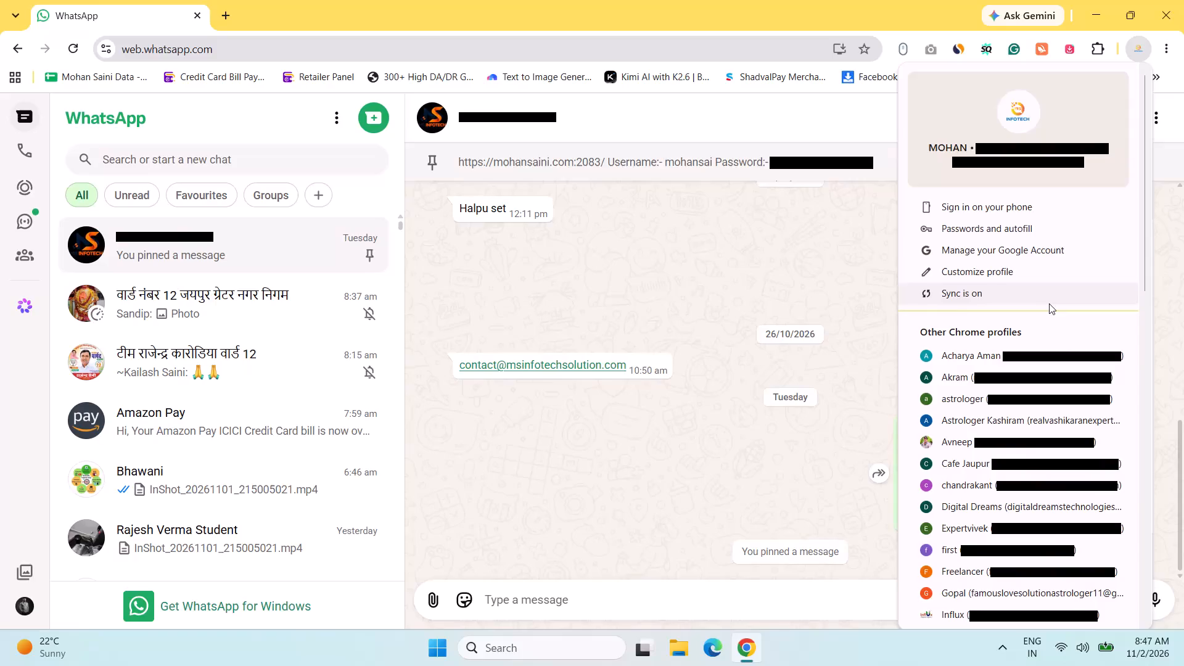
Open a new browser window under the VK Chrome profile.
scroll(1045, 413, "down", 12)
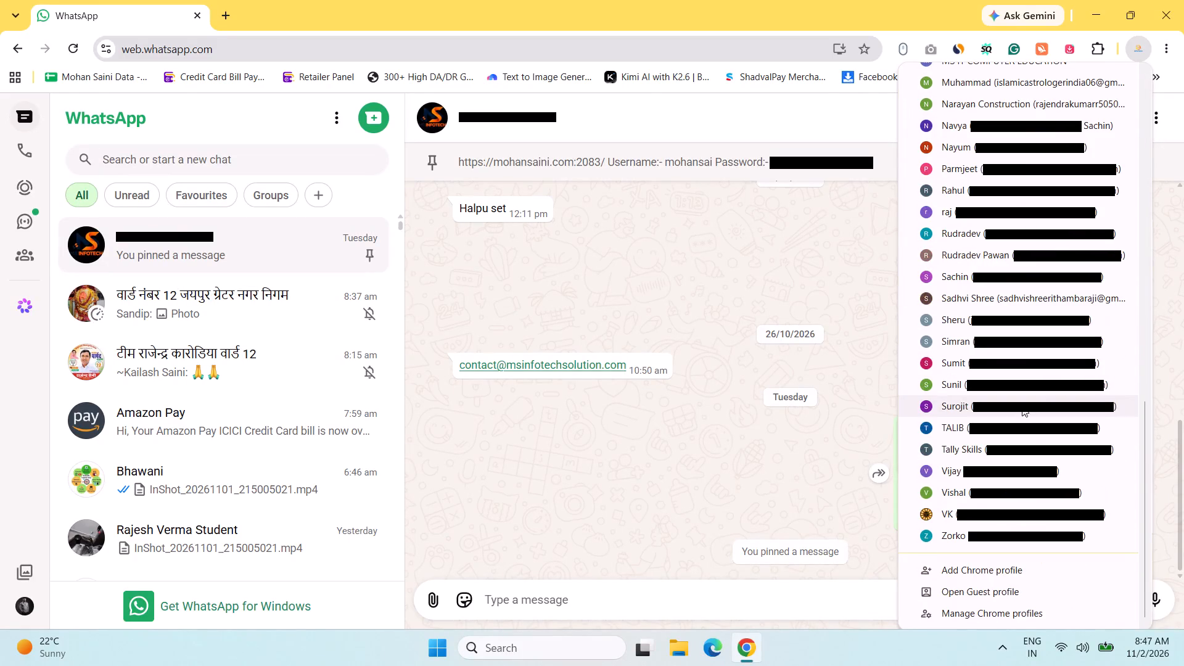
left_click(980, 509)
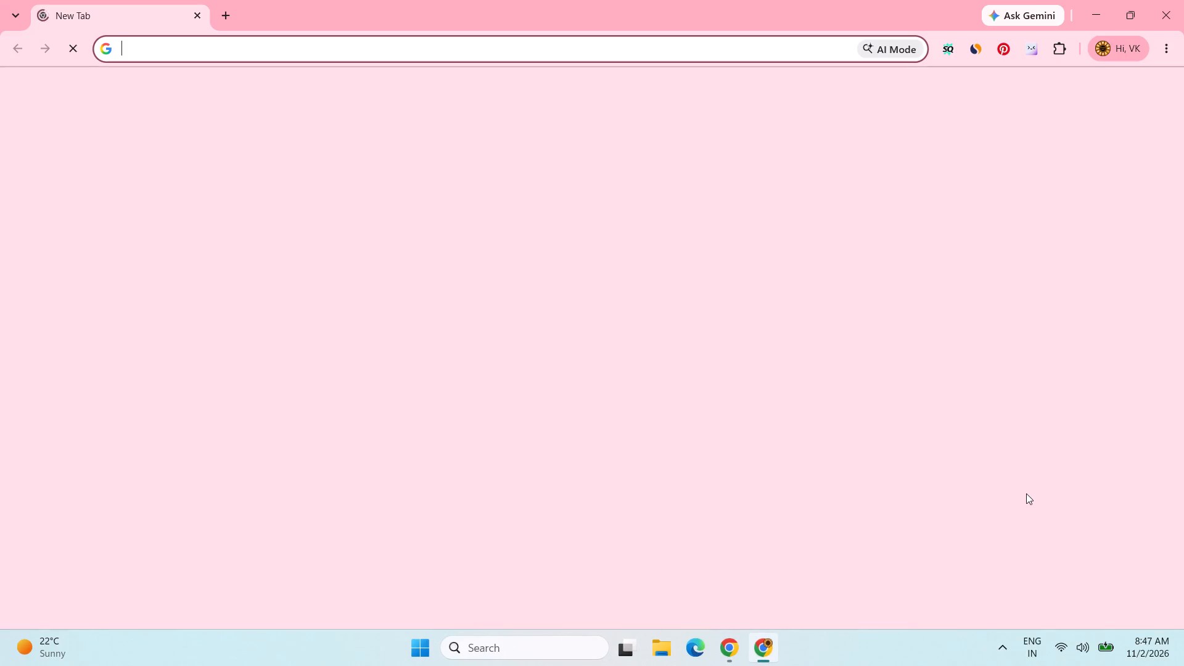
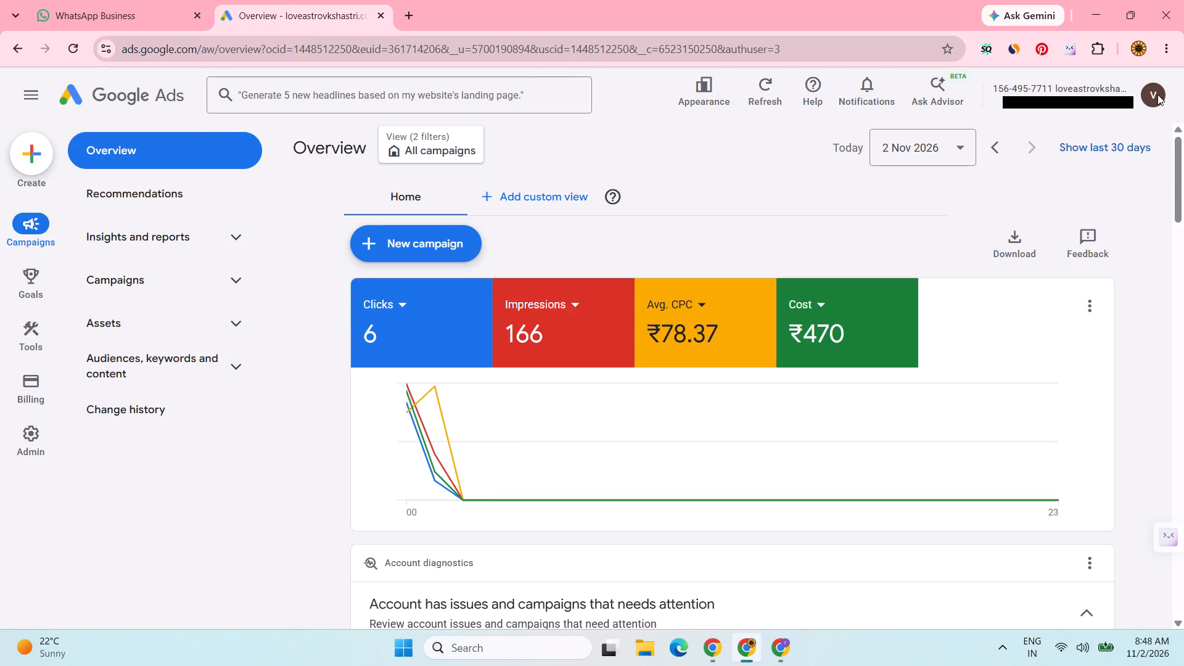
Open the list of Google Ads accounts linked to the signed-in Google profile.
left_click(1157, 94)
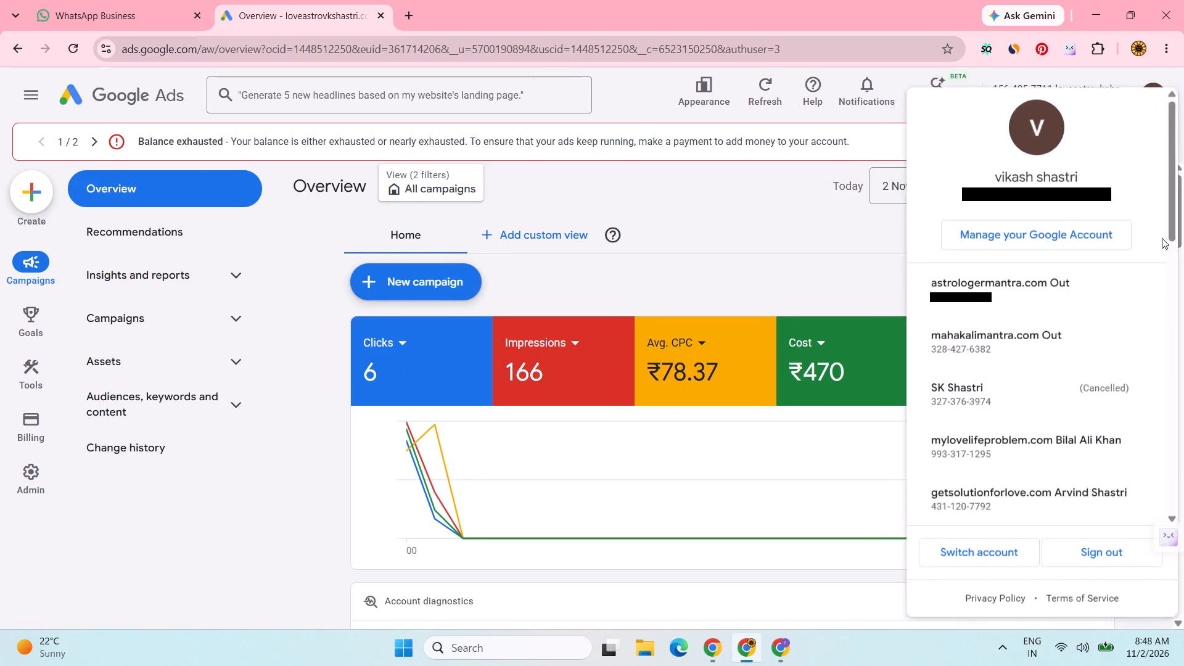
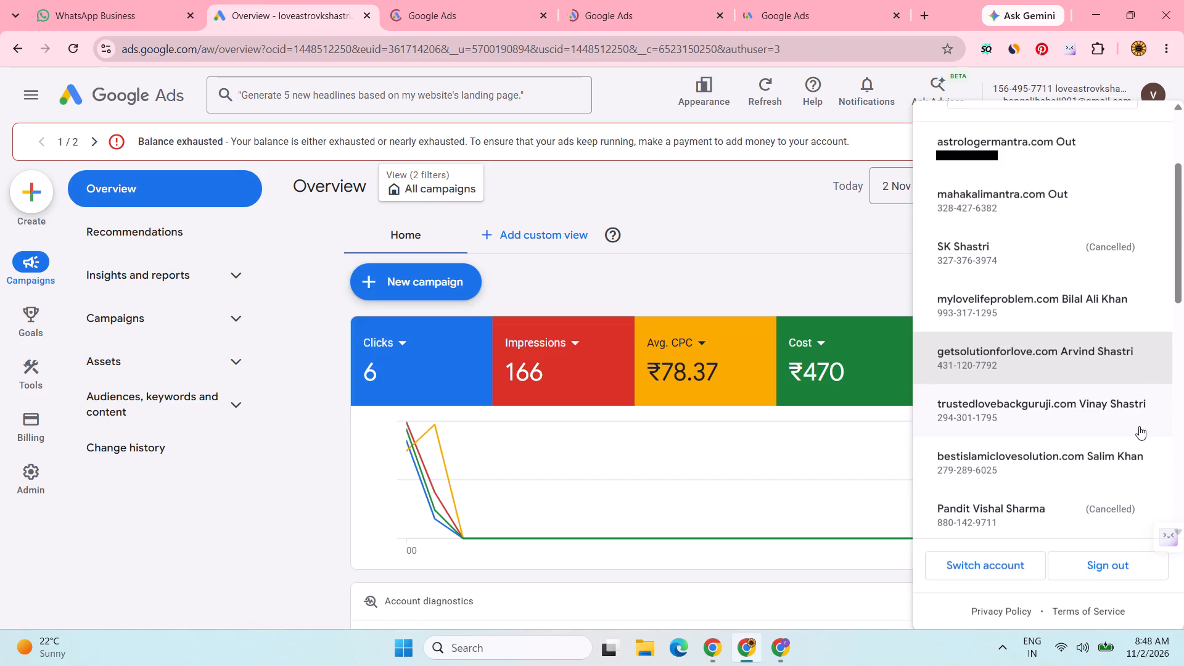
Look through the Google Ads accounts linked to the signed-in profile, including those further down the account list.
scroll(1126, 424, "down", 3)
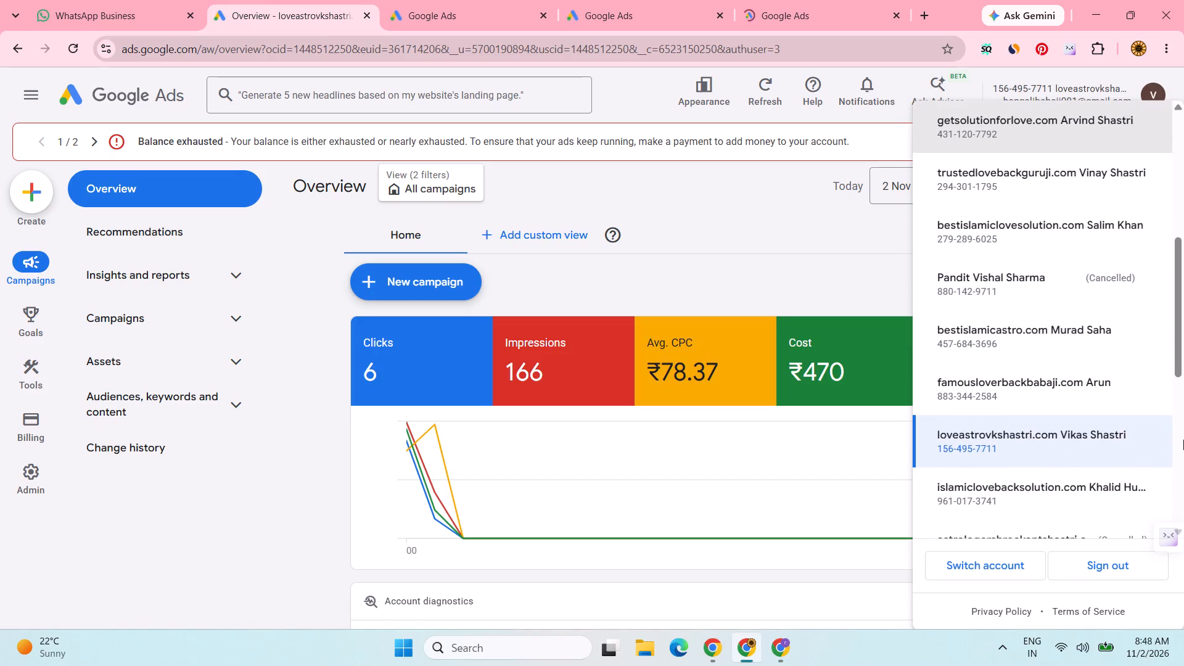
Look through the remaining Google Ads accounts in the account switcher and close it without switching.
scroll(1048, 423, "down", 2)
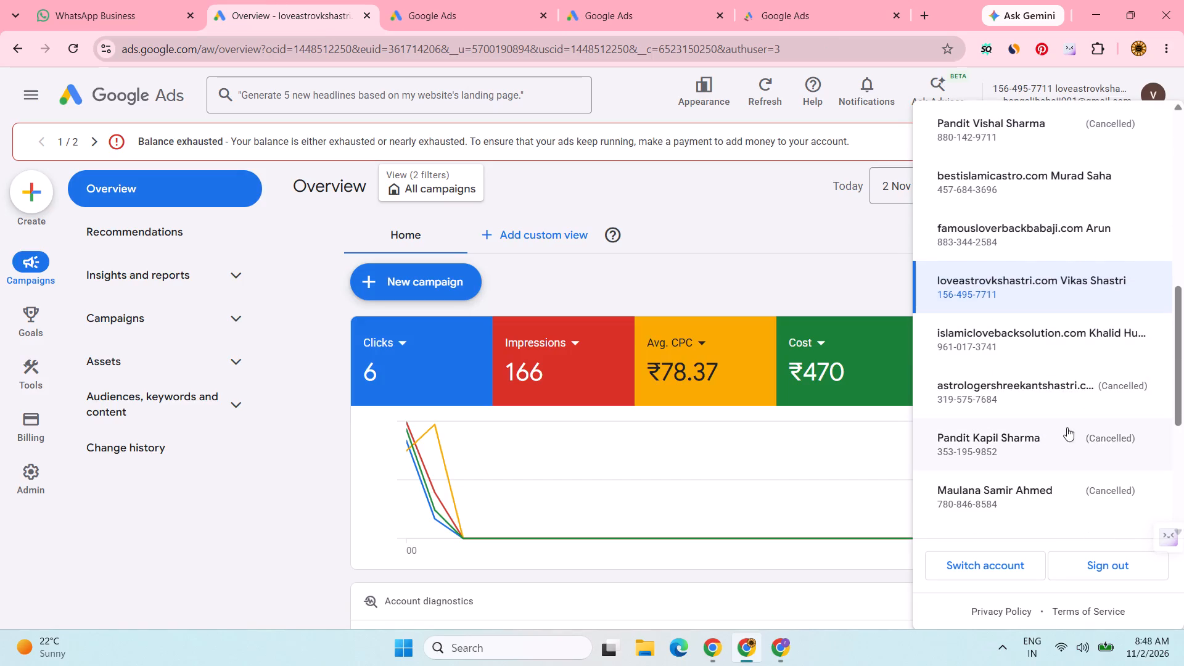
scroll(1083, 424, "down", 5)
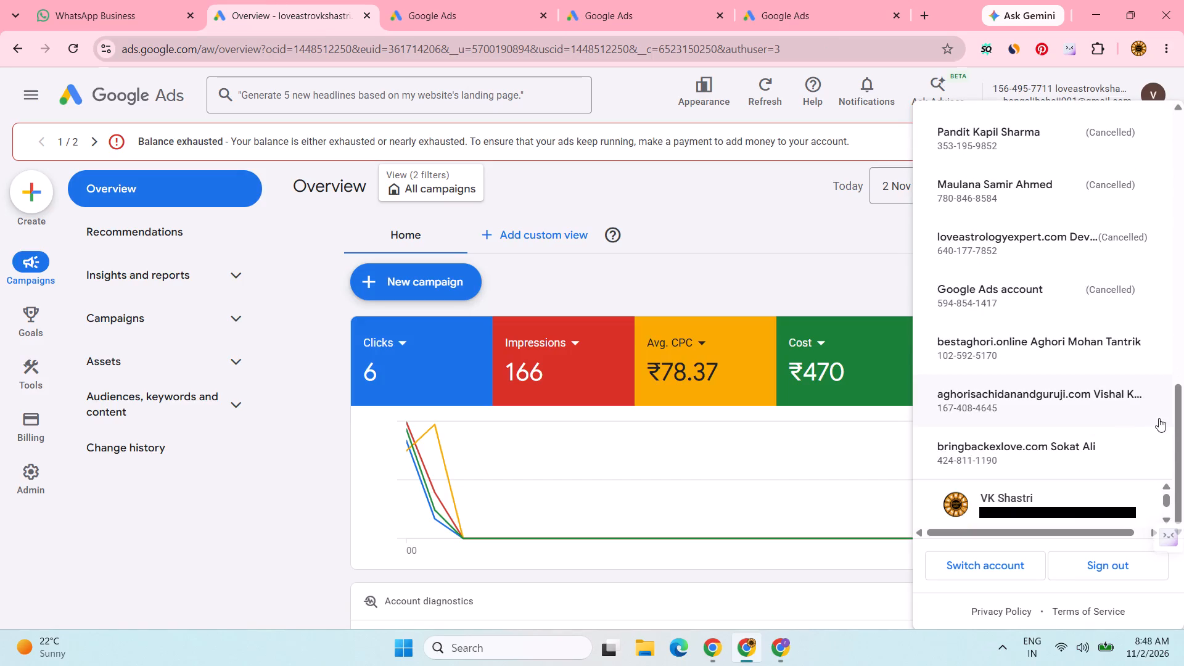
left_click(860, 281)
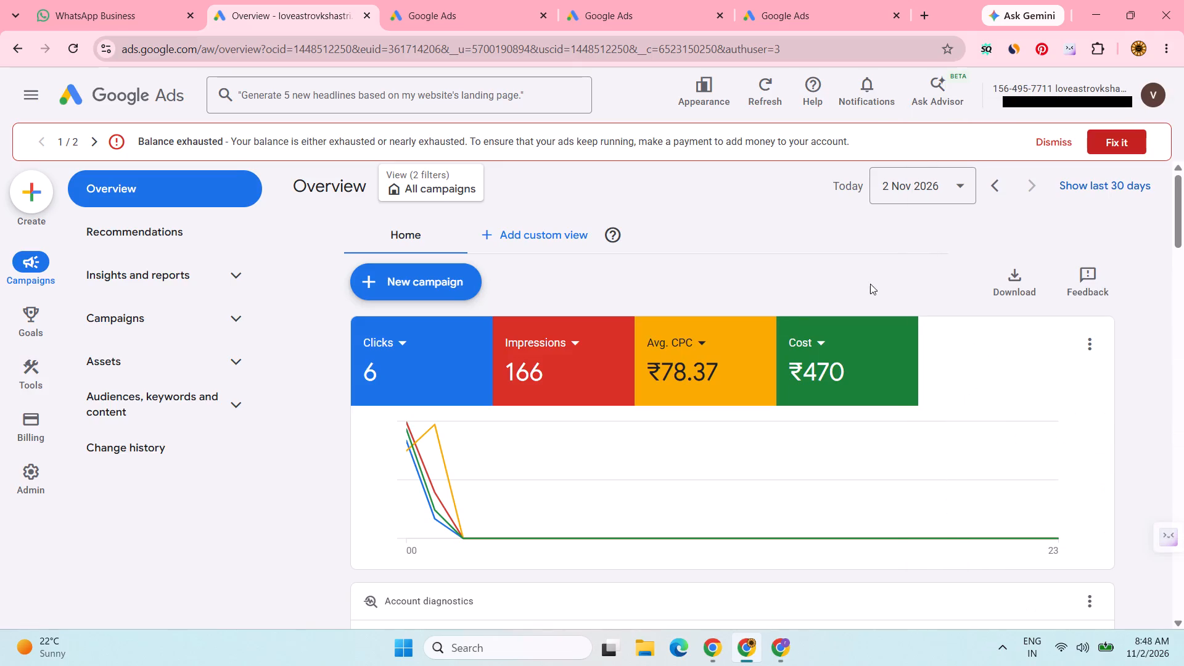
View the account overview for the previous day, 1 Nov 2026.
left_click(1004, 189)
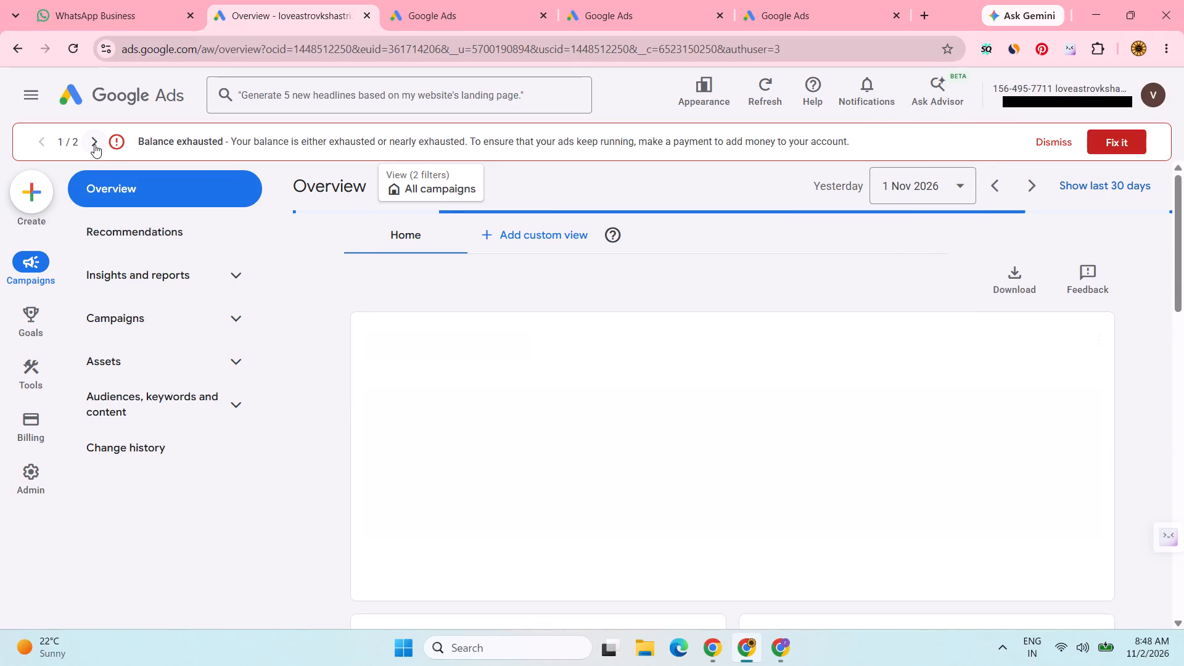
Dismiss the "Improve account security" notice, the second of the two account alerts.
left_click(99, 144)
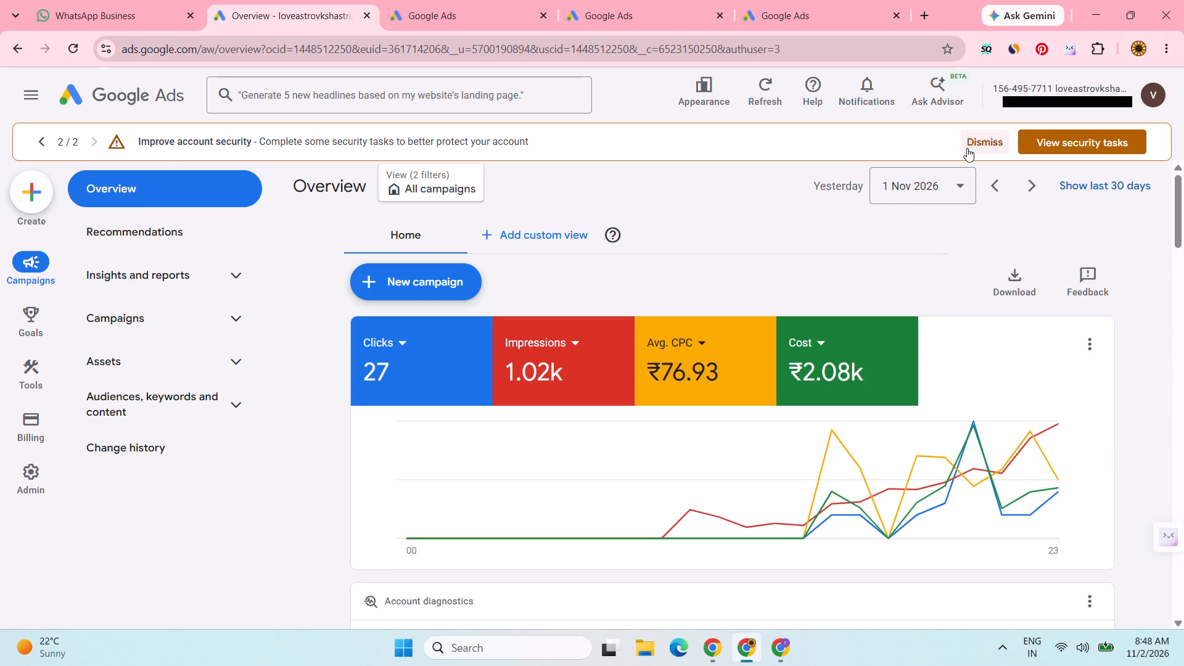
left_click(972, 142)
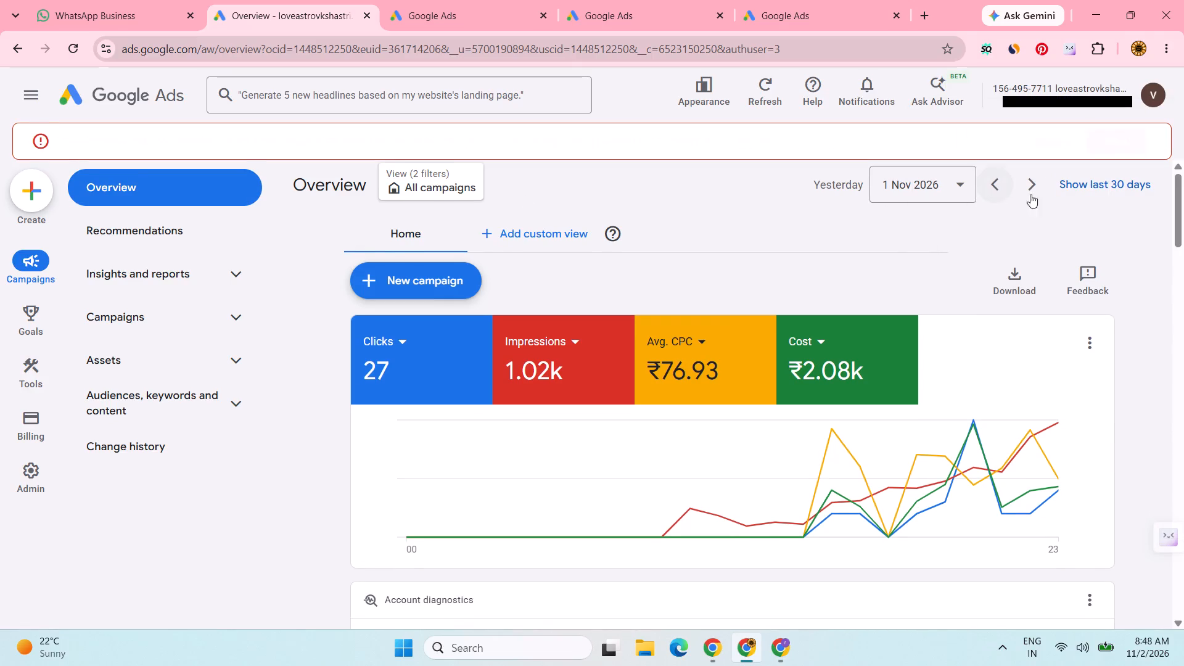
Bring the overview back to 2 Nov 2026 and read the "Balance exhausted" alert in full.
left_click(1030, 183)
left_click_drag(521, 138, 778, 146)
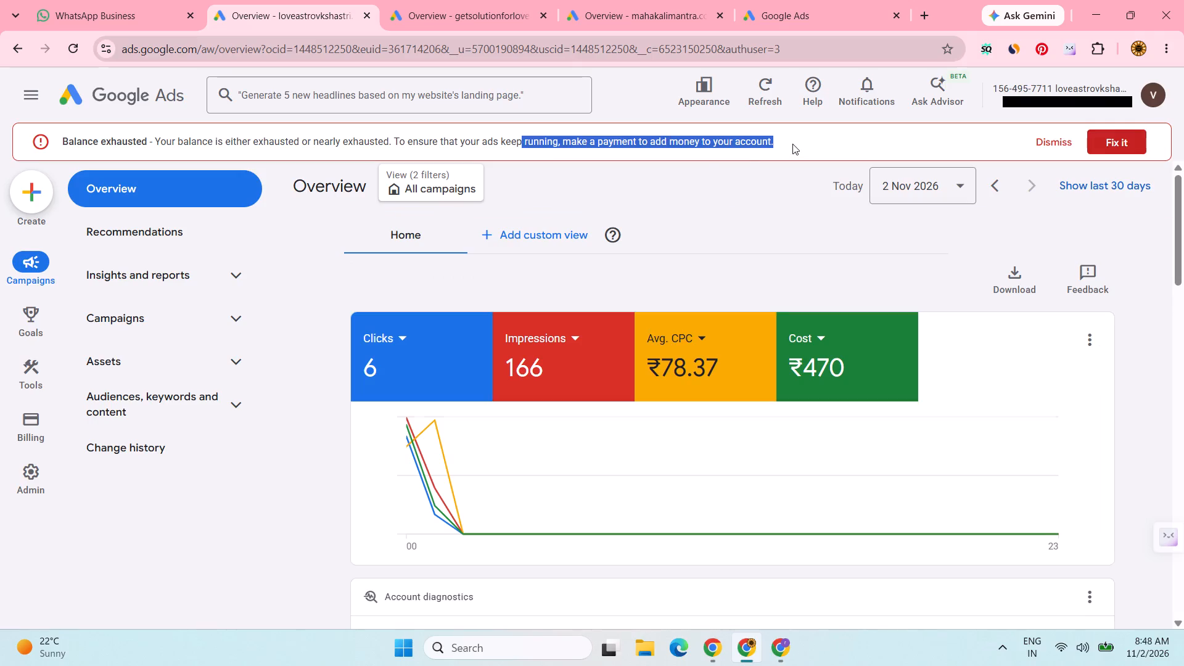
left_click(793, 144)
left_click(770, 301)
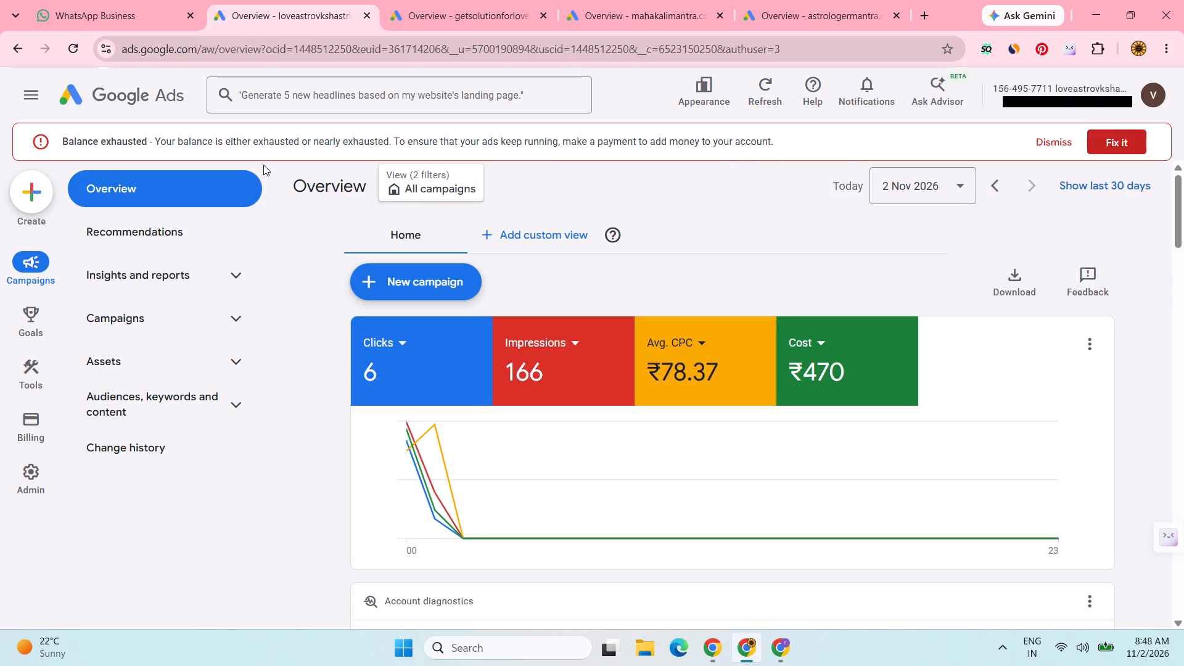
left_click_drag(60, 137, 811, 134)
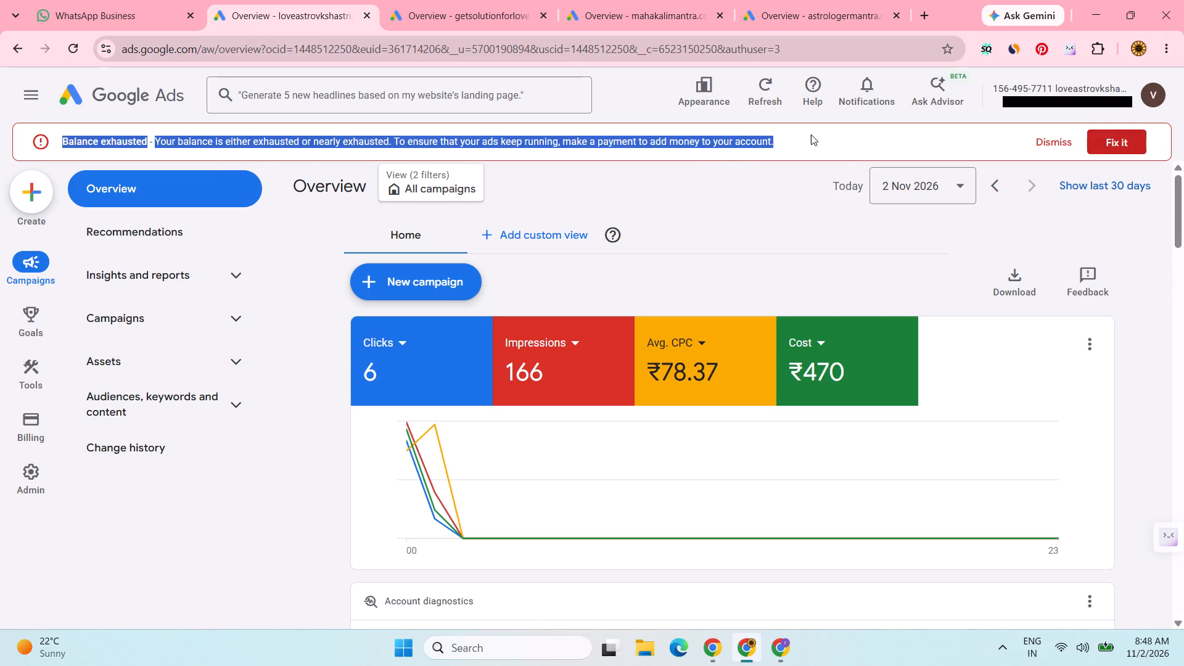
left_click_drag(811, 134, 812, 134)
left_click(675, 166)
left_click(679, 291)
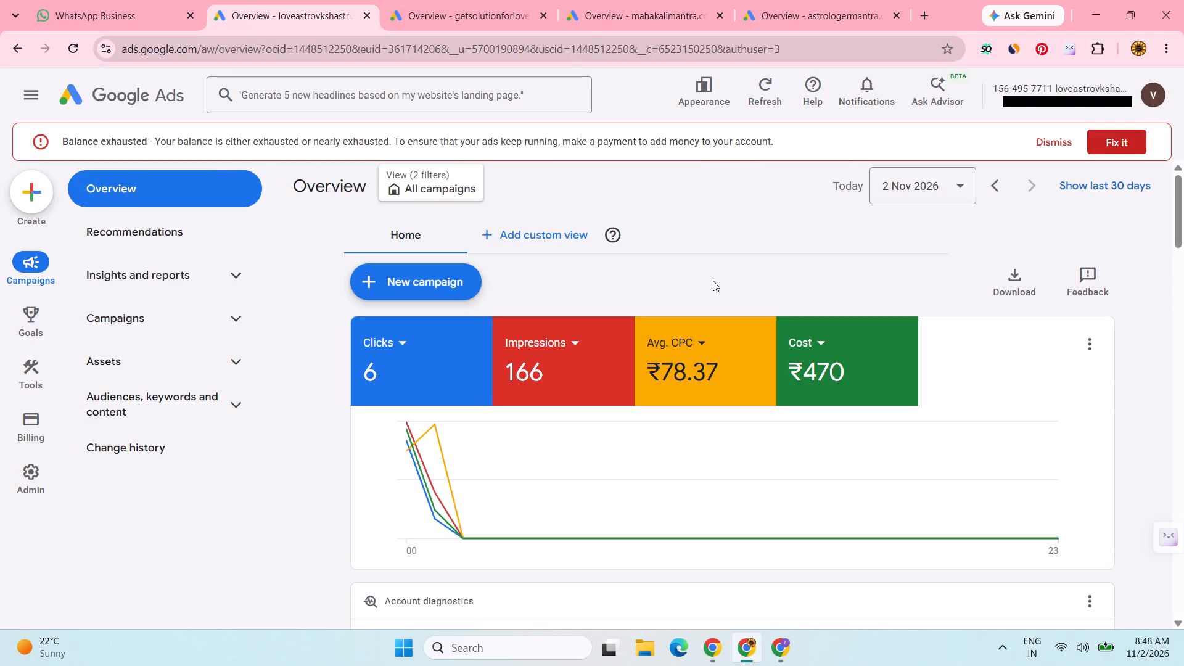
Set the overview date to 1 Nov 2026 and reread the alert's payment sentence.
left_click(1003, 191)
left_click_drag(924, 149, 572, 139)
left_click(561, 140)
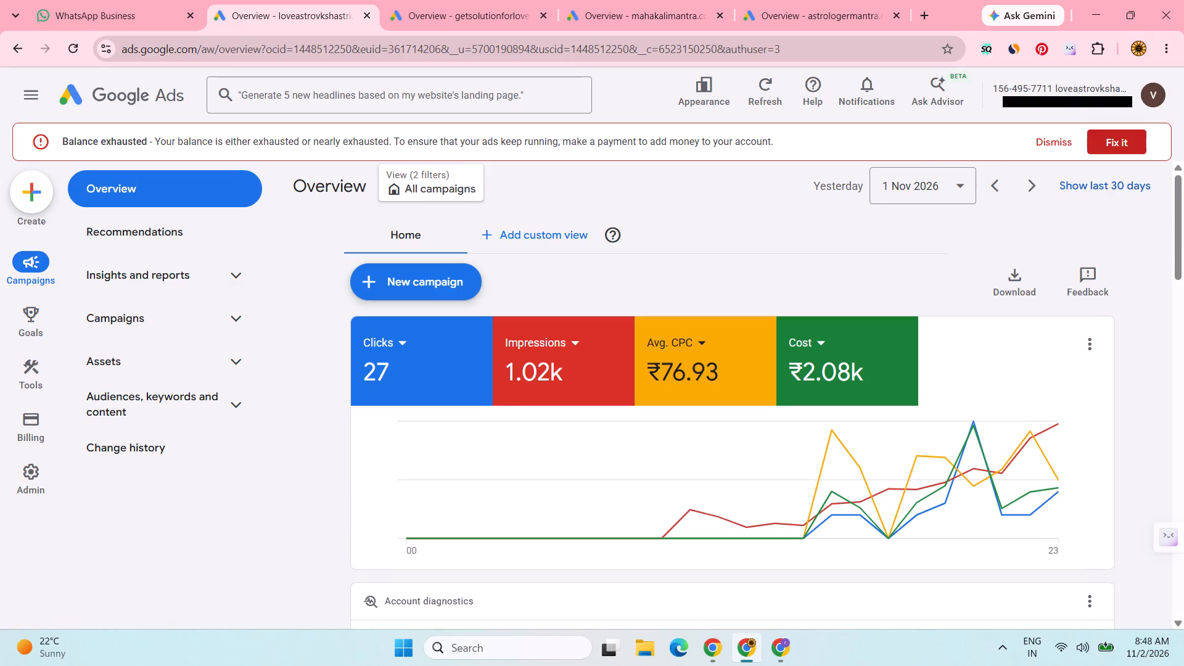
left_click_drag(574, 138, 847, 129)
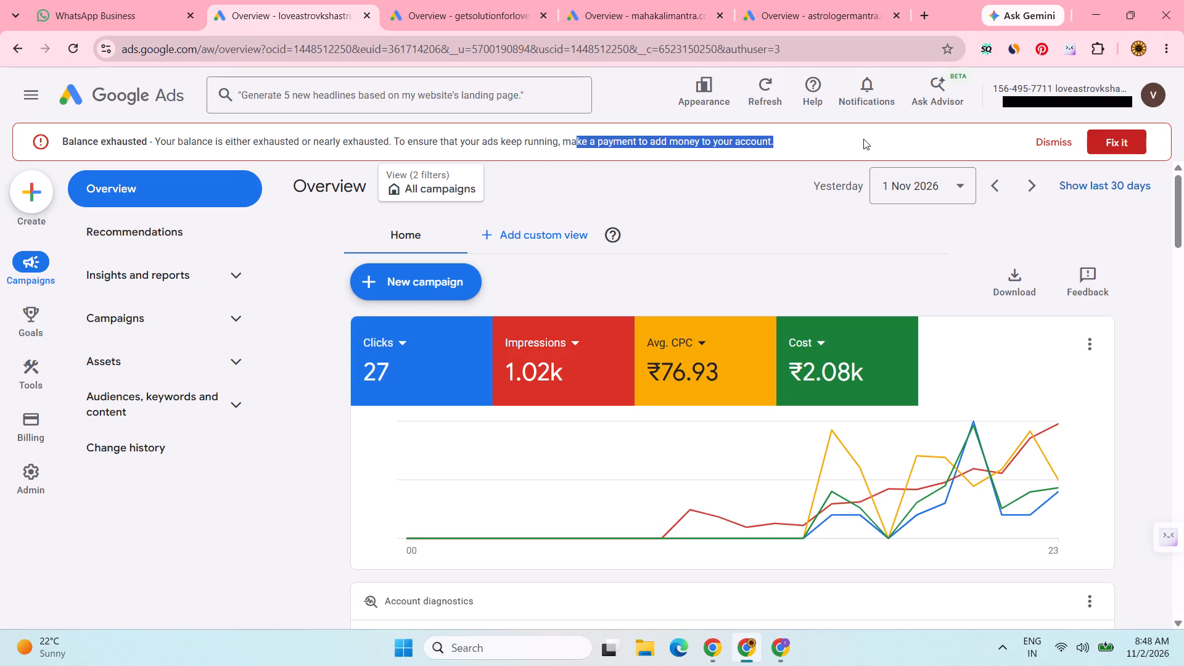
left_click(833, 290)
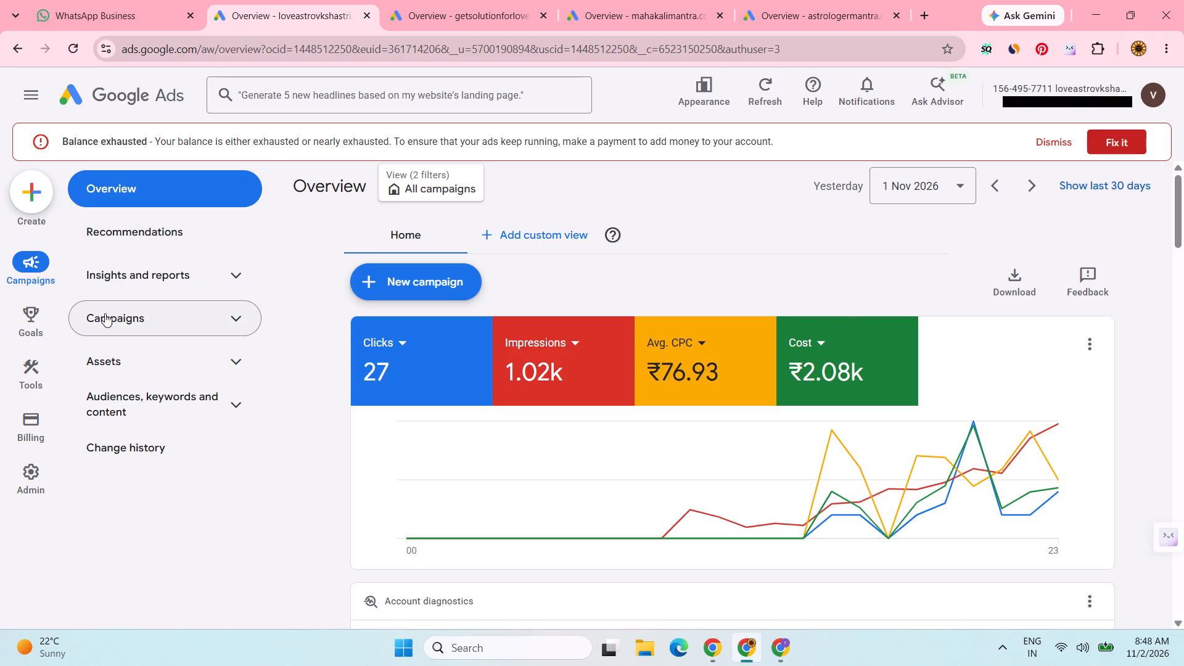
Open the account's Campaigns table to review its campaigns for 1 Nov 2026.
left_click(120, 320)
left_click(149, 361)
scroll(651, 328, "down", 2)
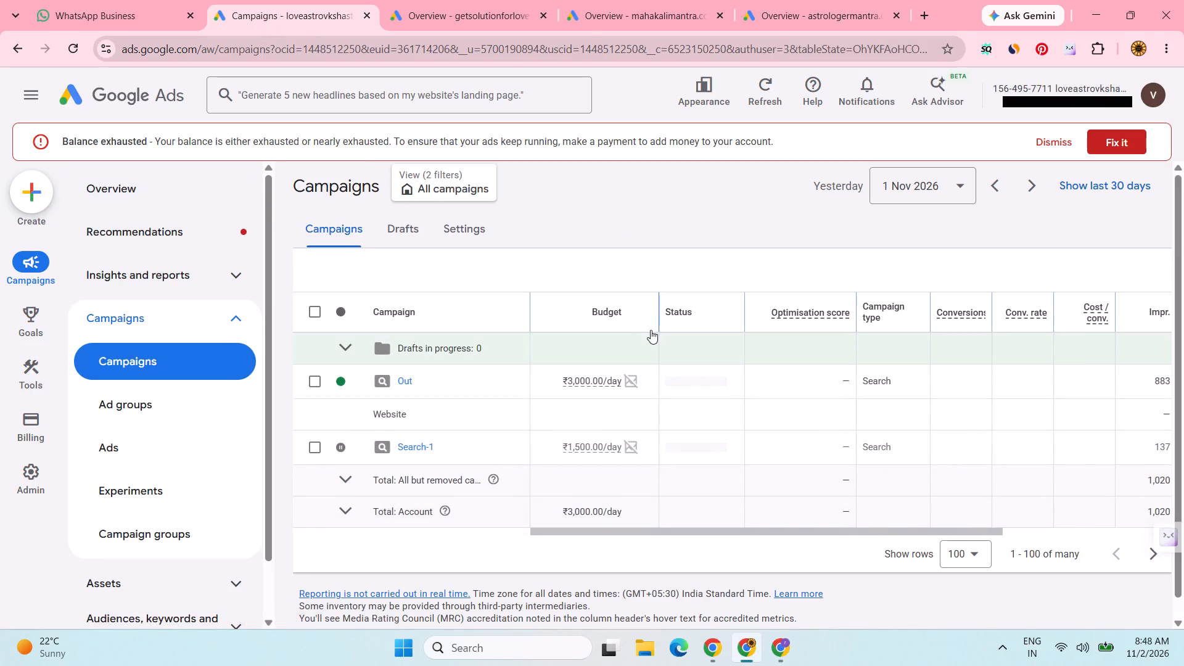
Examine the Campaigns table across to its clicks, CTR and cost columns for 1 Nov 2026.
scroll(651, 330, "down", 1)
scroll(644, 461, "down", 3)
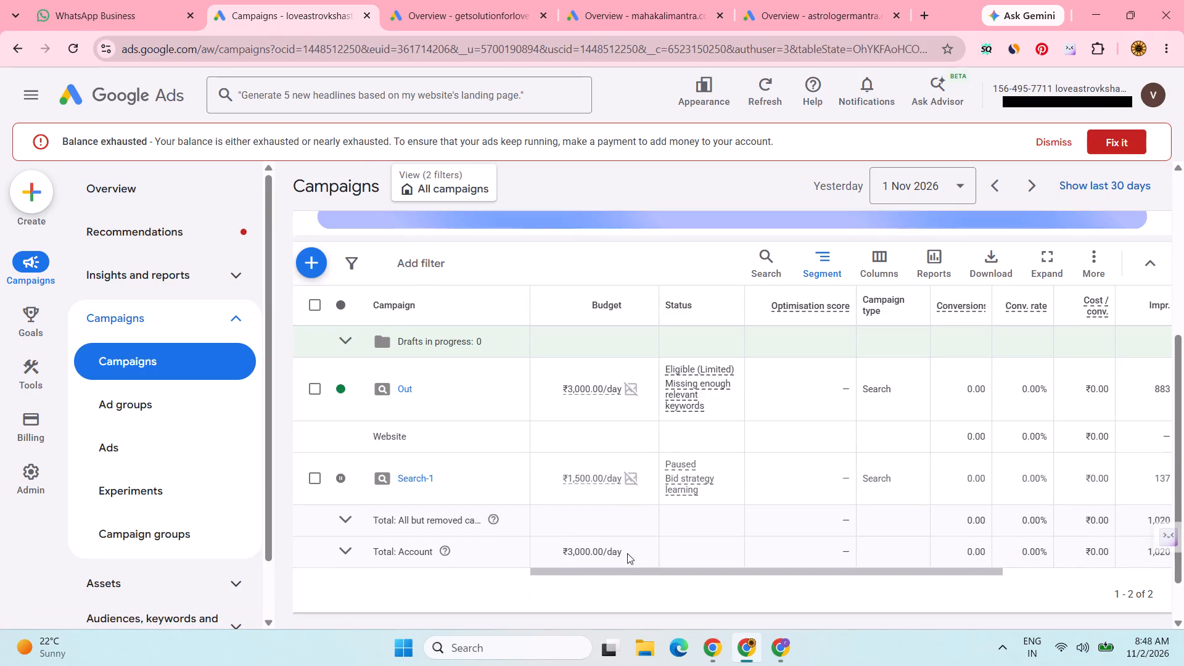
left_click_drag(632, 571, 827, 568)
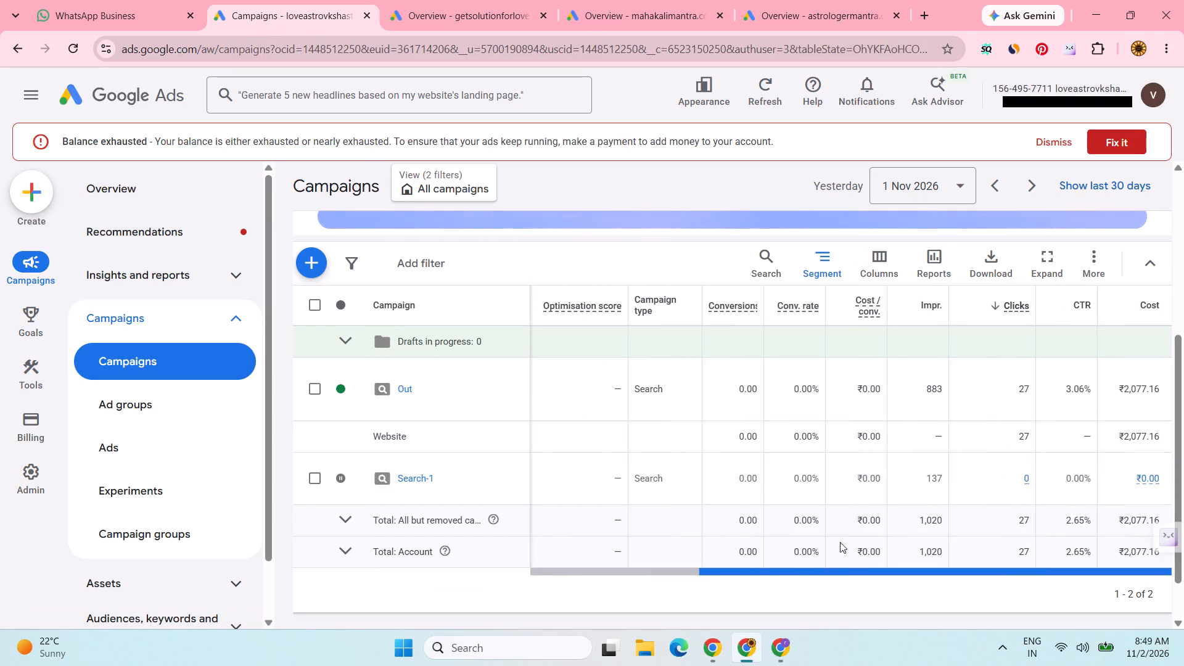
left_click(950, 181)
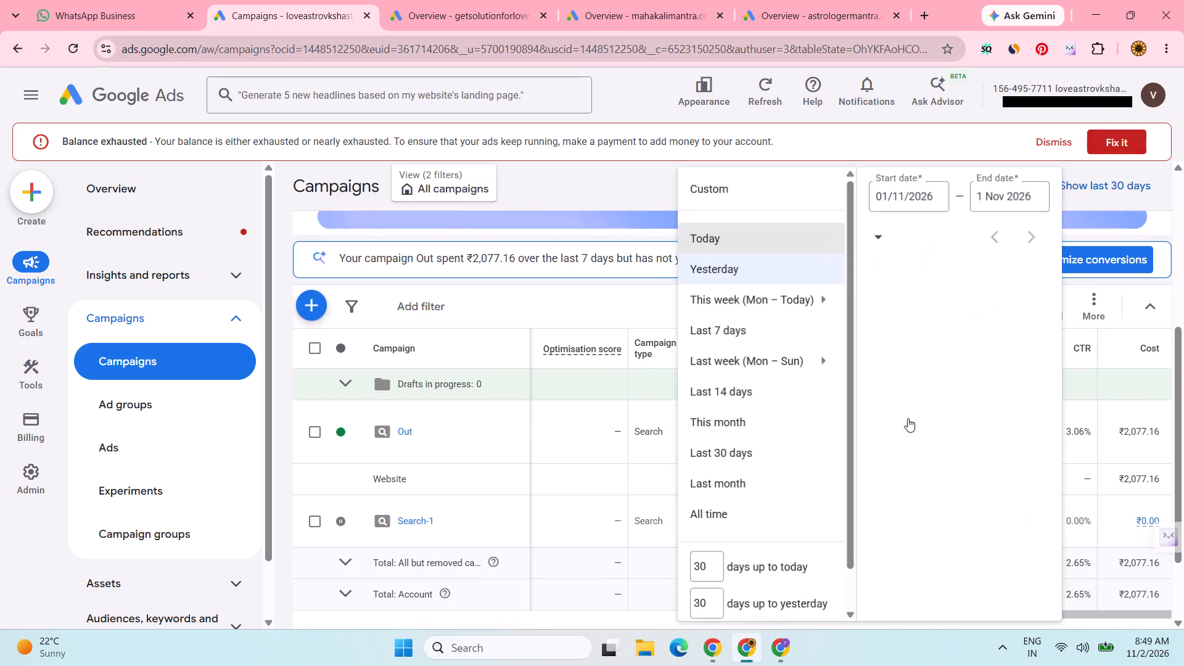
left_click(856, 495)
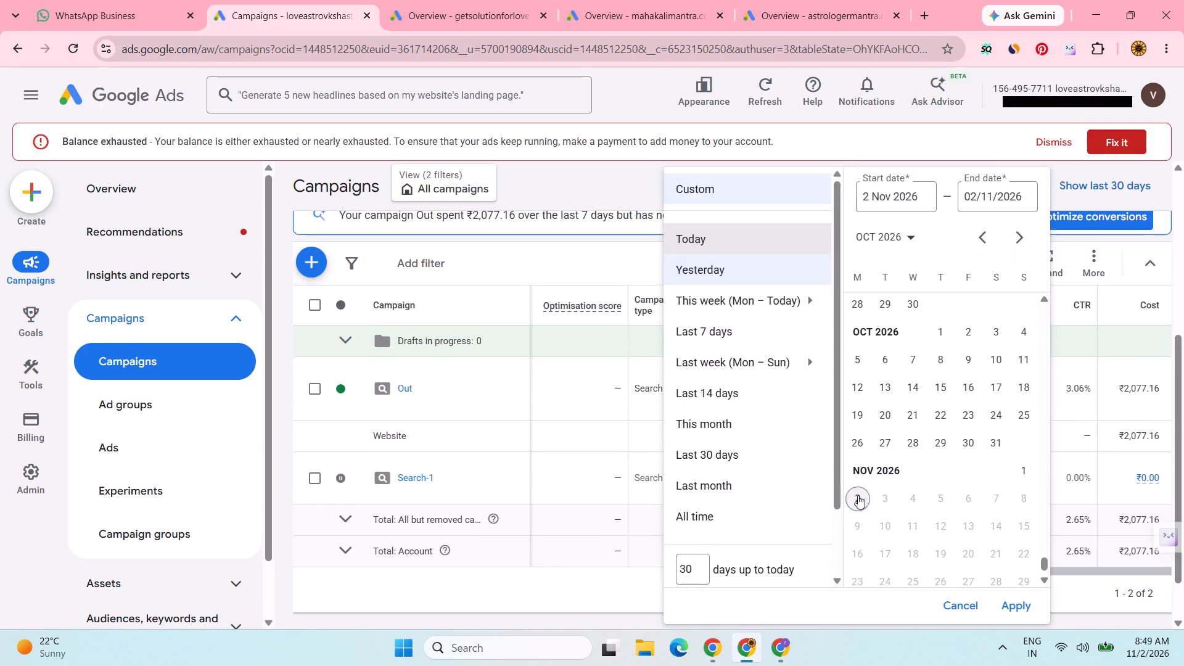
left_click(1025, 475)
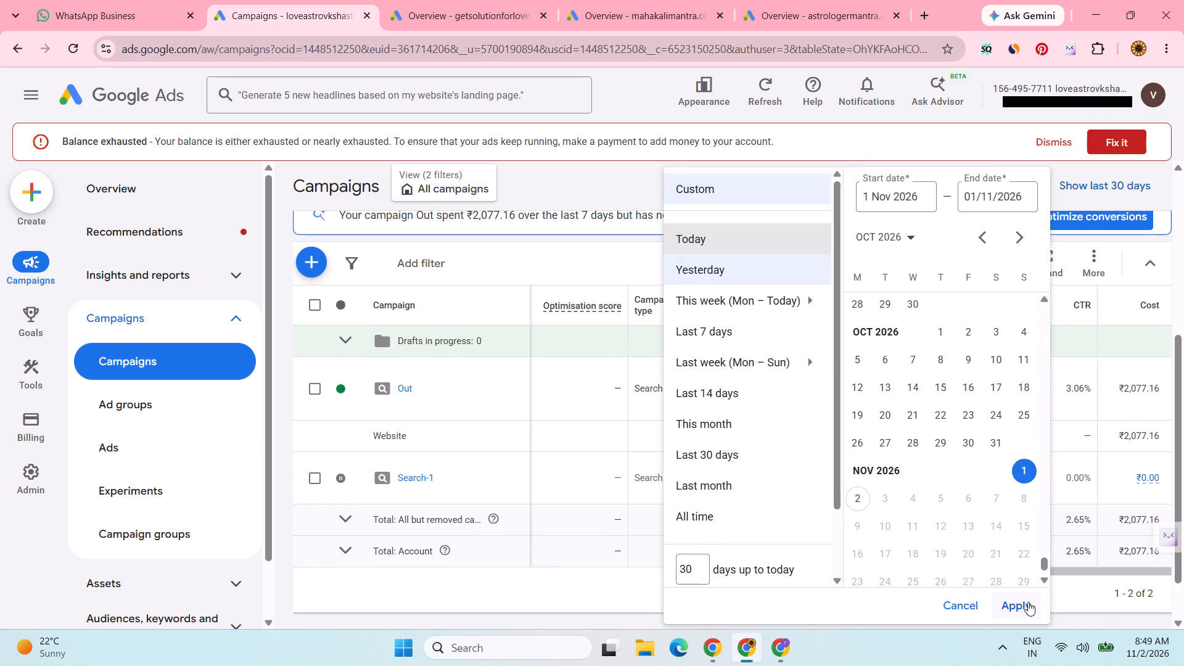
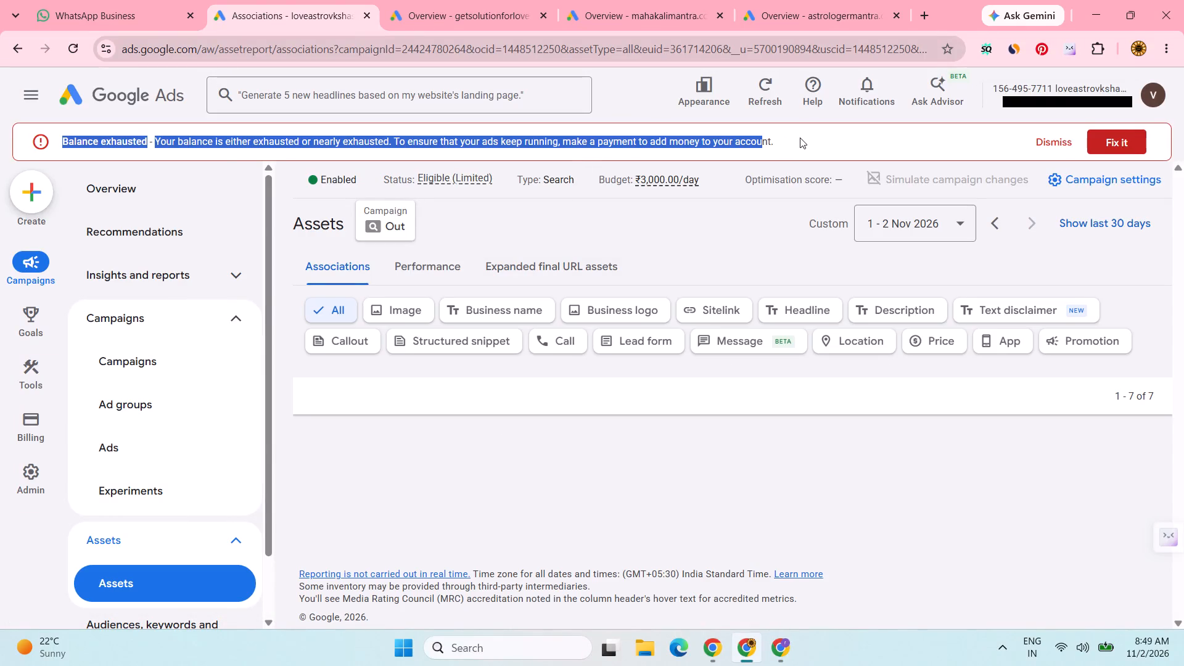
Look through the campaign's asset associations down to the totals by asset type, and open the campaign's Keywords page.
scroll(670, 419, "down", 8)
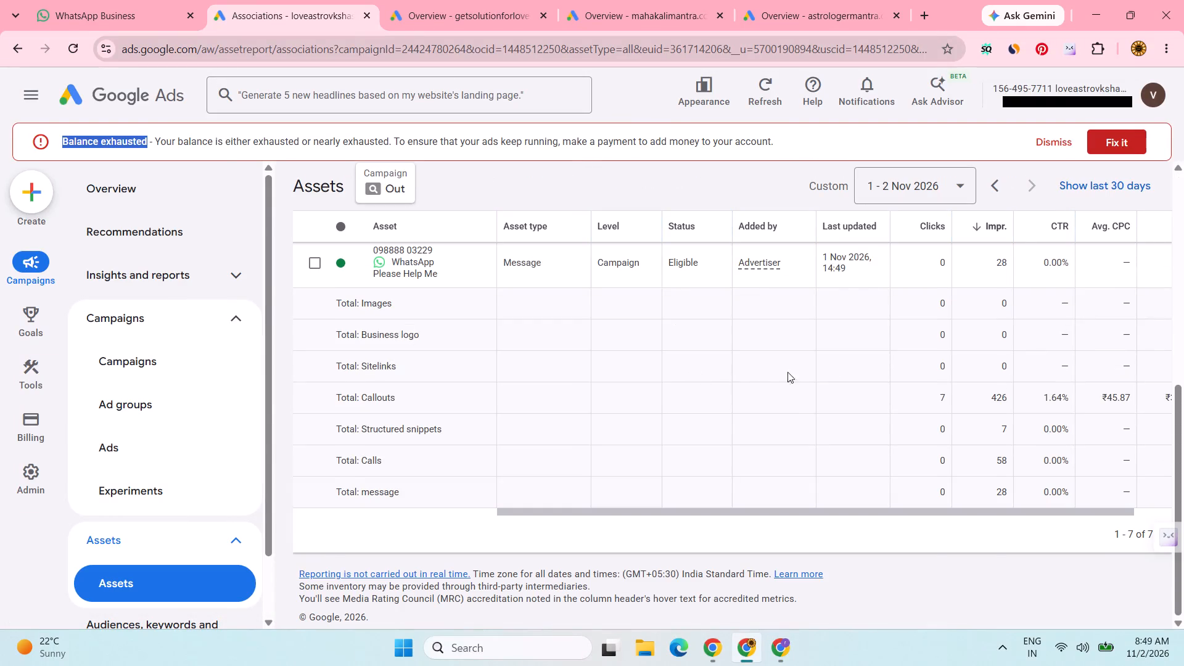
scroll(176, 530, "down", 4)
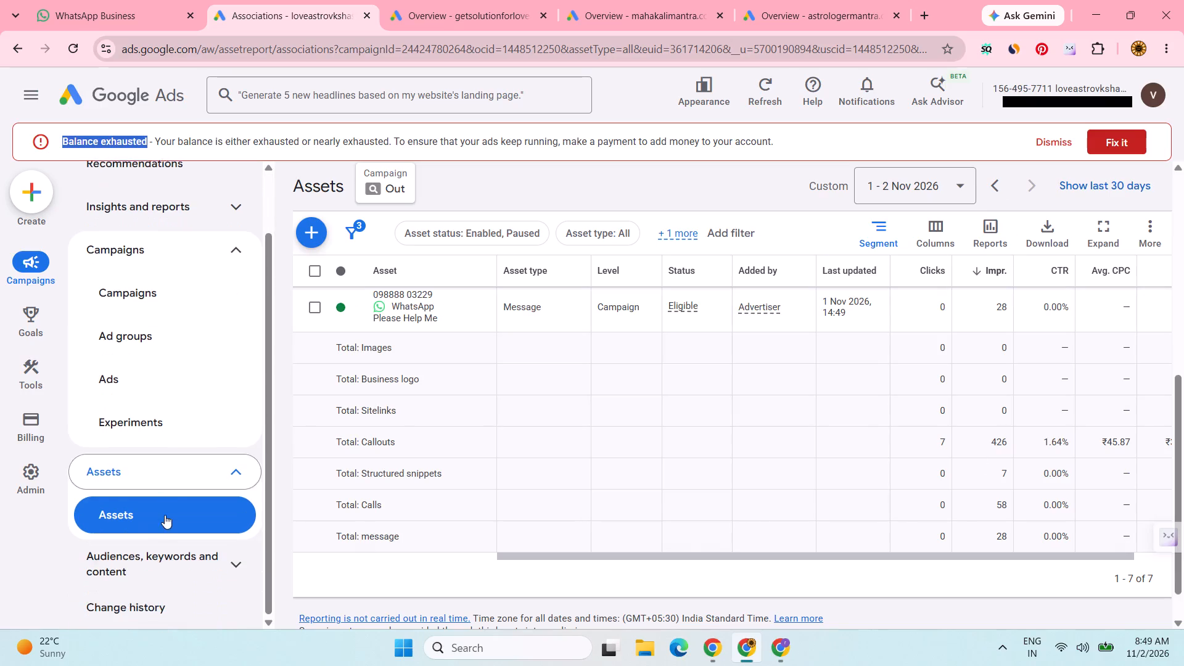
left_click(171, 570)
left_click(167, 607)
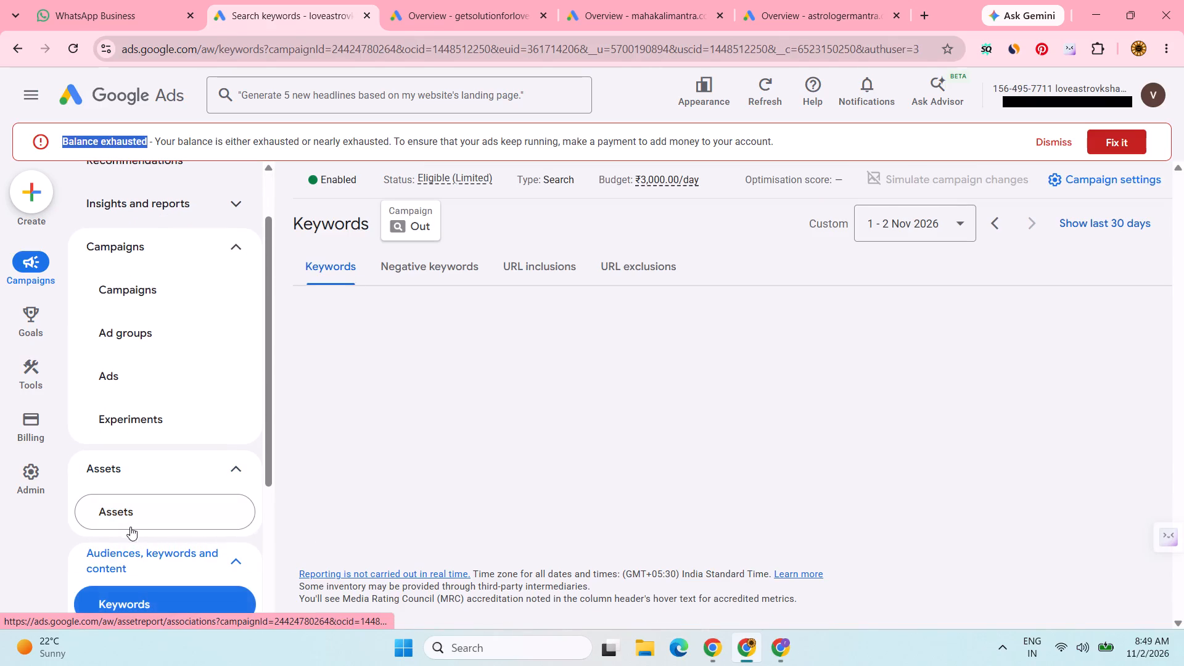
Examine the campaign's keyword rows from "love relationship solution" through "love spells to get ex back" for 1–2 Nov 2026.
left_click(529, 130)
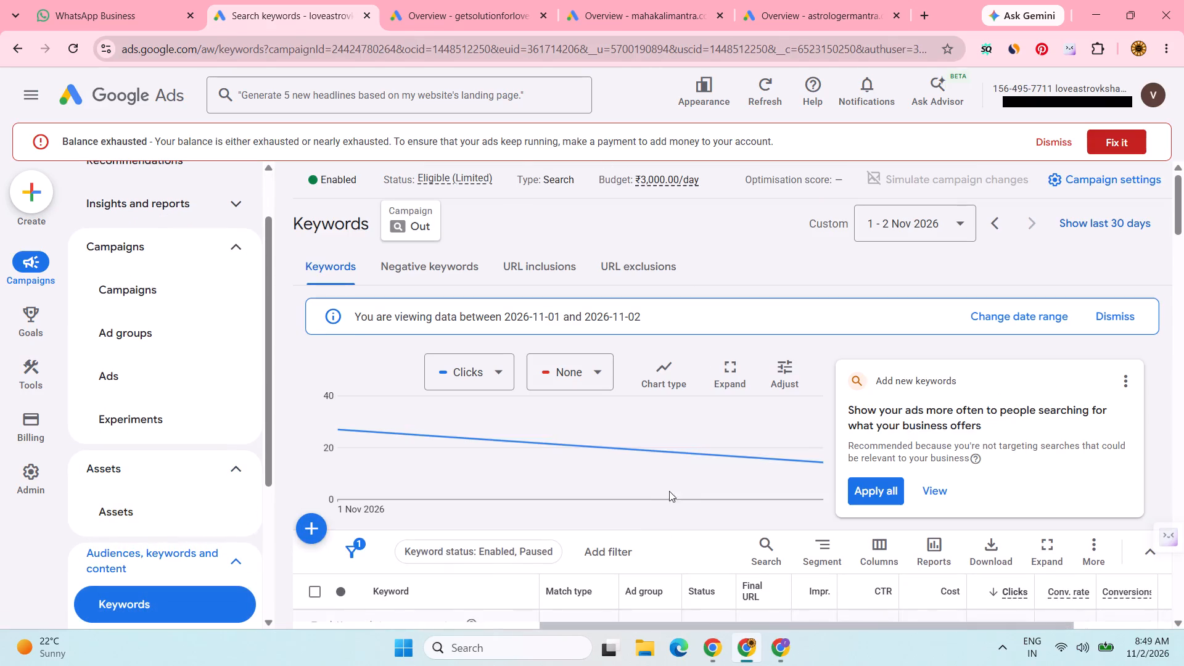
scroll(635, 507, "down", 3)
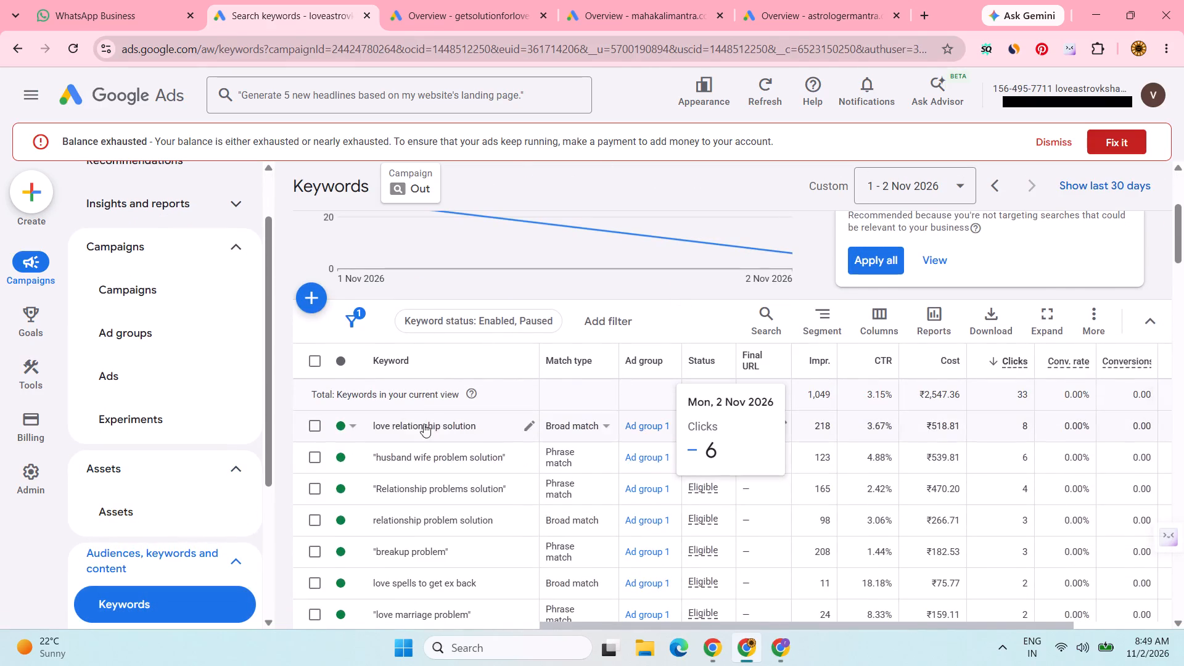
left_click_drag(358, 424, 1079, 432)
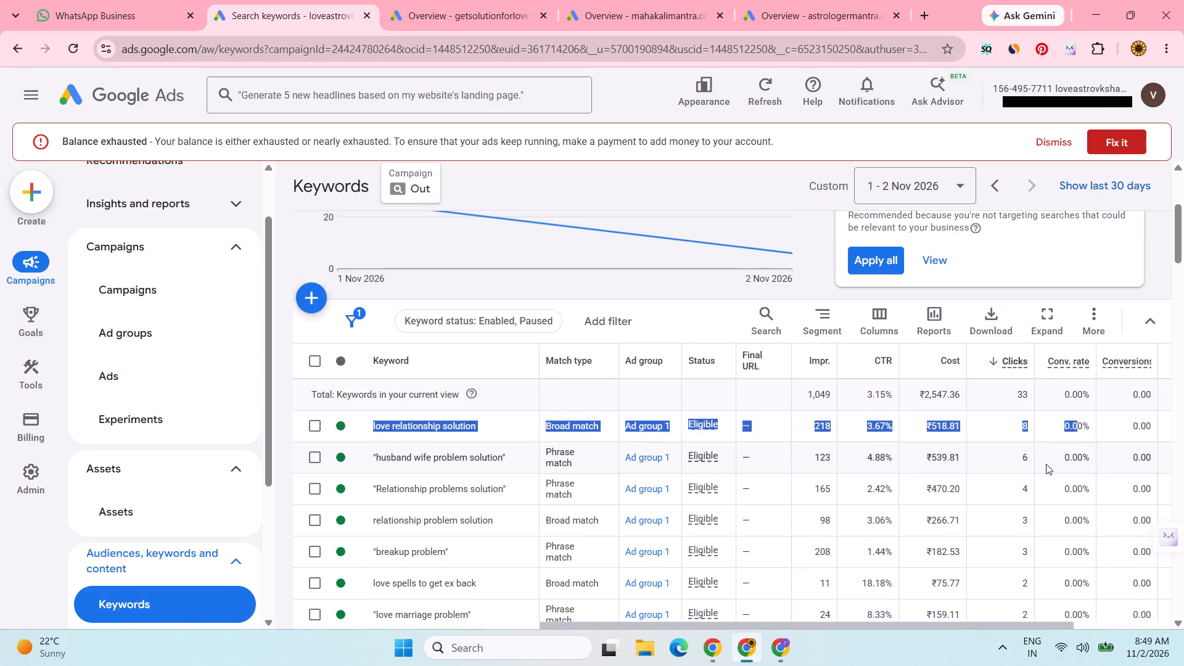
left_click(1038, 467)
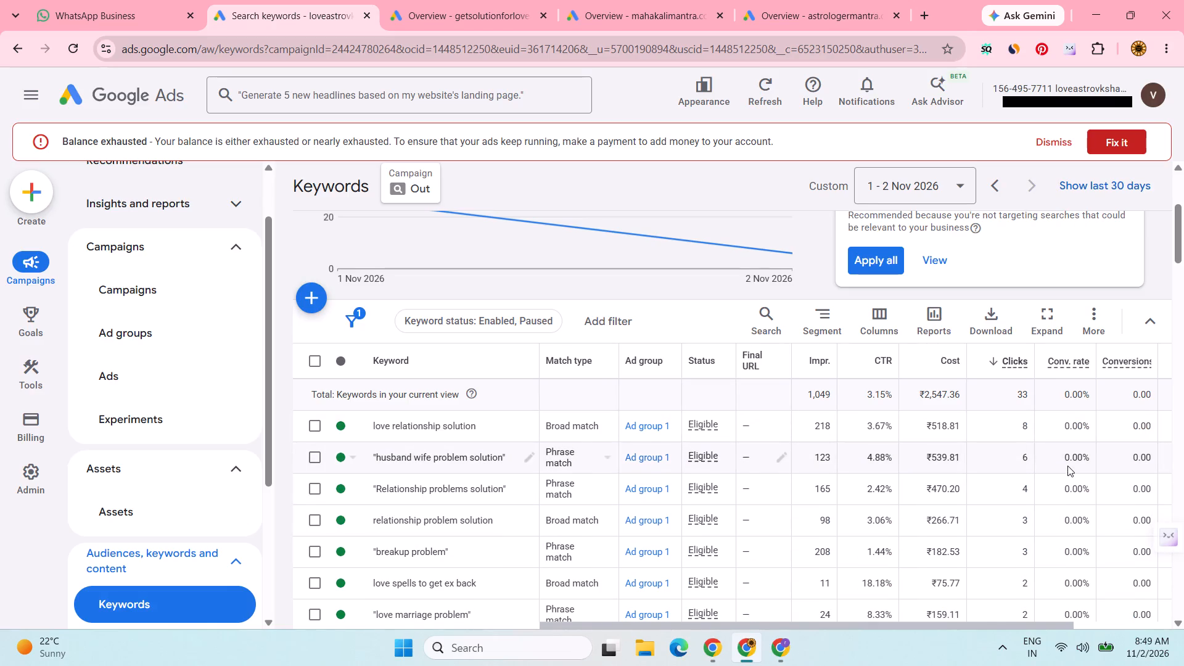
left_click_drag(368, 424, 520, 424)
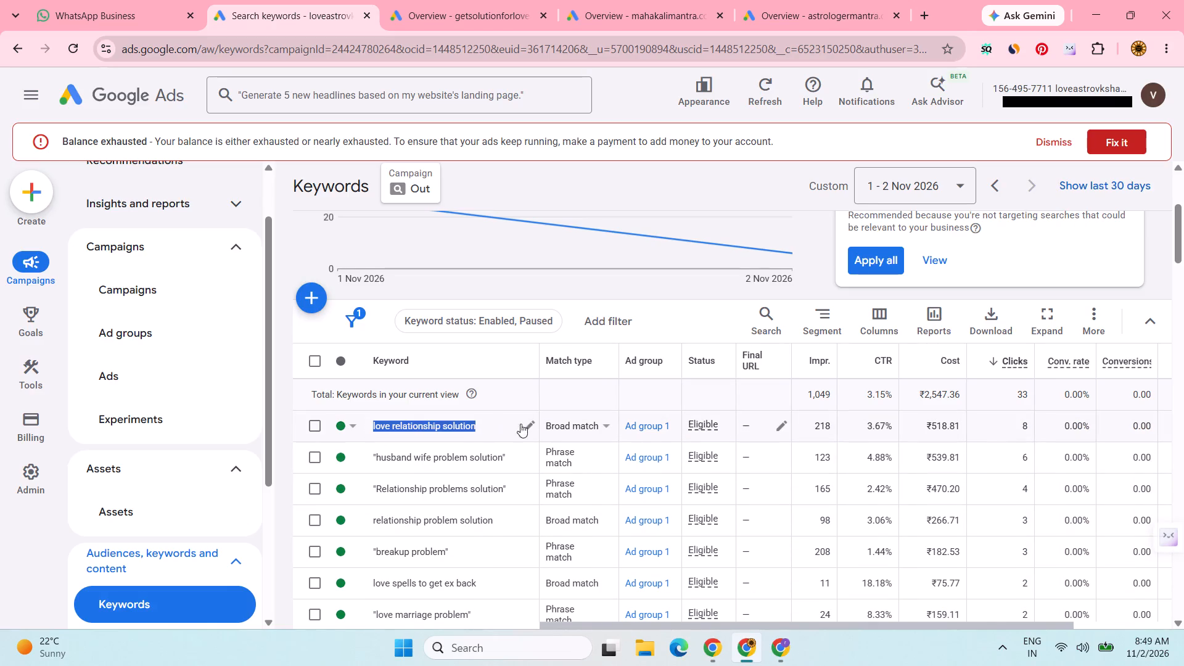
left_click_drag(520, 424, 1037, 430)
left_click_drag(1042, 464, 493, 462)
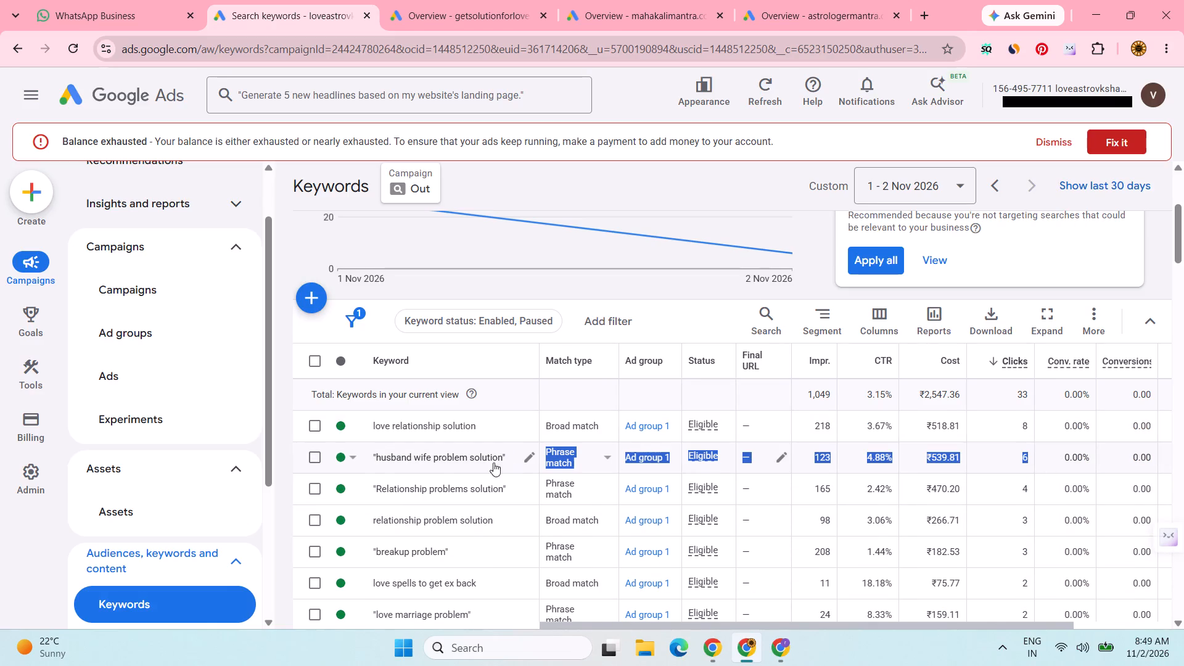
left_click_drag(493, 462, 366, 466)
left_click_drag(366, 487, 882, 479)
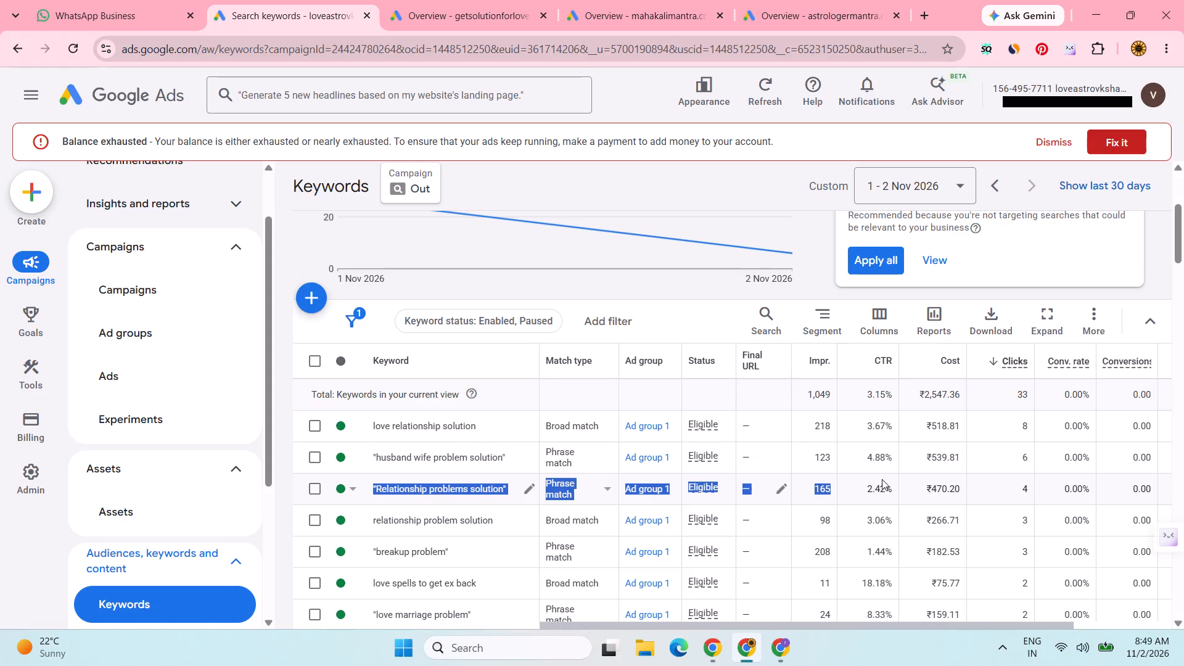
left_click_drag(882, 479, 1053, 482)
left_click_drag(1045, 524, 380, 521)
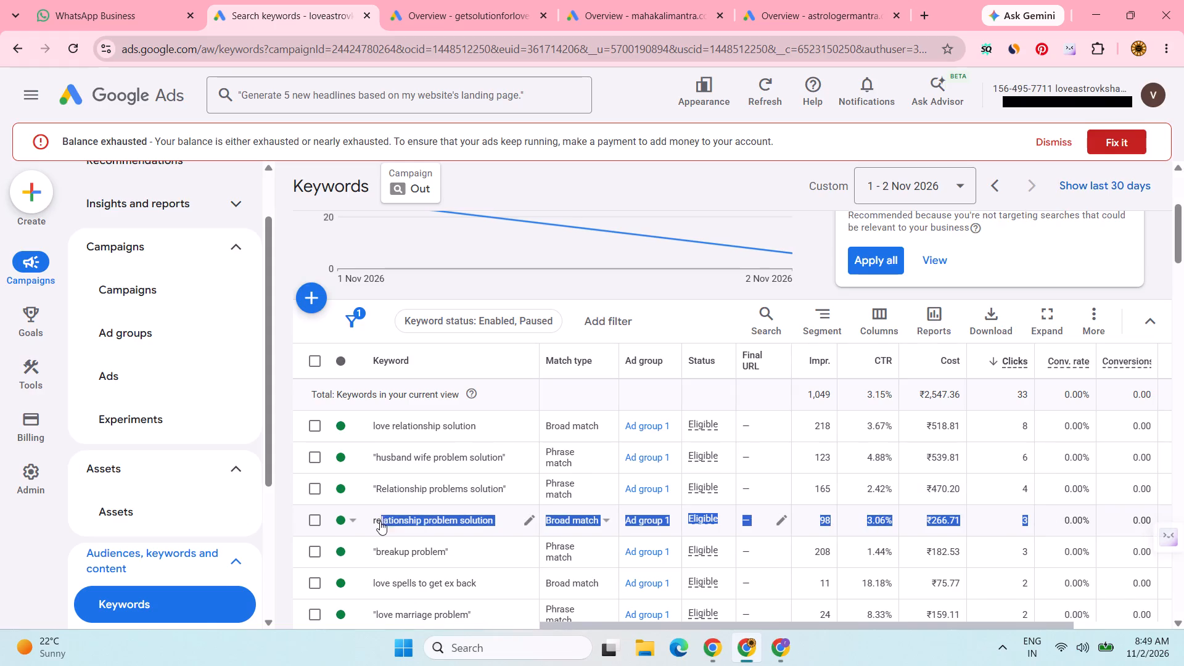
left_click_drag(380, 521, 360, 526)
left_click_drag(367, 550, 1037, 553)
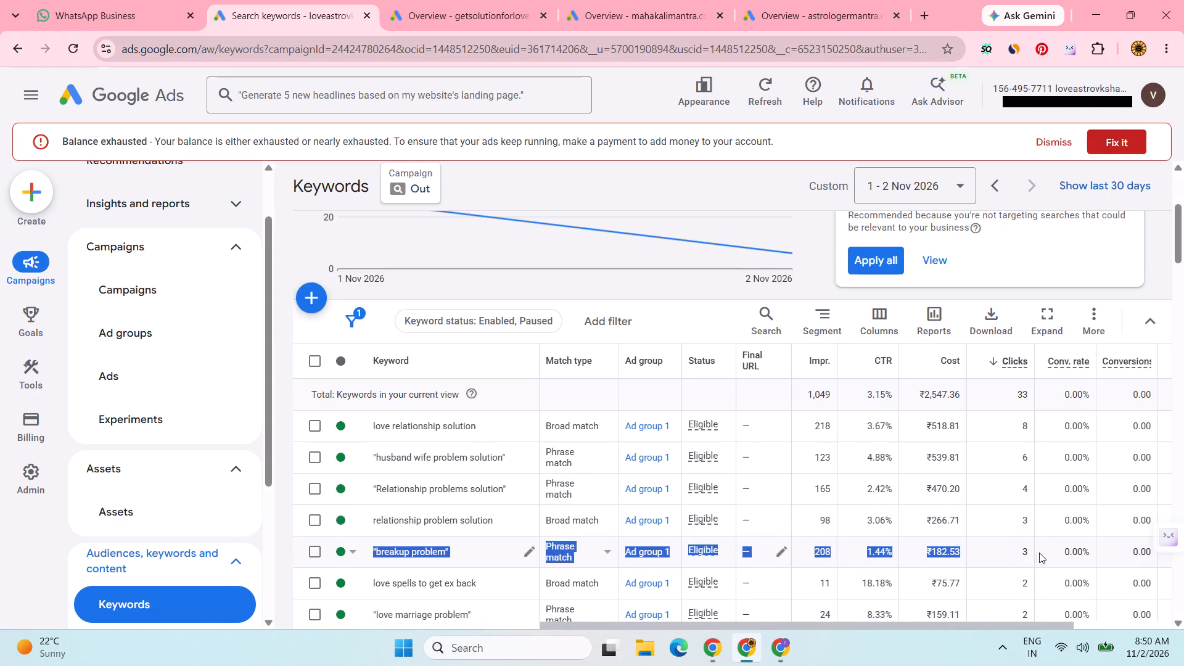
left_click_drag(1042, 576, 325, 577)
View the status details of the "love marriage problem" keyword and close them.
scroll(681, 479, "down", 3)
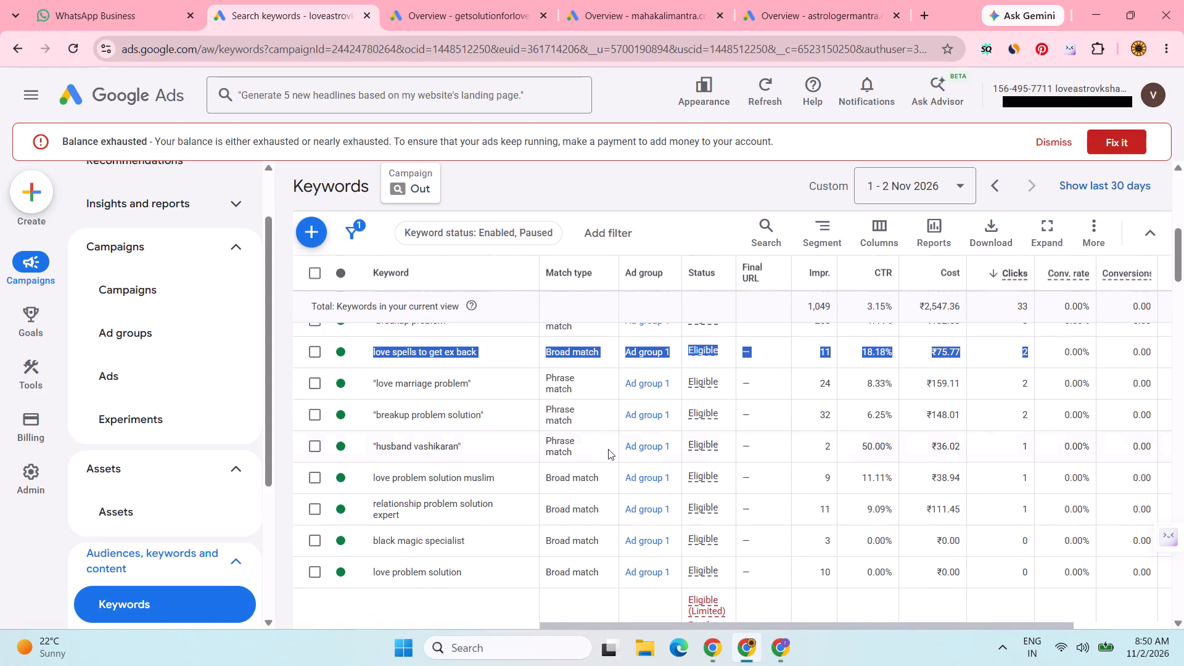
left_click_drag(363, 382, 636, 378)
left_click(720, 386)
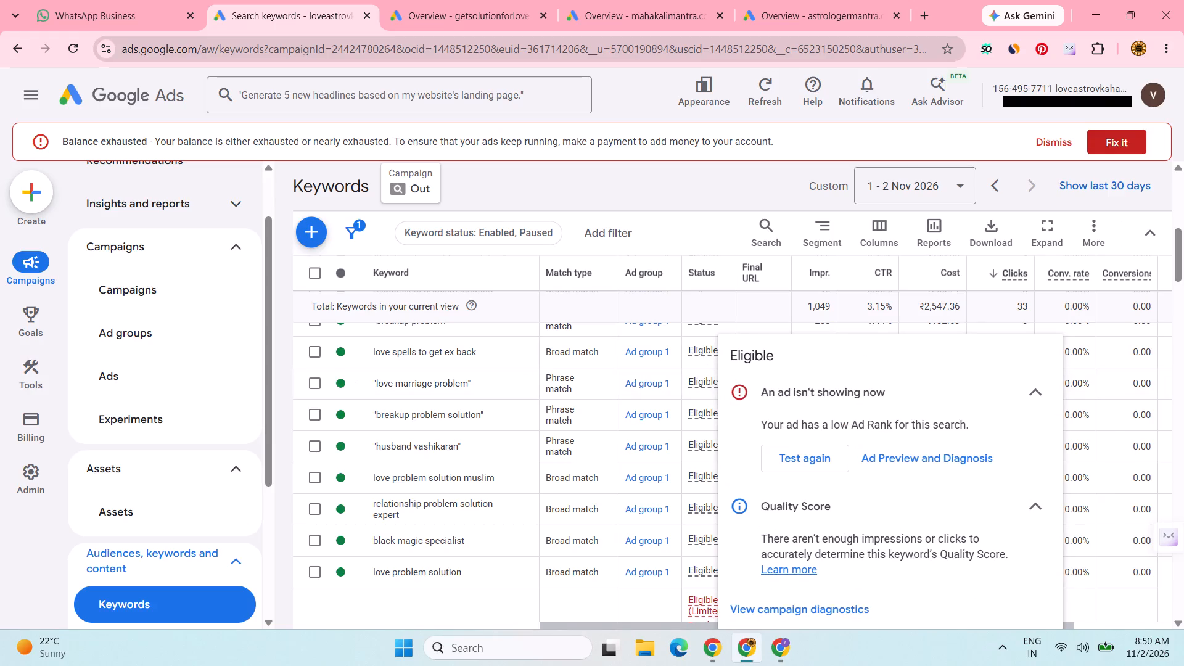
left_click(1147, 411)
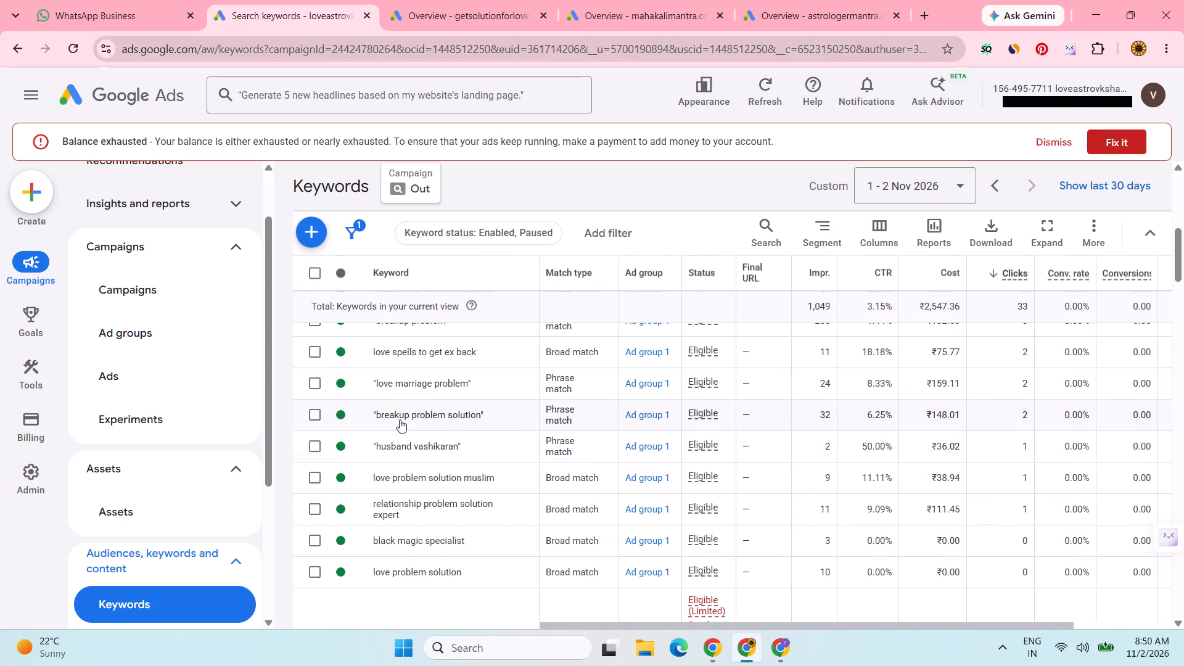
Examine the keyword rows from "love marriage problem" through "relationship problem solution expert".
left_click_drag(362, 374, 612, 388)
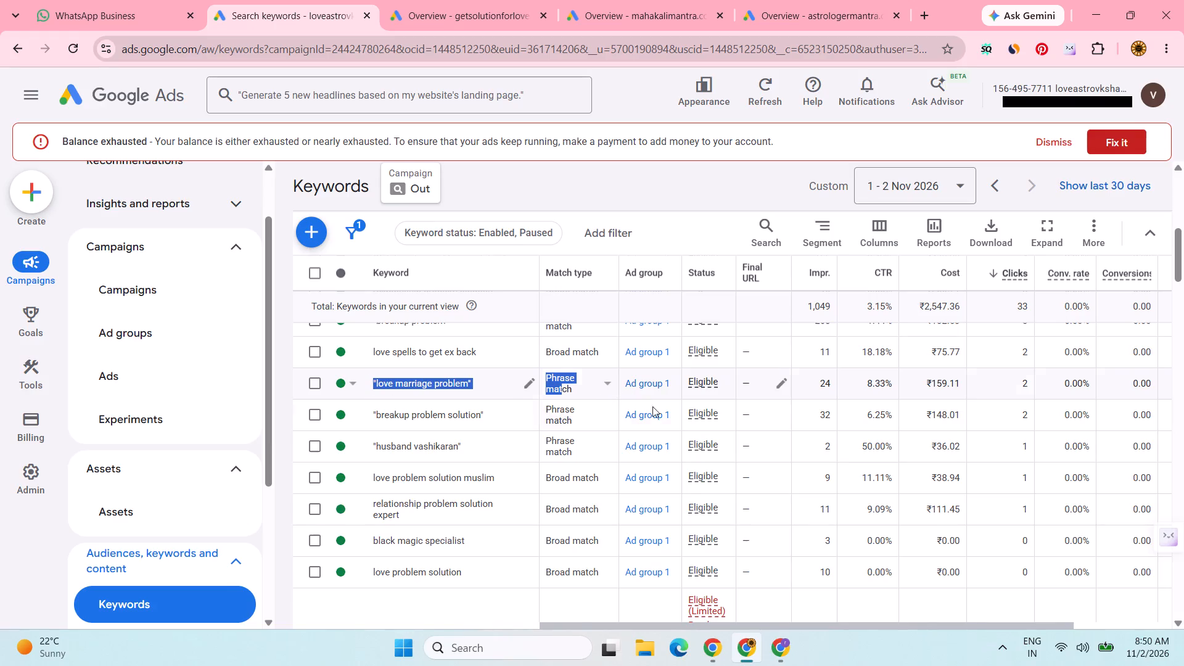
left_click_drag(1032, 508, 343, 496)
left_click_drag(360, 475, 1055, 474)
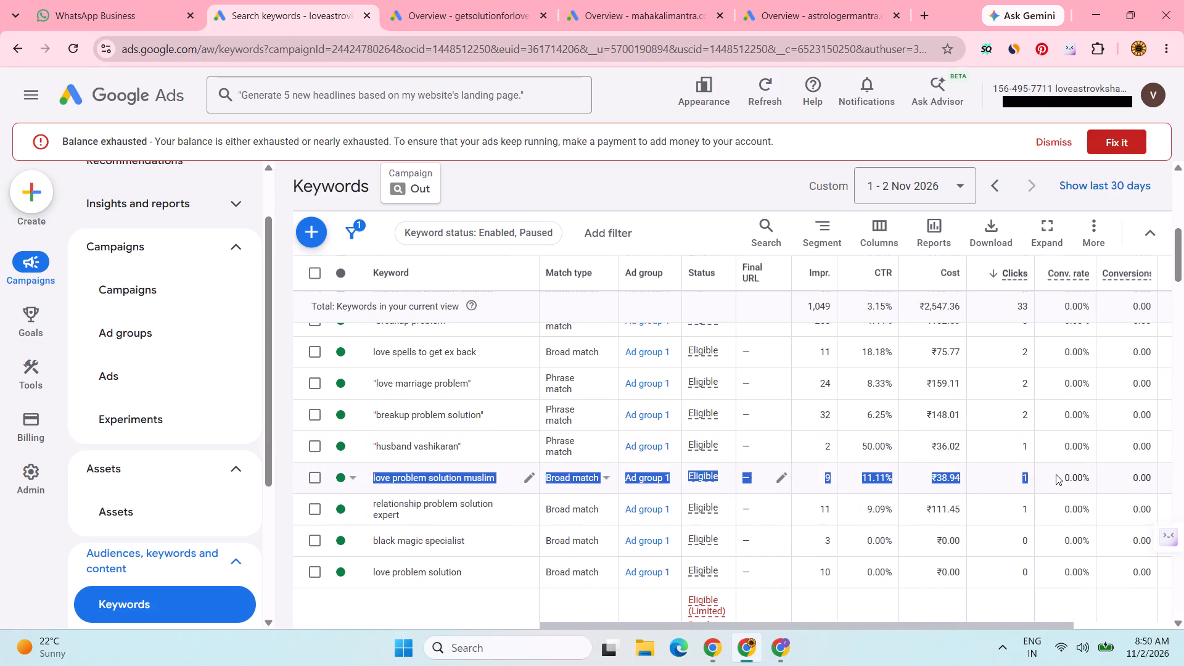
left_click_drag(1040, 443, 353, 398)
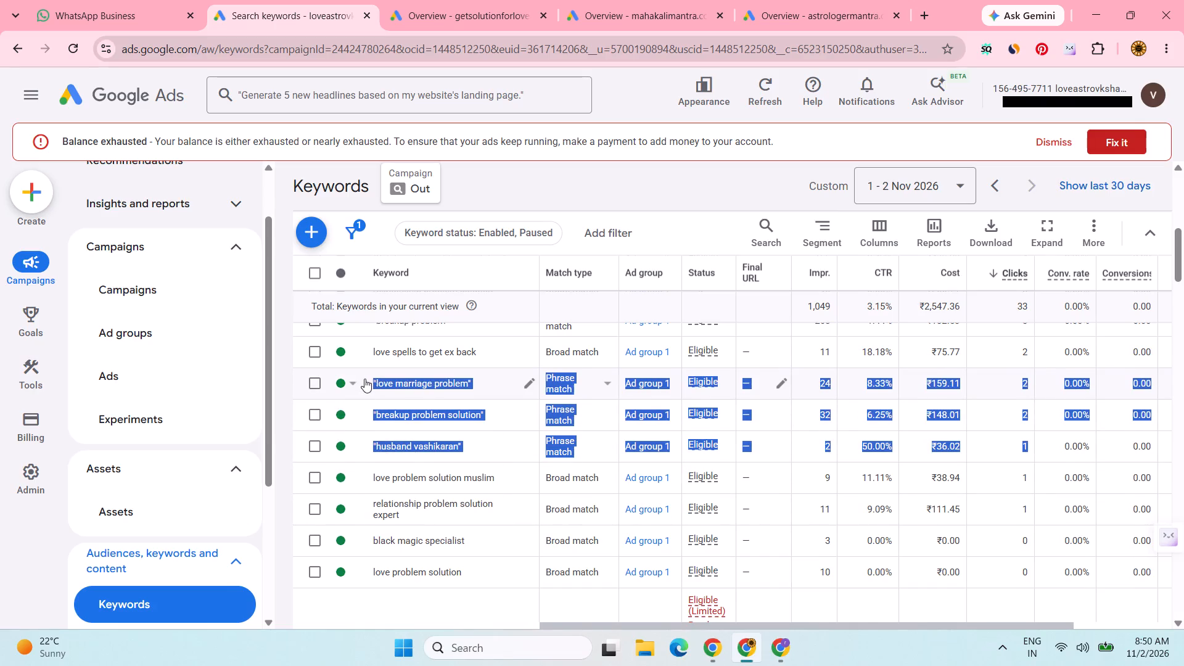
left_click(364, 379)
left_click(919, 395)
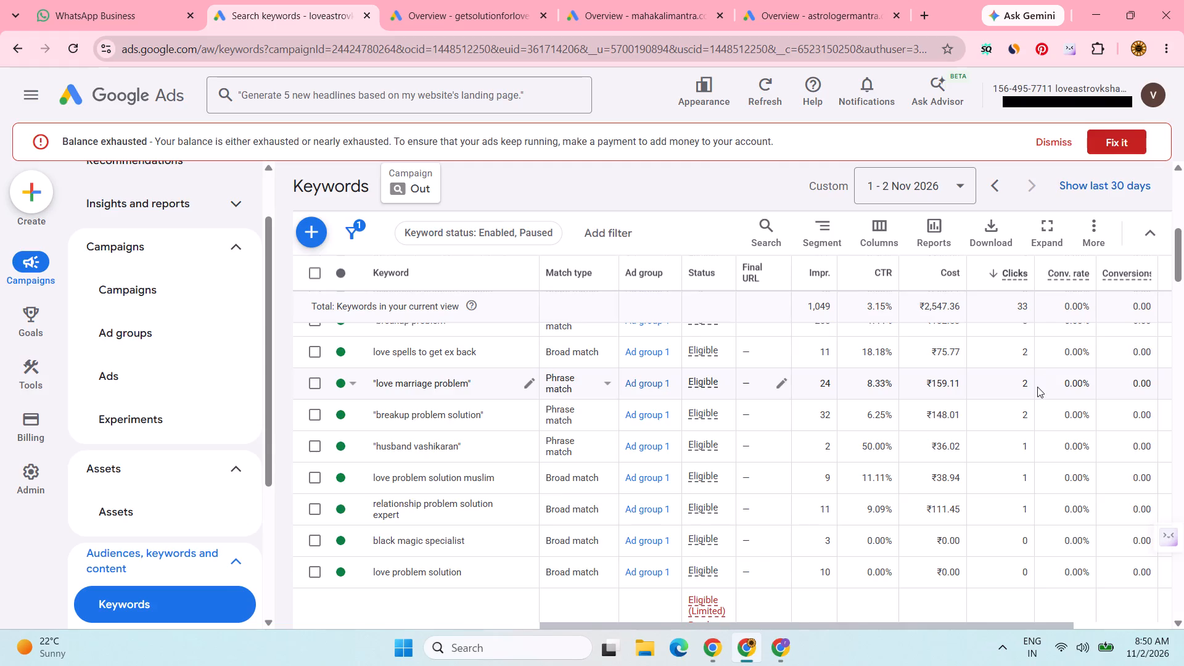
Review the campaign's targeted locations for 1–2 Nov 2026, and for 2 Nov 2026 alone.
scroll(159, 466, "down", 4)
left_click(168, 469)
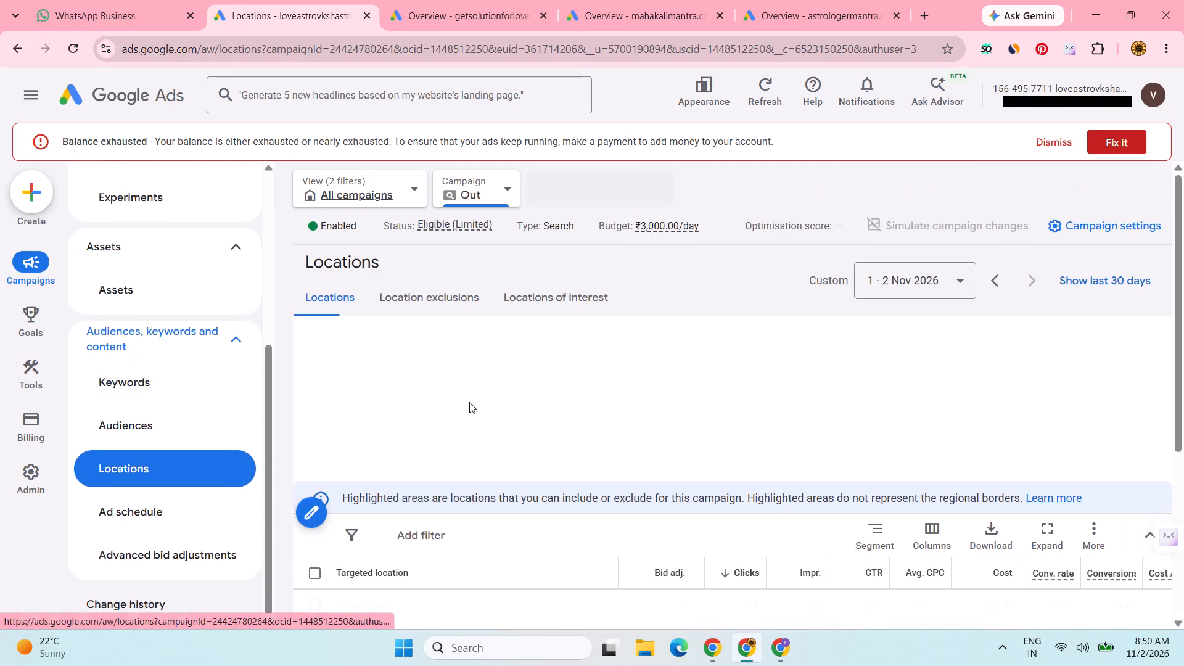
scroll(605, 394, "down", 3)
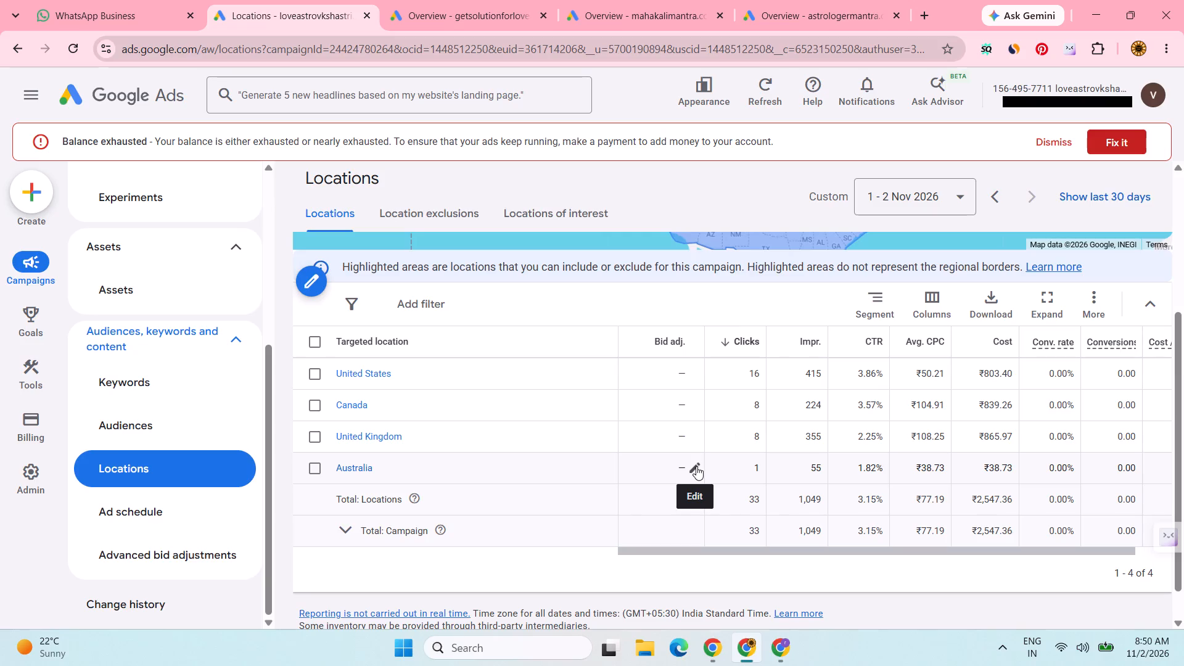
left_click(913, 197)
left_click(728, 240)
left_click(154, 101)
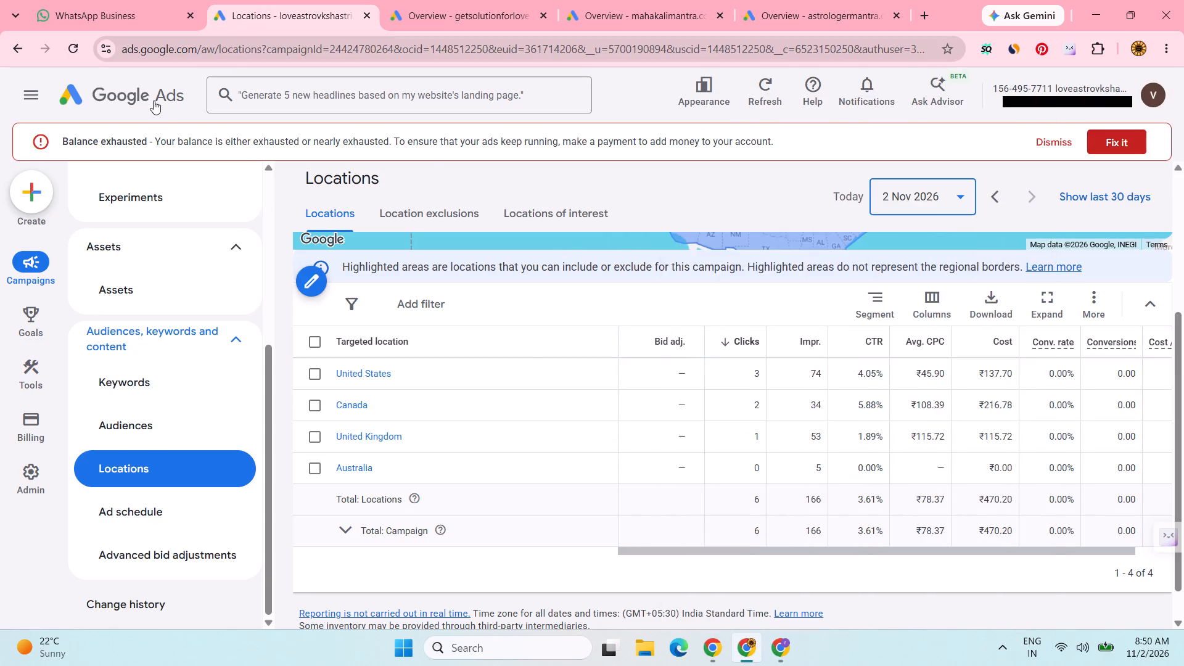
left_click(123, 92)
Switch to the getsolutionforlove account and dismiss its "Add 9 new keywords" notification.
left_click(465, 0)
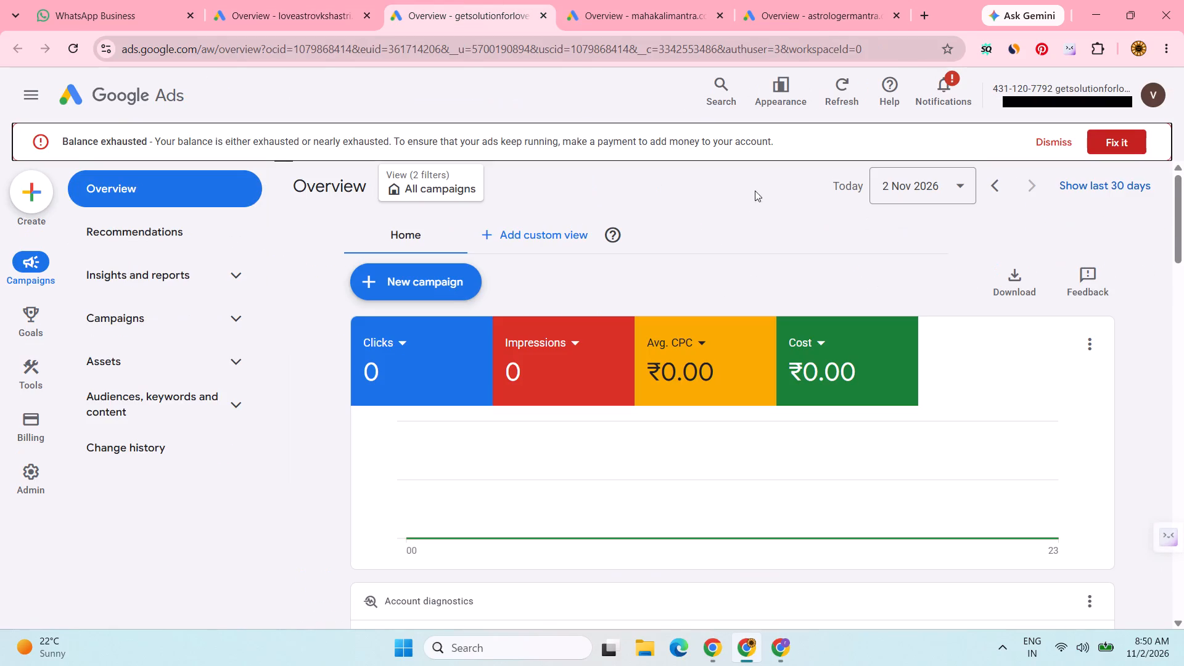
left_click(657, 270)
left_click(940, 103)
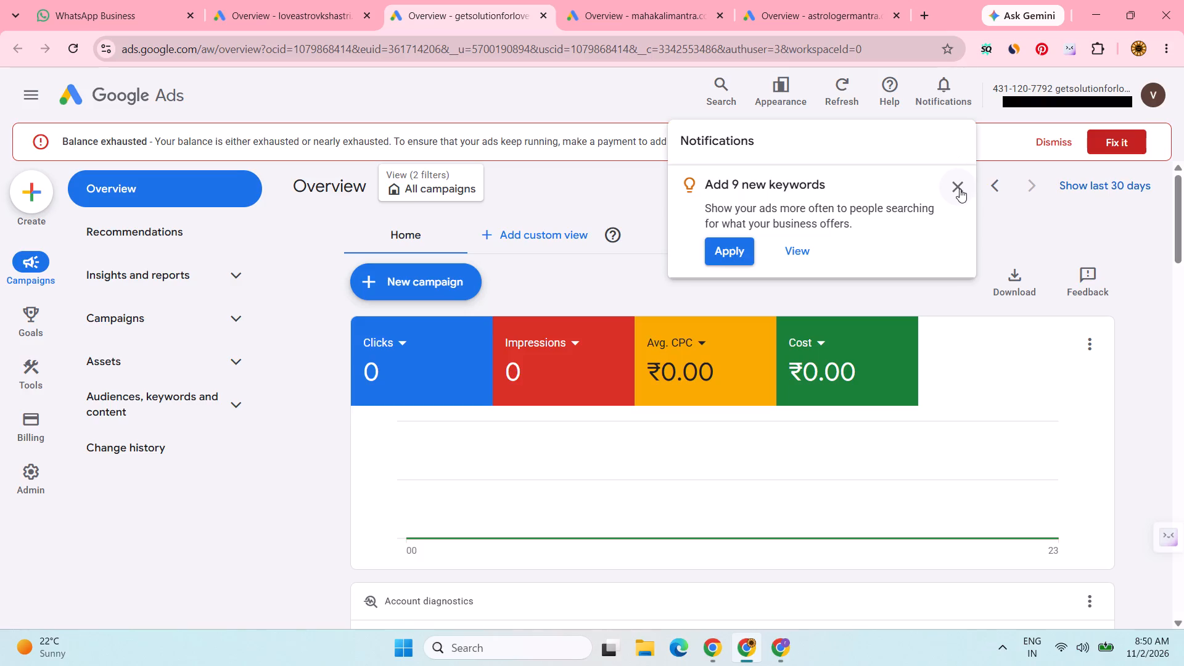
left_click(960, 189)
left_click(585, 142)
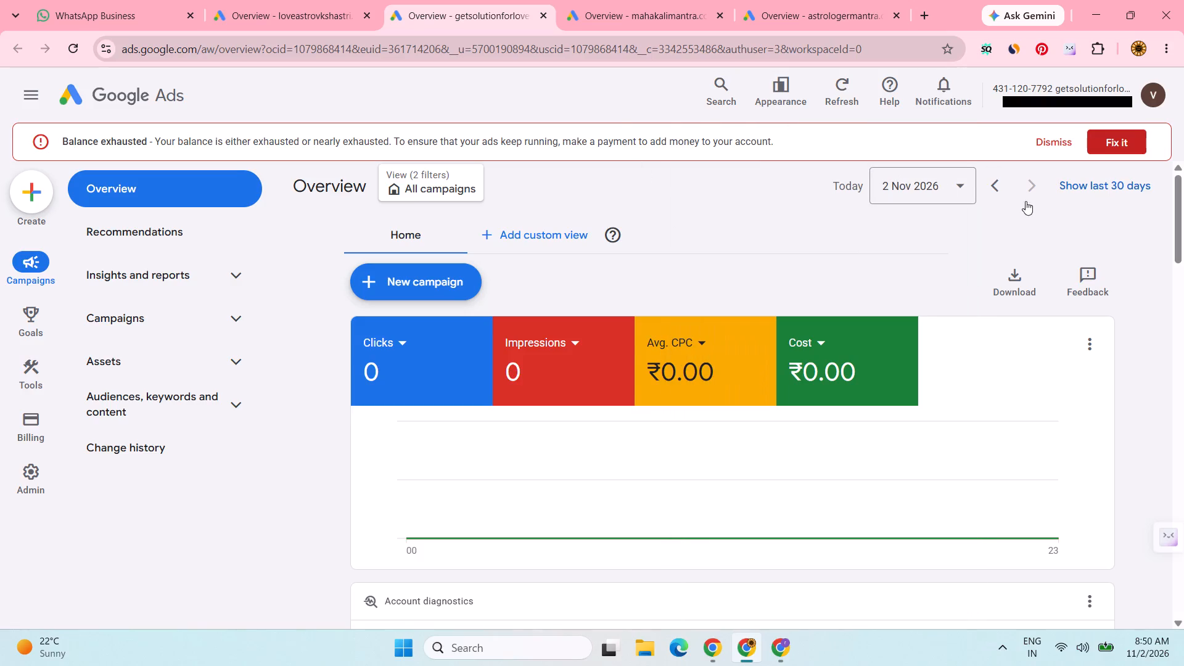
Set the getsolutionforlove account's overview date to 1 Nov 2026.
left_click(1001, 193)
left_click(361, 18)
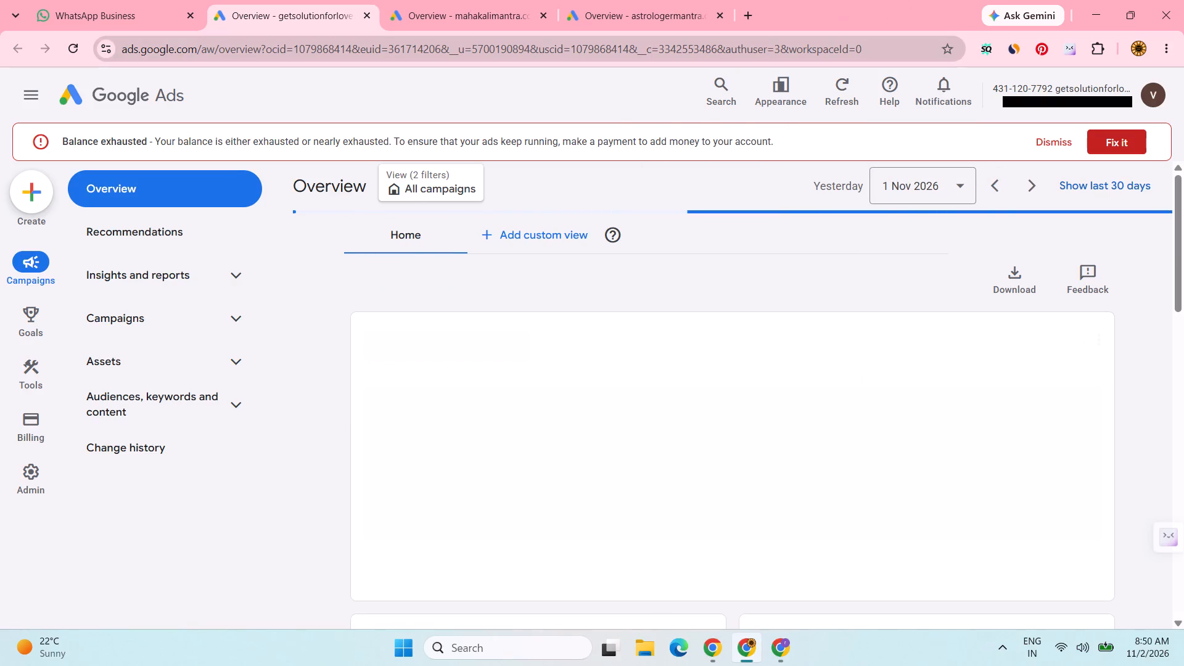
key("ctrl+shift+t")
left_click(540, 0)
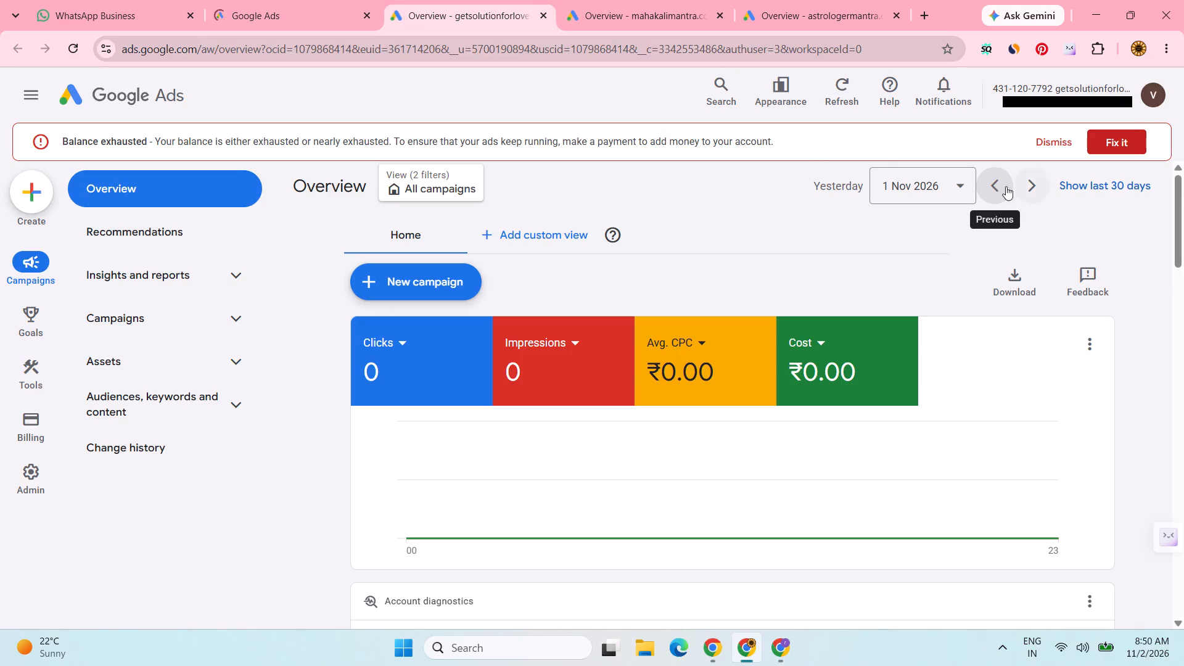
Set the overview date to 31 Oct 2026 and examine the Search-1 campaign's figures in the Campaigns table.
left_click(990, 183)
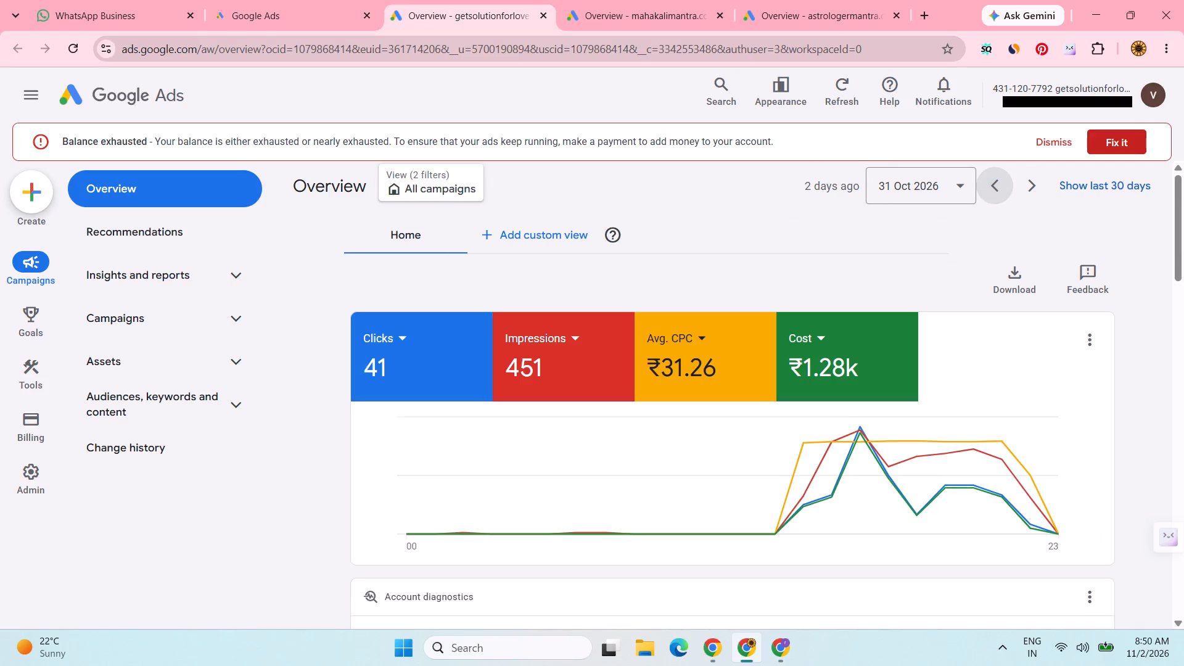
left_click(211, 323)
left_click(193, 360)
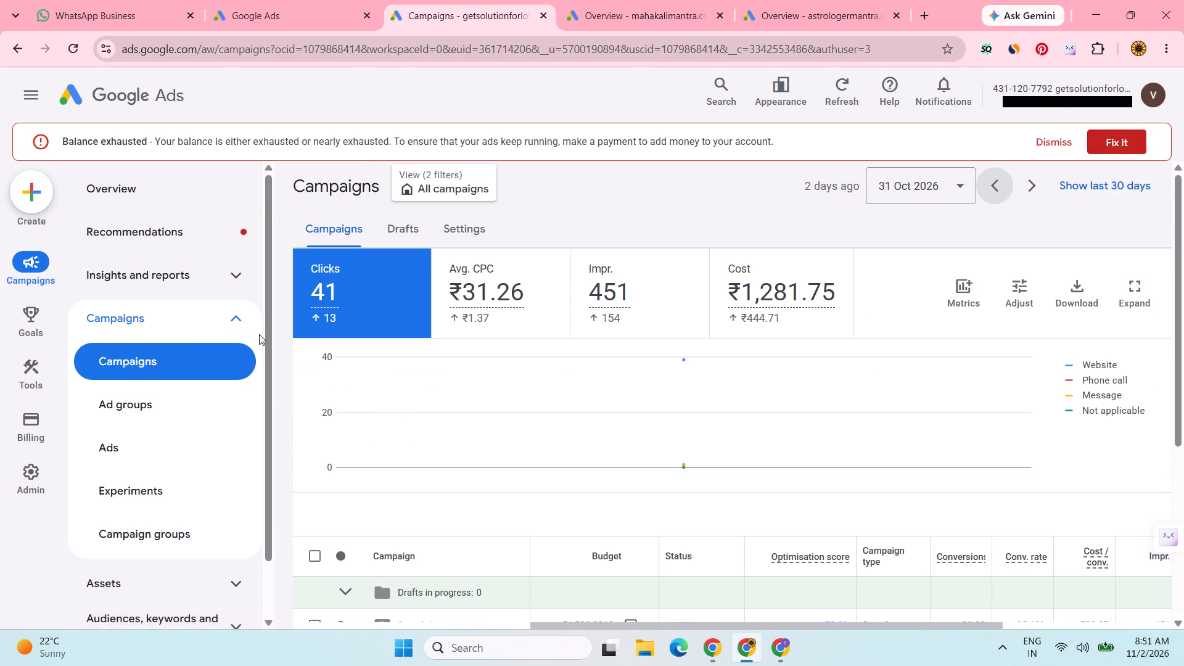
left_click(673, 138)
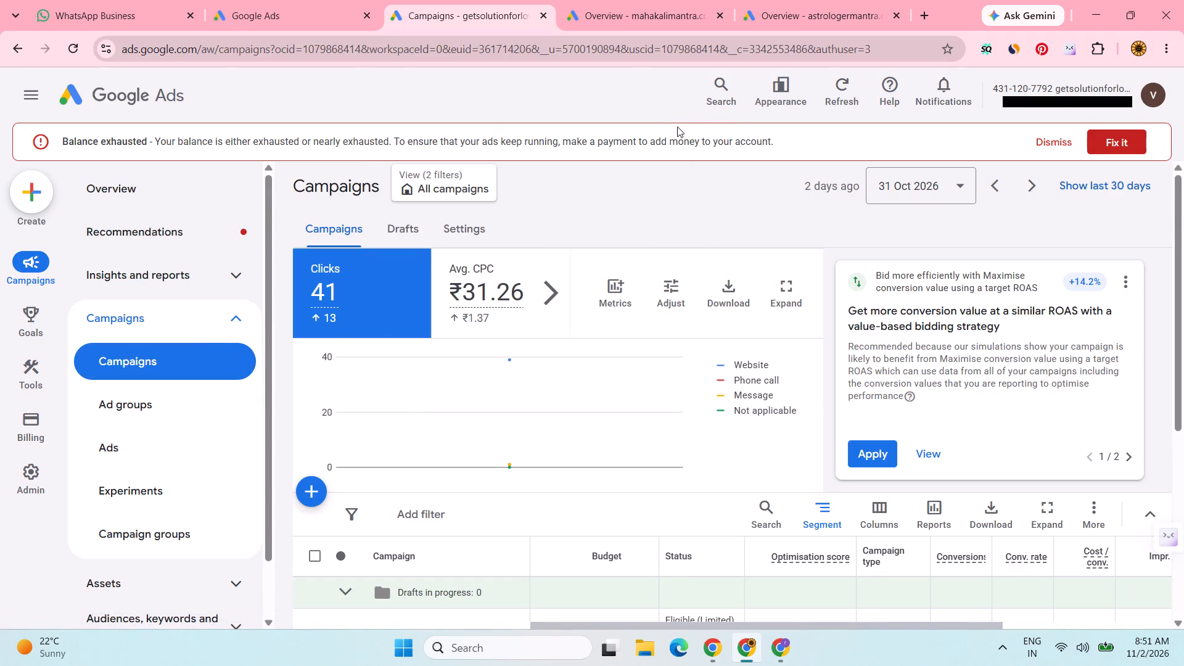
scroll(630, 276, "down", 4)
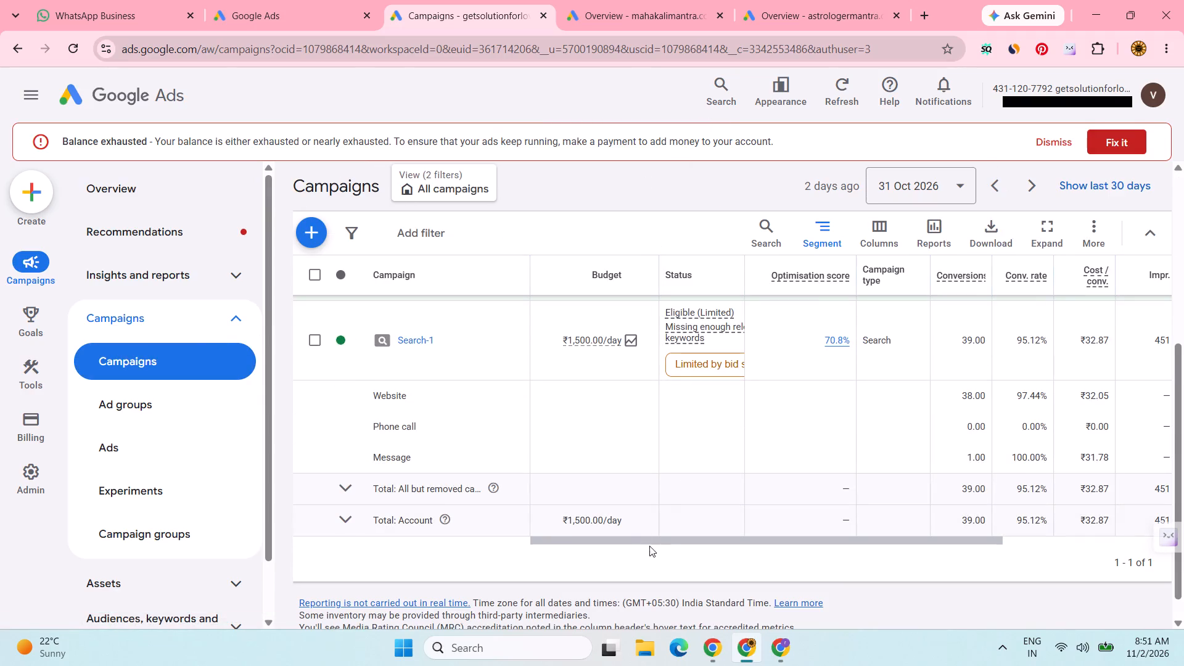
left_click_drag(654, 540, 932, 542)
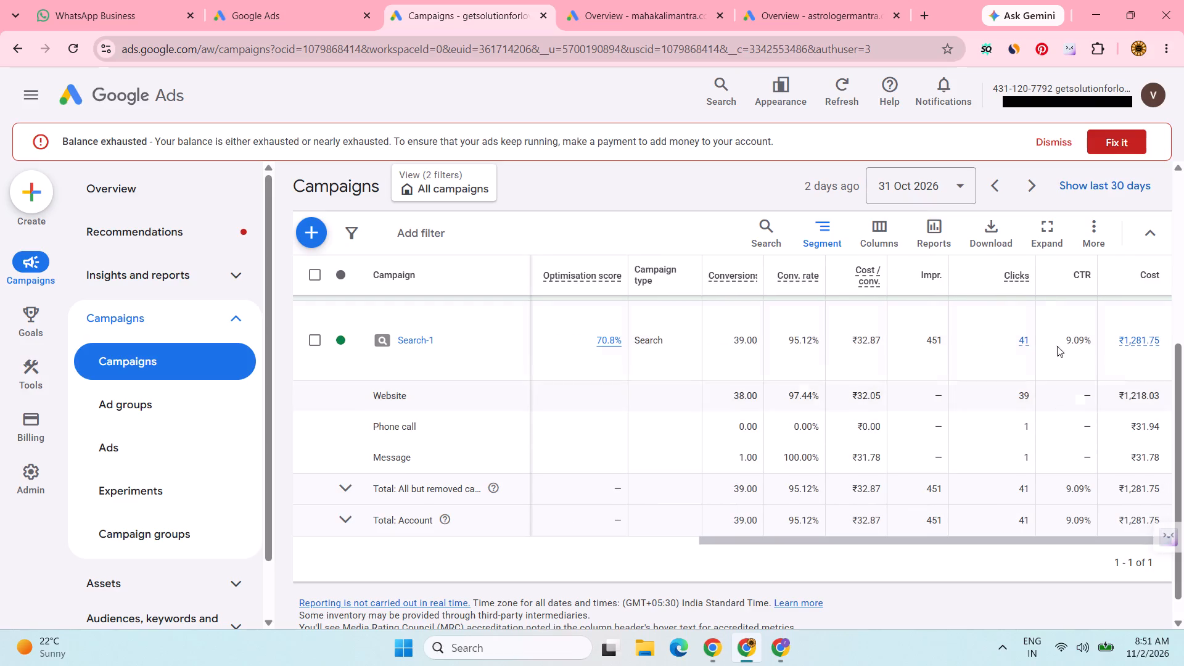
Set the Campaigns table's date to 1 Nov 2026, reread the "Balance exhausted" alert and check the Search-1 row.
left_click(1017, 182)
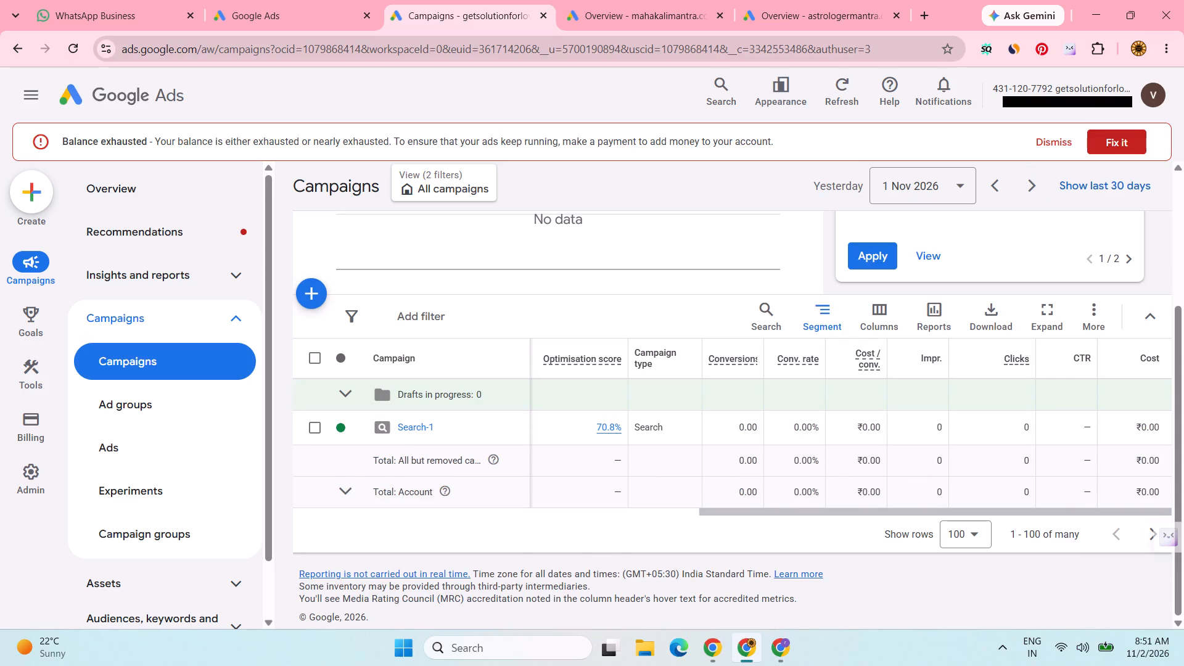
left_click_drag(582, 145, 790, 145)
left_click(802, 142)
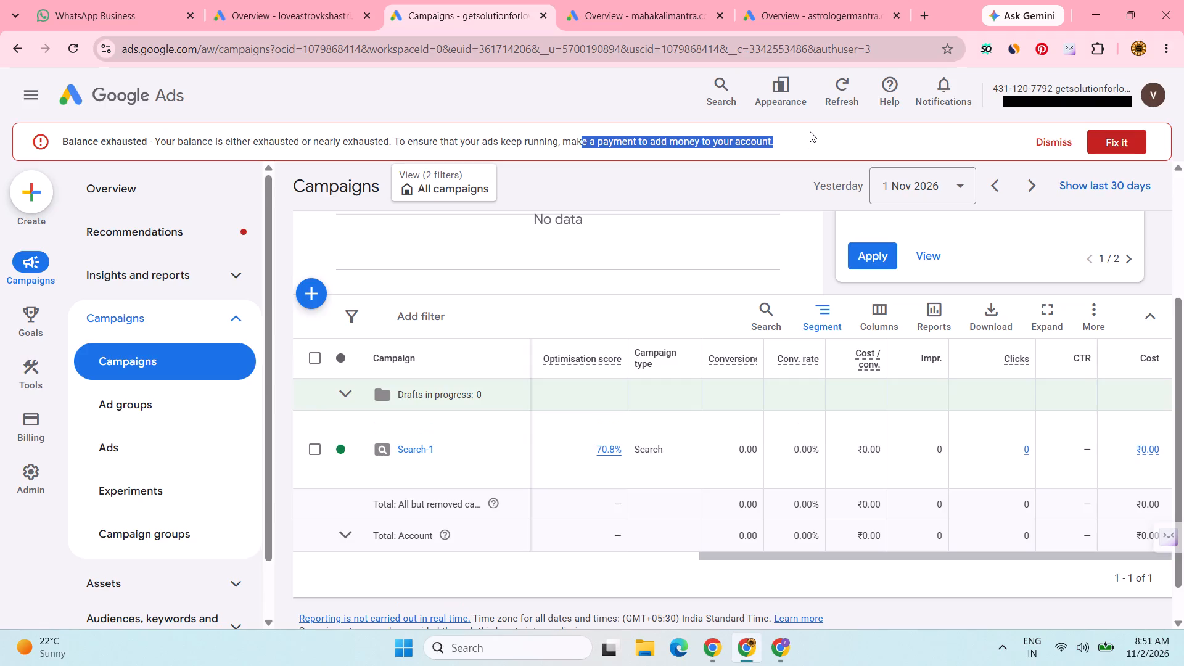
left_click(810, 131)
left_click_drag(786, 136, 99, 146)
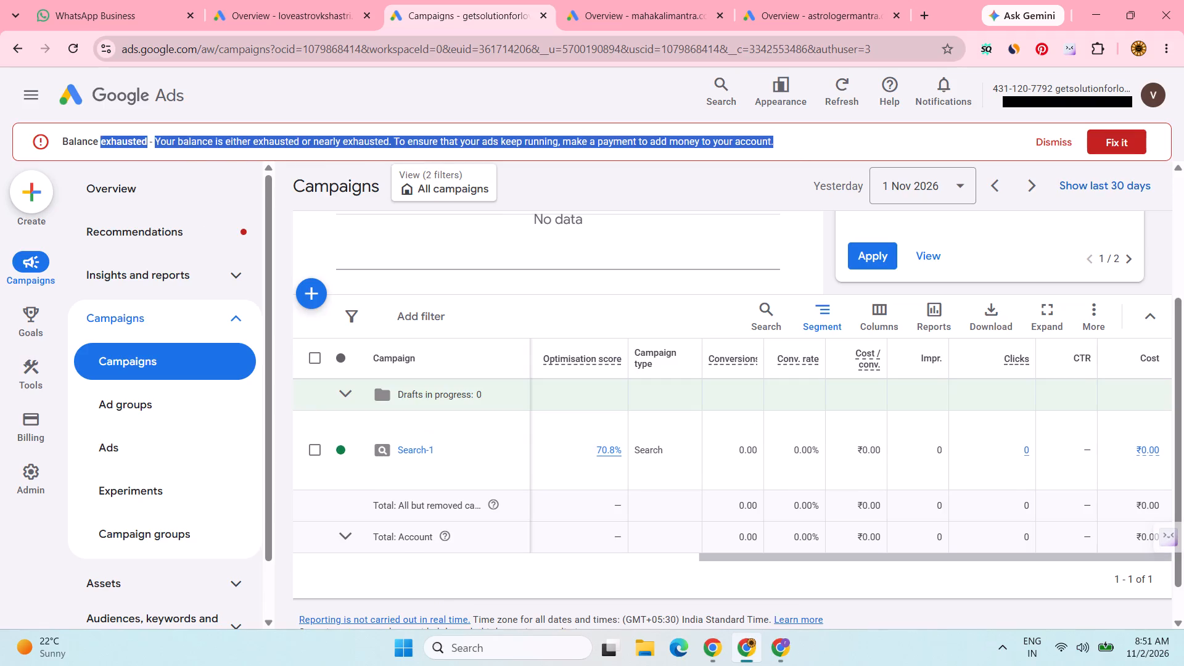
left_click_drag(99, 146, 8, 142)
left_click(105, 147)
left_click_drag(64, 141, 615, 97)
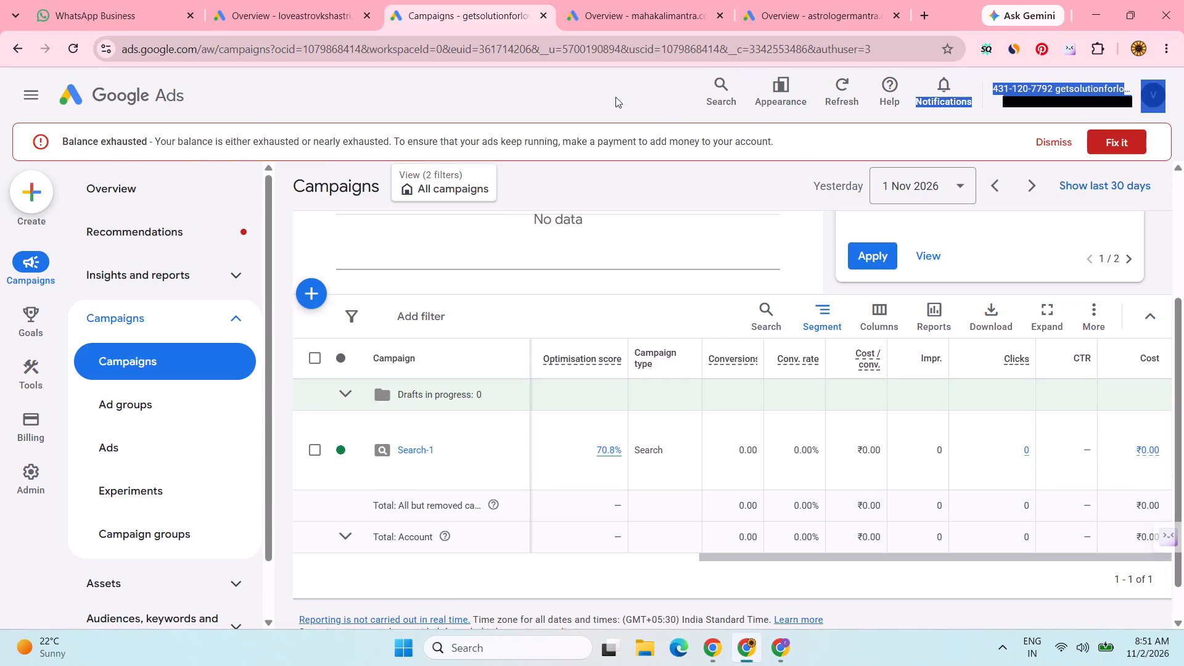
left_click_drag(615, 97, 807, 138)
left_click(824, 139)
scroll(821, 156, "down", 1)
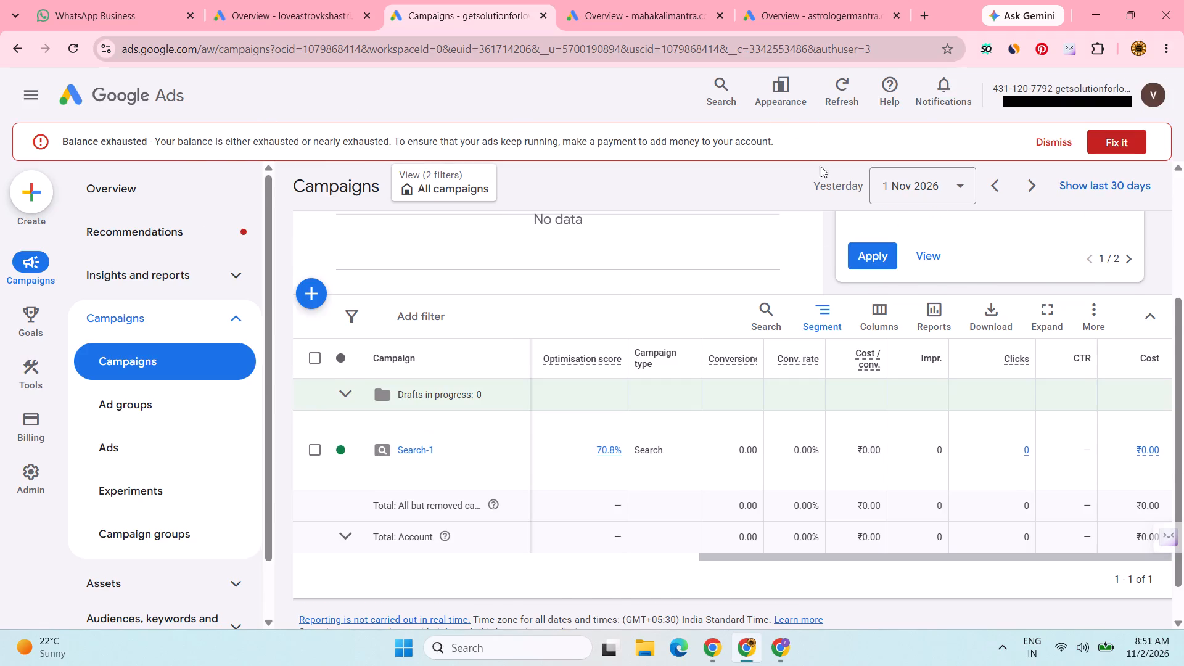
scroll(821, 166, "down", 2)
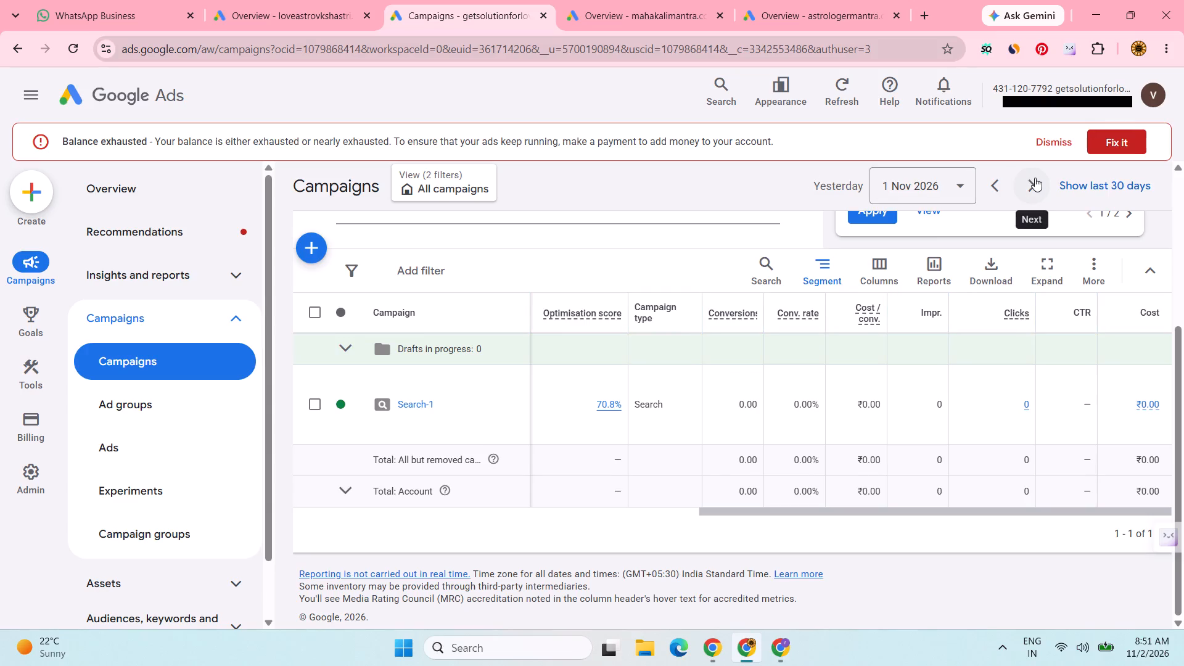
Return the getsolutionforlove account to its overview for 2 Nov 2026 and close that account's page.
left_click(1035, 178)
left_click(103, 108)
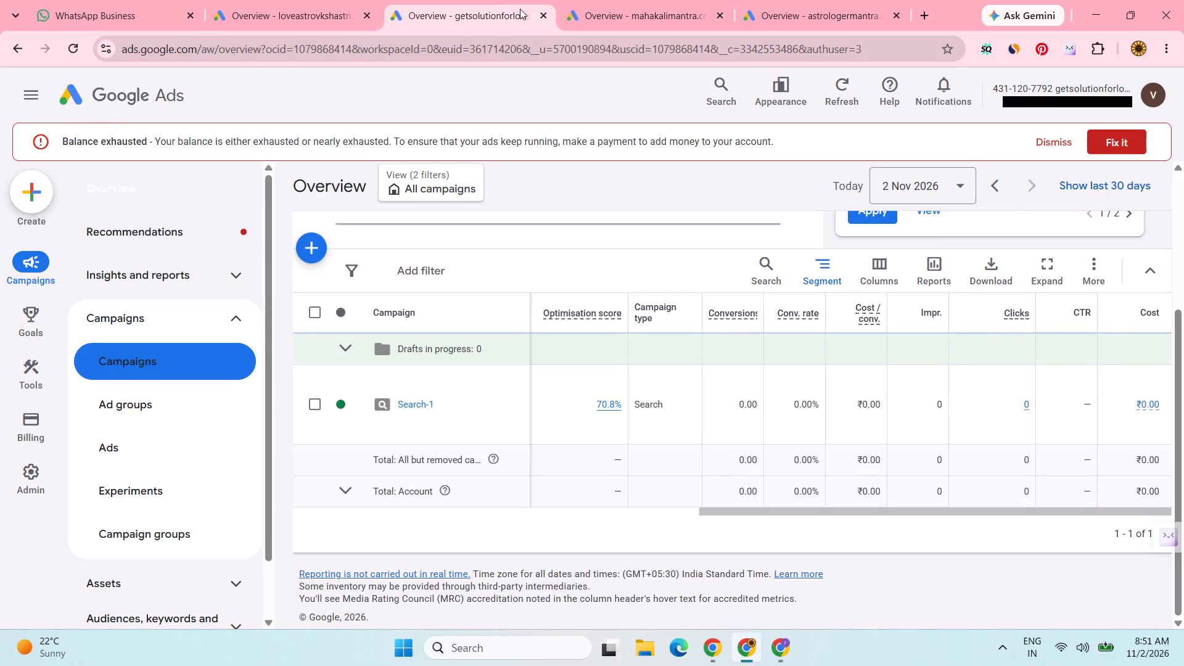
left_click(546, 22)
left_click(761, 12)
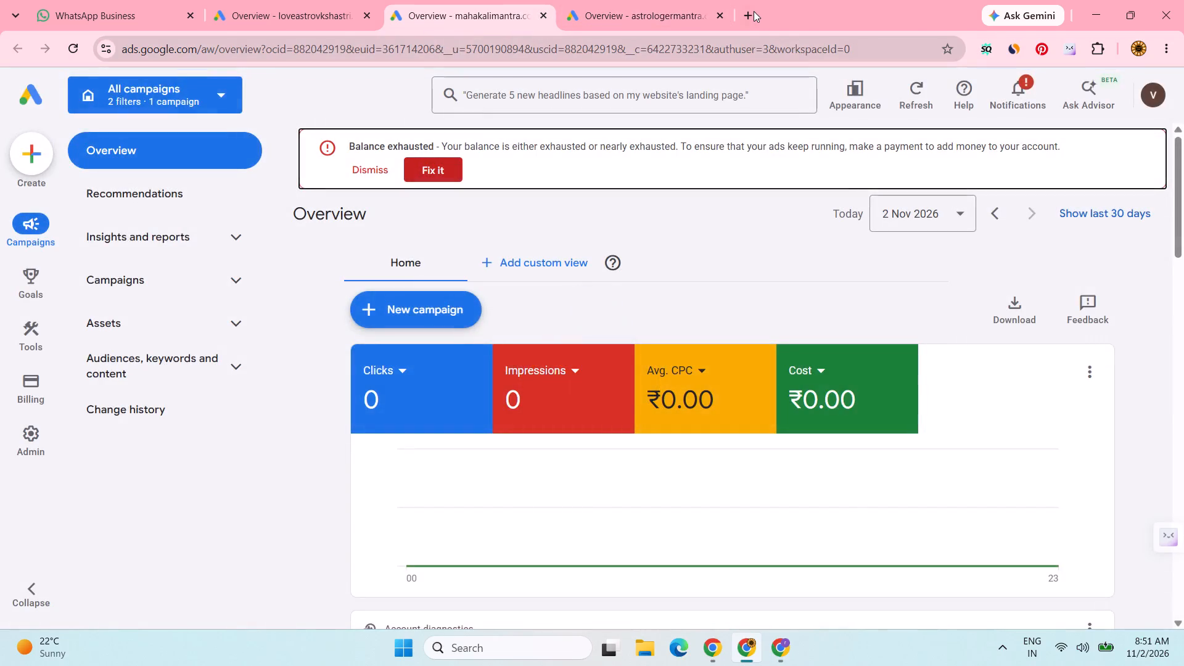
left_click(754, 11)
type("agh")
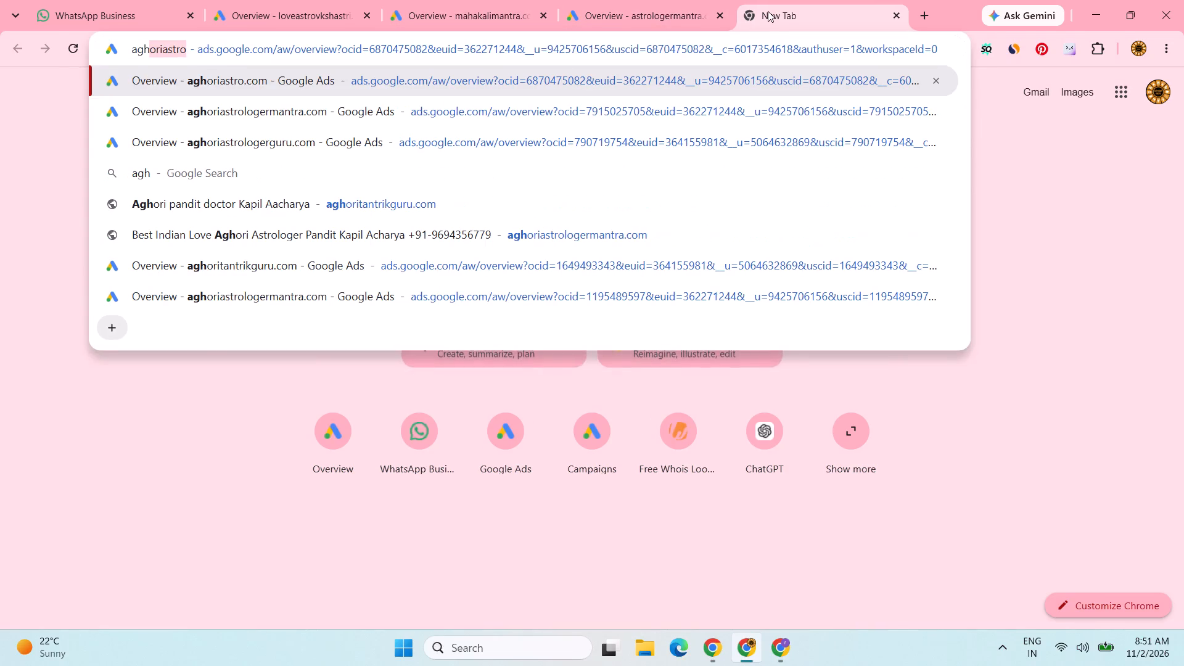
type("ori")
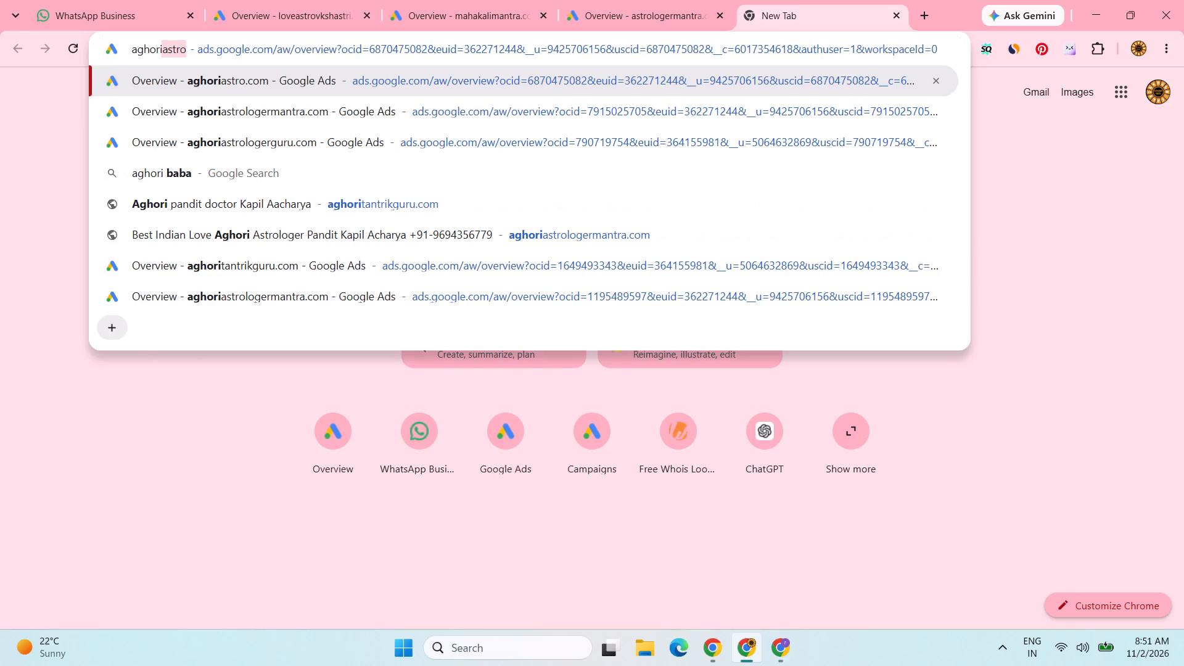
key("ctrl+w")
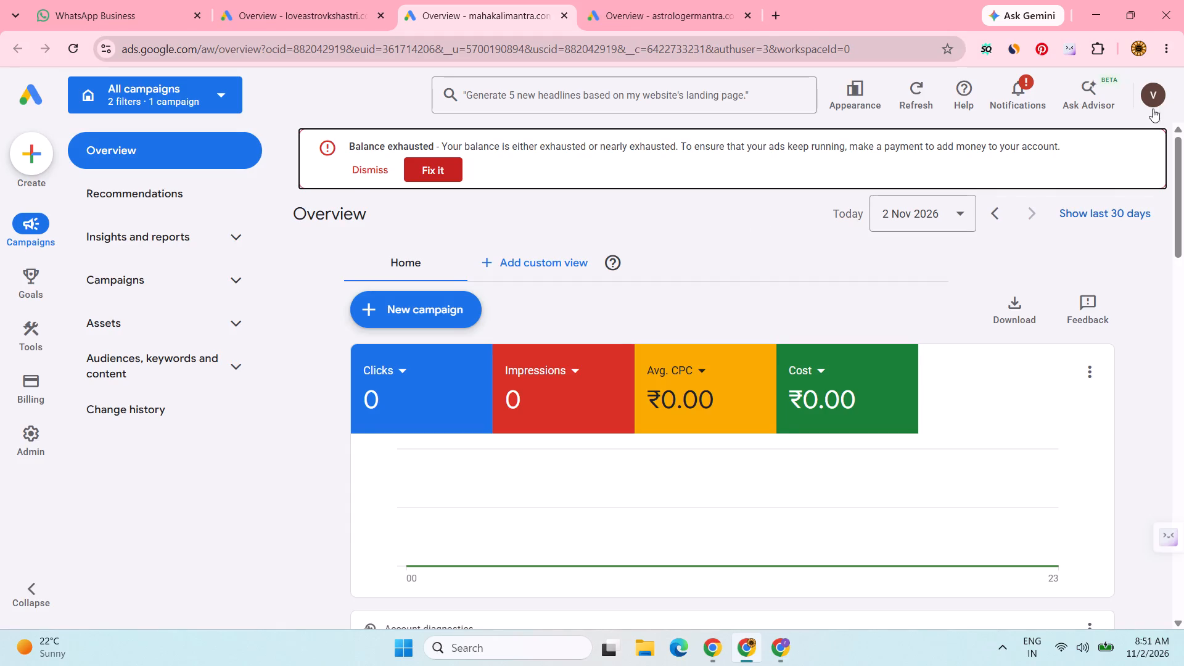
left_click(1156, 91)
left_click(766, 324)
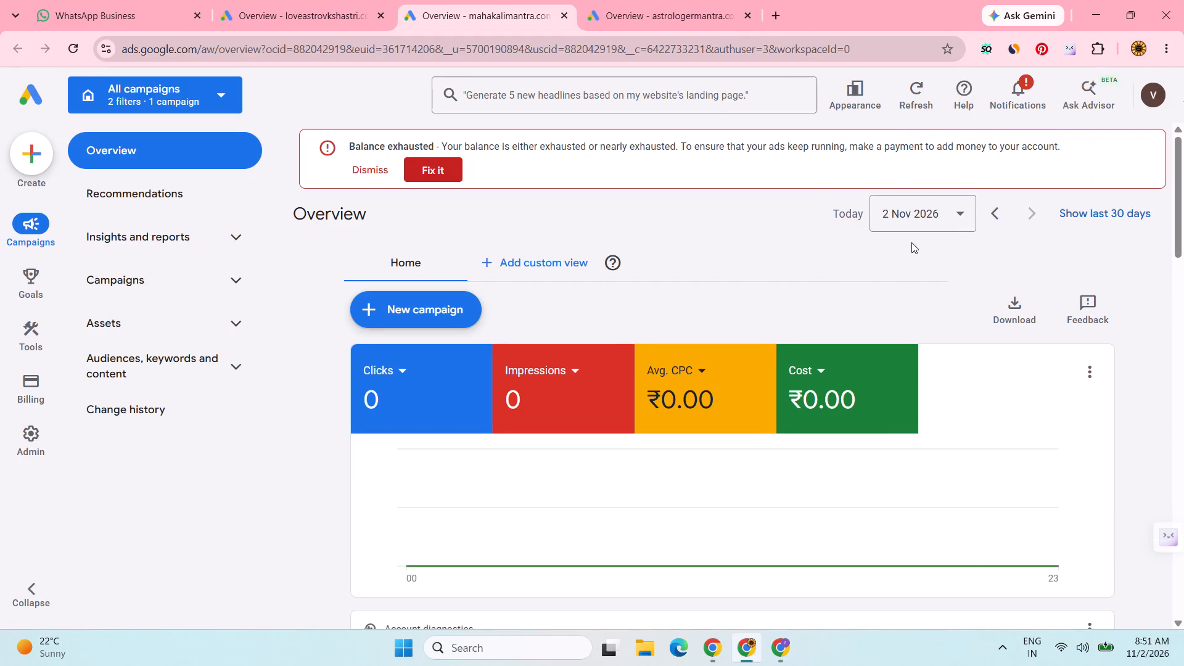
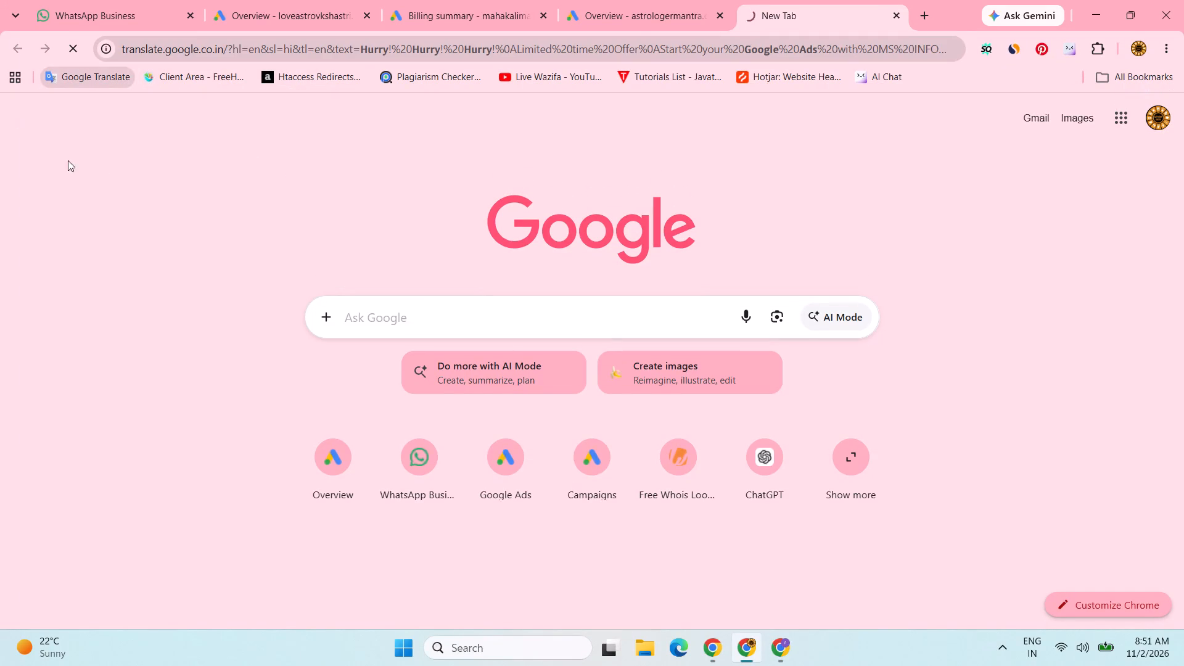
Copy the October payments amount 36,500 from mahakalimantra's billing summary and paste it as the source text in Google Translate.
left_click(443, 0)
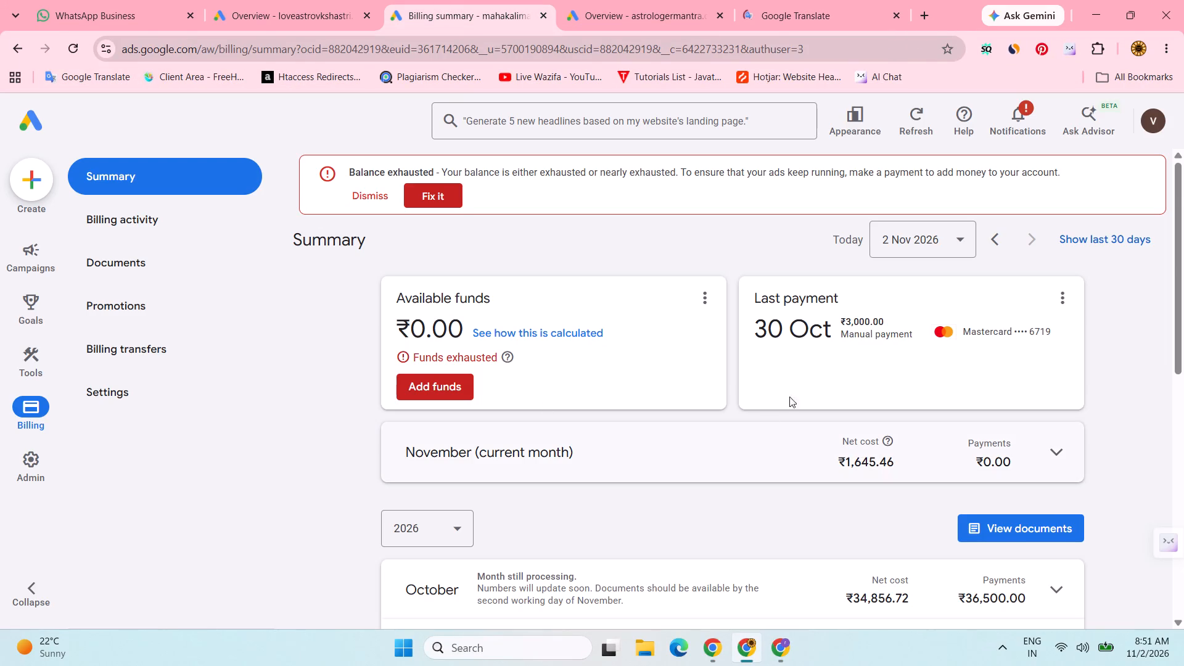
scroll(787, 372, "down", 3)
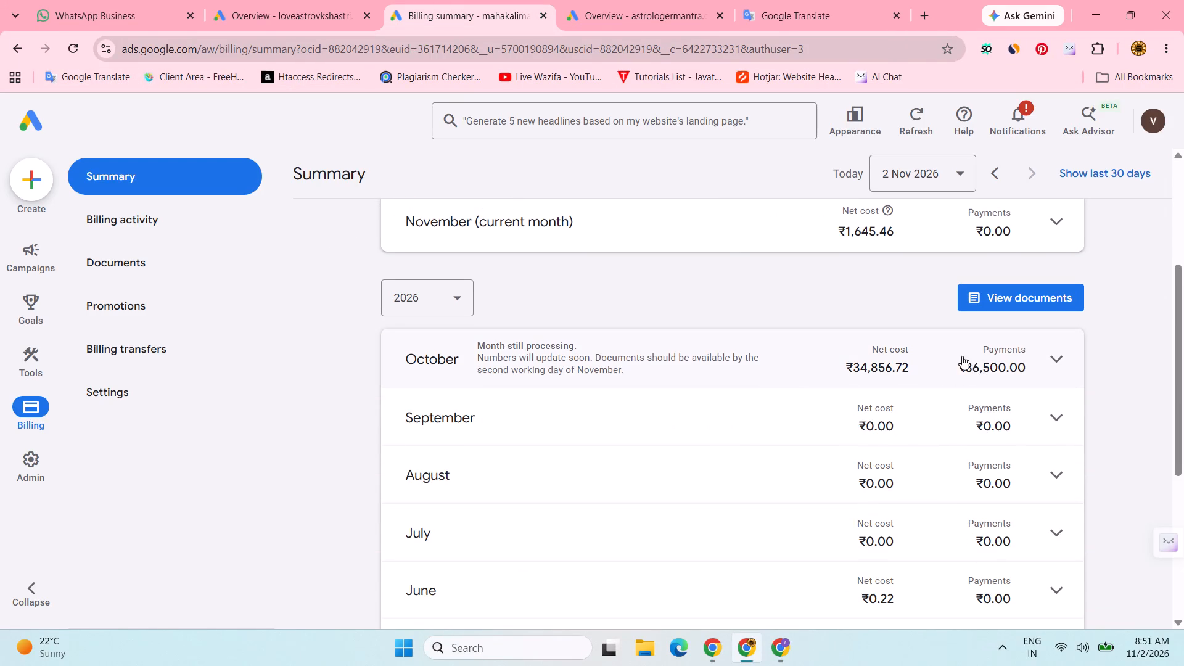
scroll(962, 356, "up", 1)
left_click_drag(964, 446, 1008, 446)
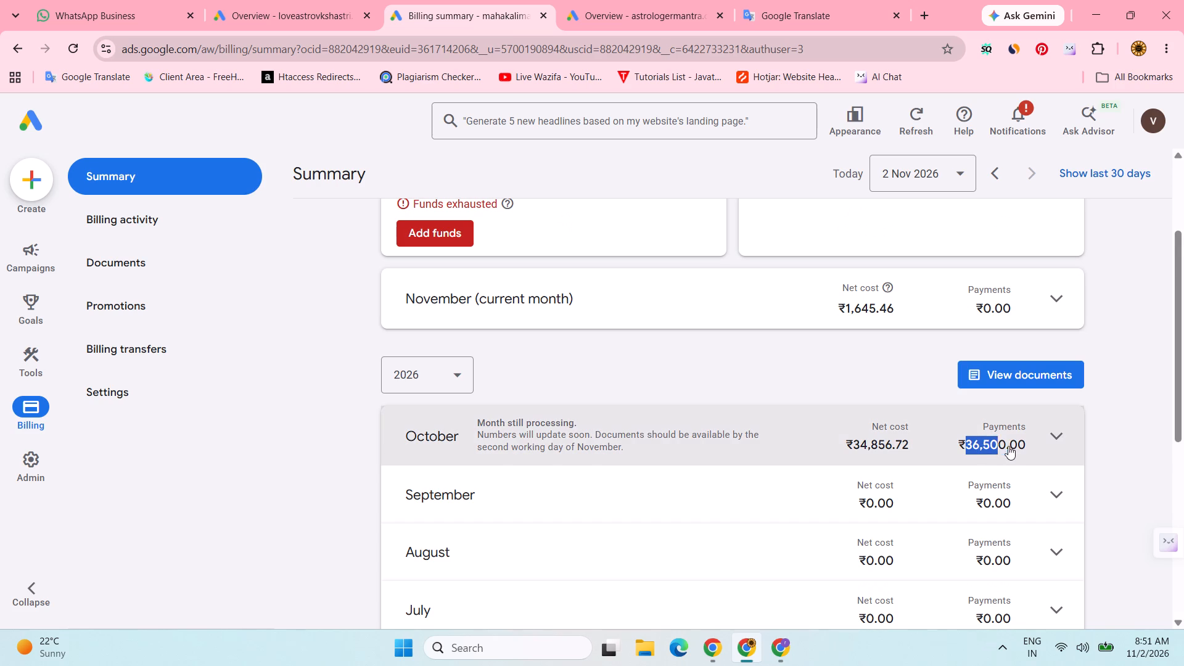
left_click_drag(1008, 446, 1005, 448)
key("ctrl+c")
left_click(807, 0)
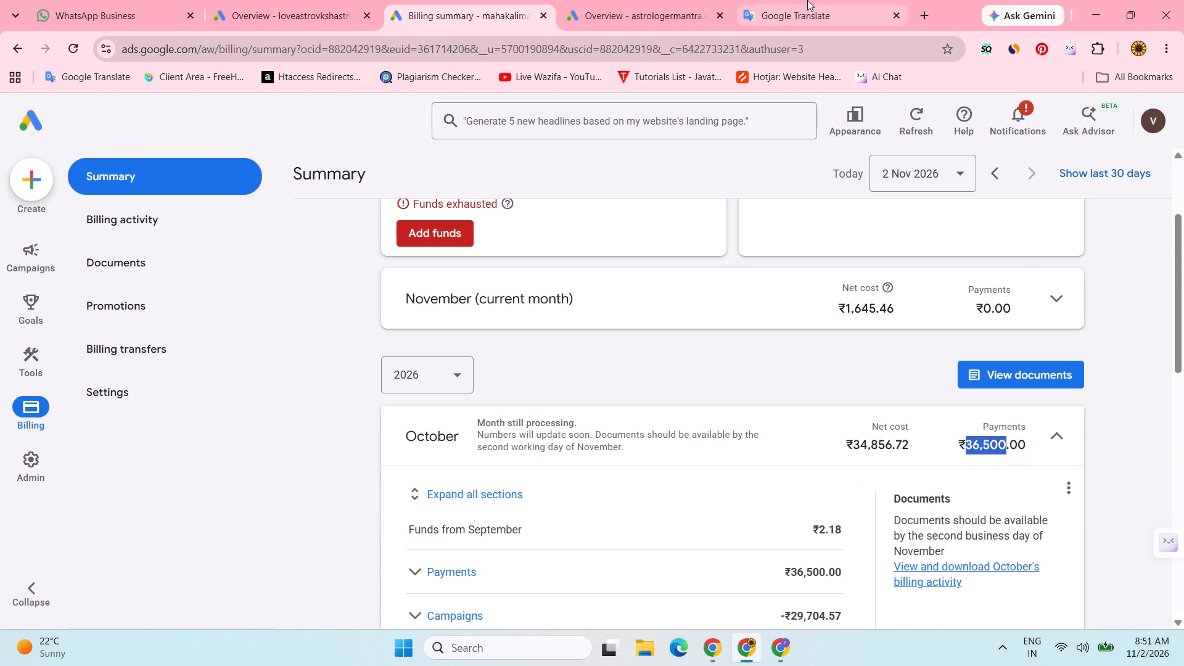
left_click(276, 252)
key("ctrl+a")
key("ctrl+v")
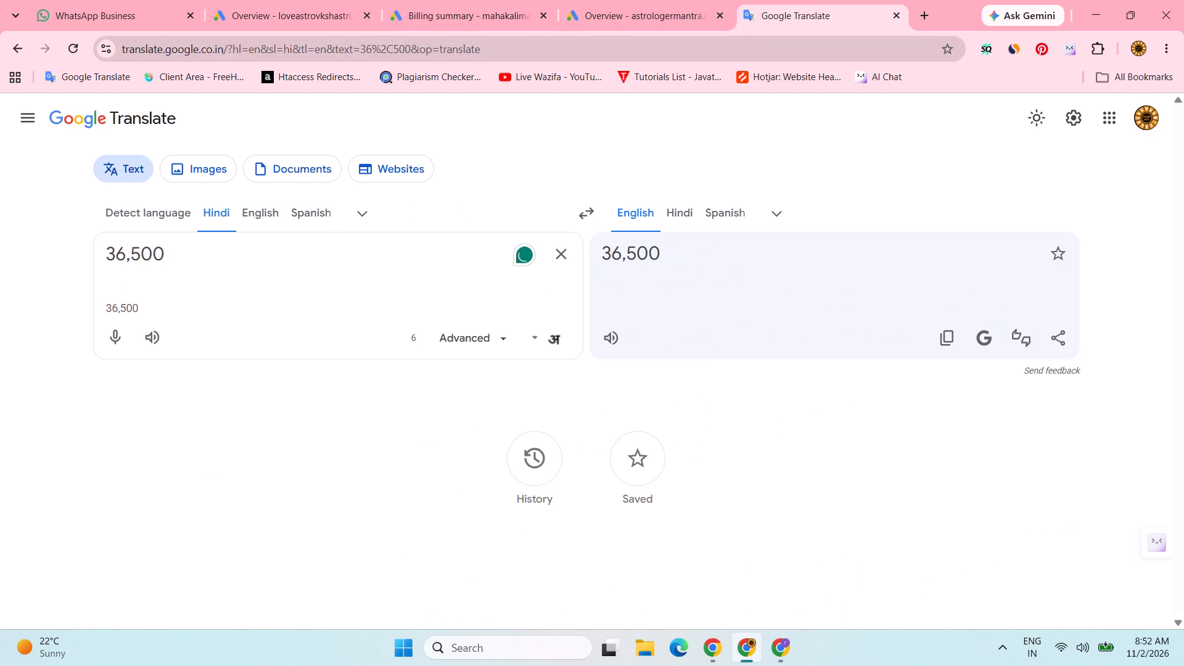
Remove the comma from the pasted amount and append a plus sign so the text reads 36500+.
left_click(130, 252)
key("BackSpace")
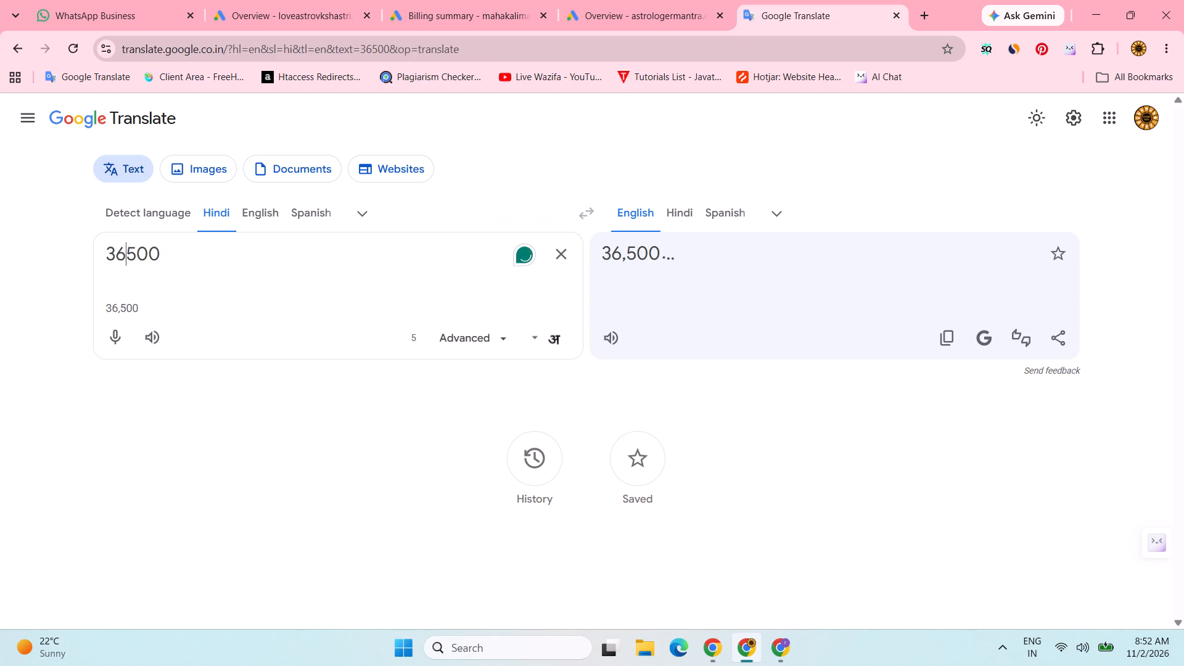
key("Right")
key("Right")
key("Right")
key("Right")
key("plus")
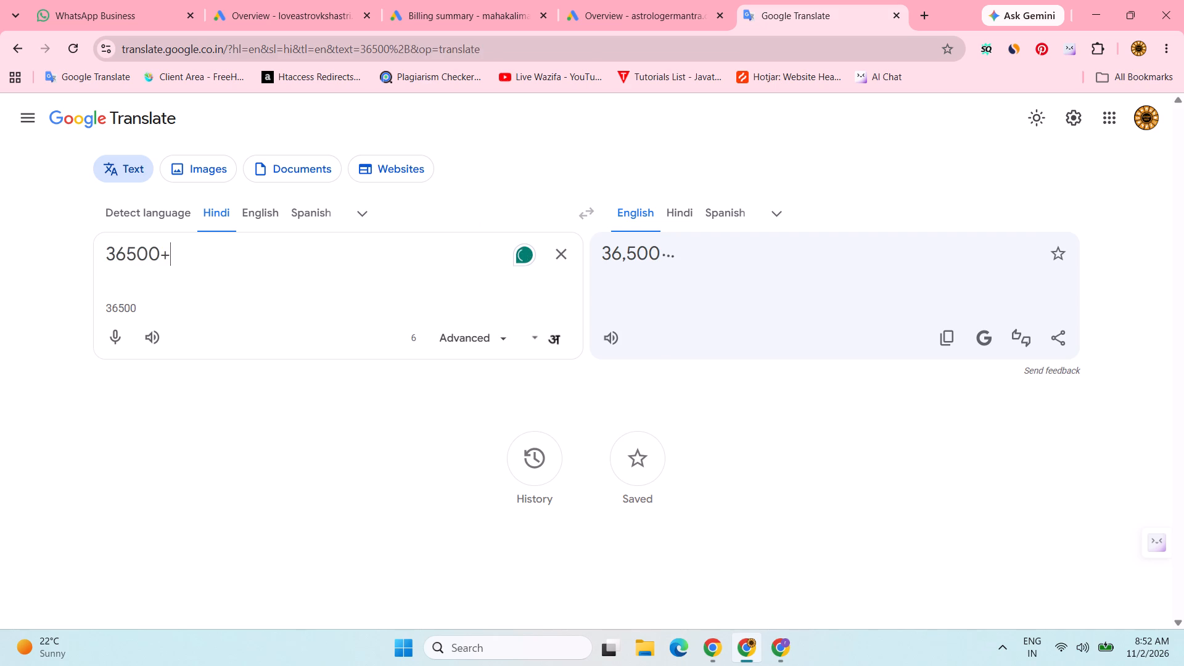
Check the mahakalimantra account's notifications, return the account to its overview and close its page.
left_click(466, 0)
left_click(713, 378)
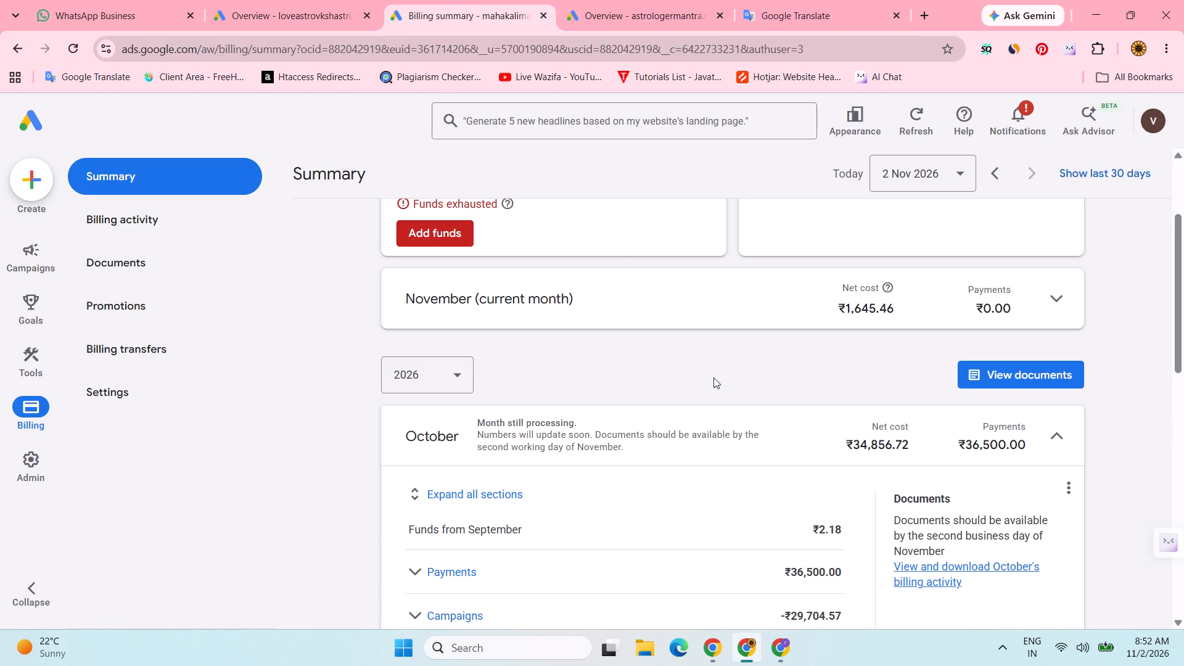
scroll(704, 323, "up", 4)
left_click(1022, 116)
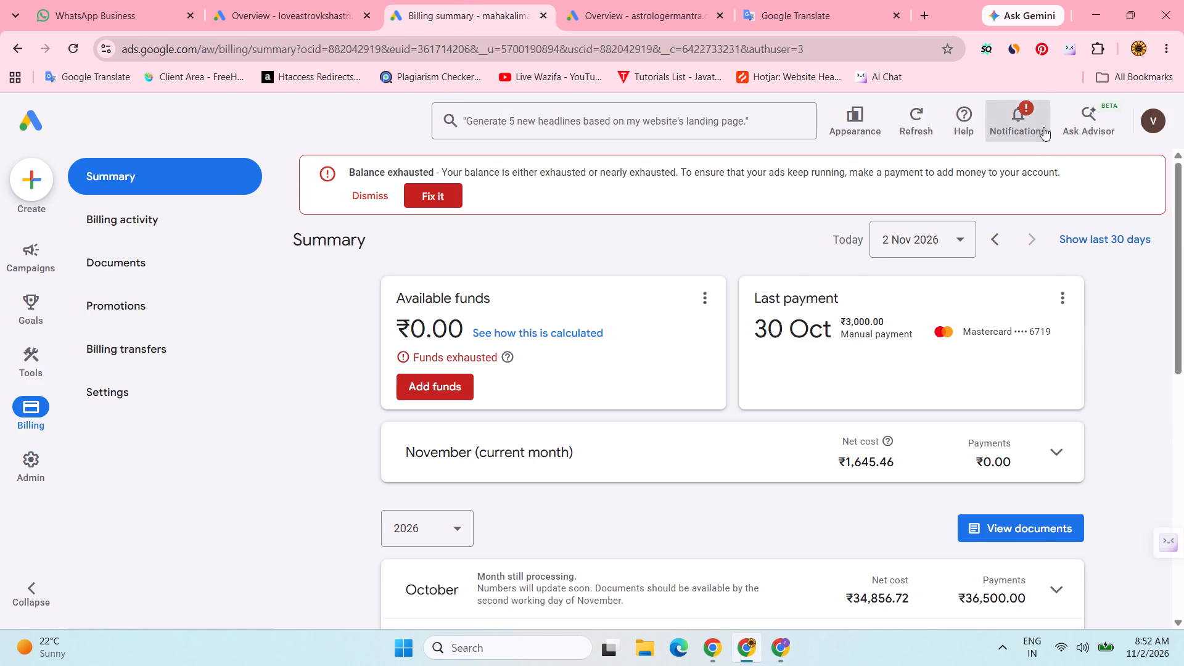
left_click(1035, 204)
left_click(591, 160)
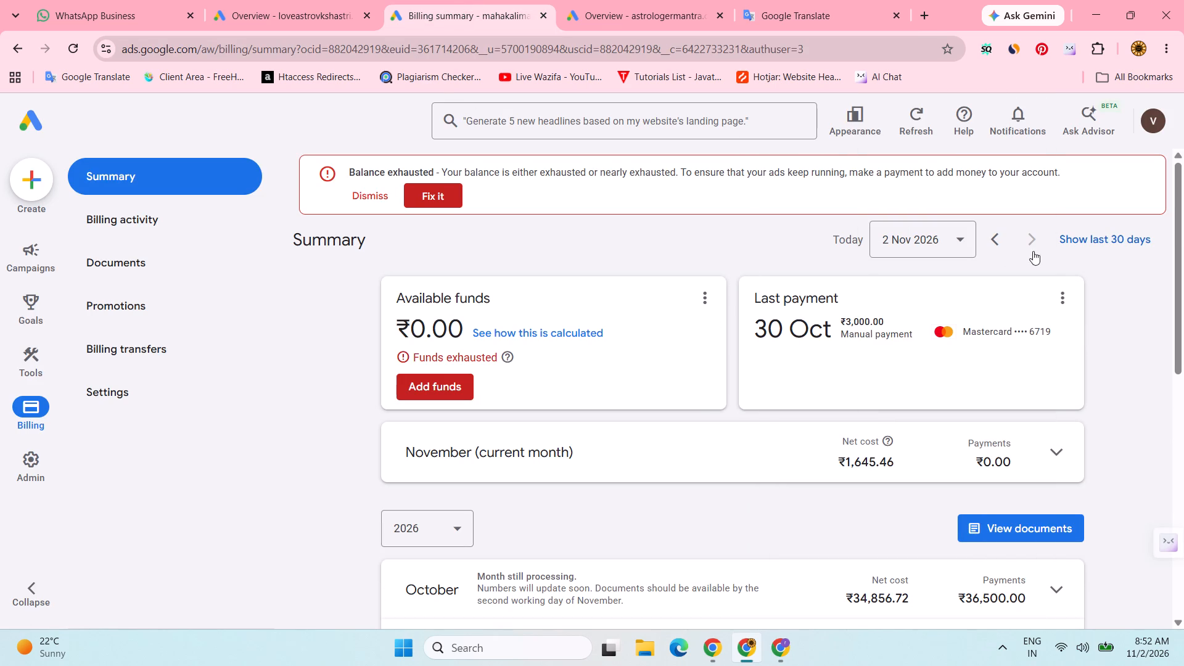
left_click(28, 127)
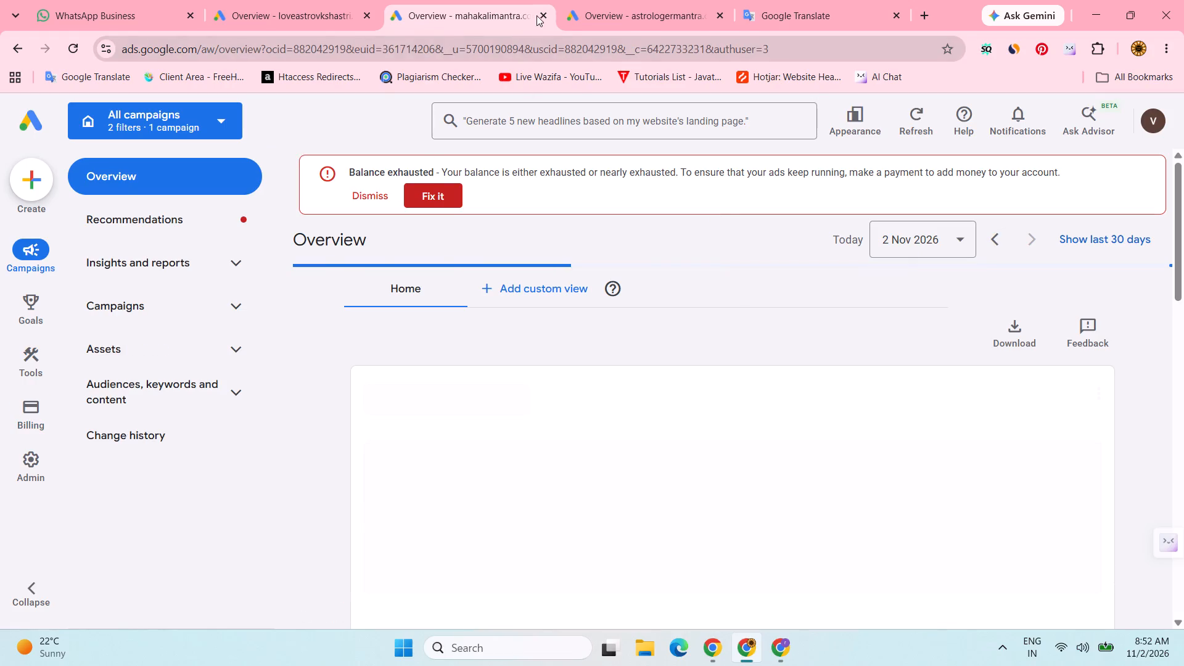
left_click(541, 17)
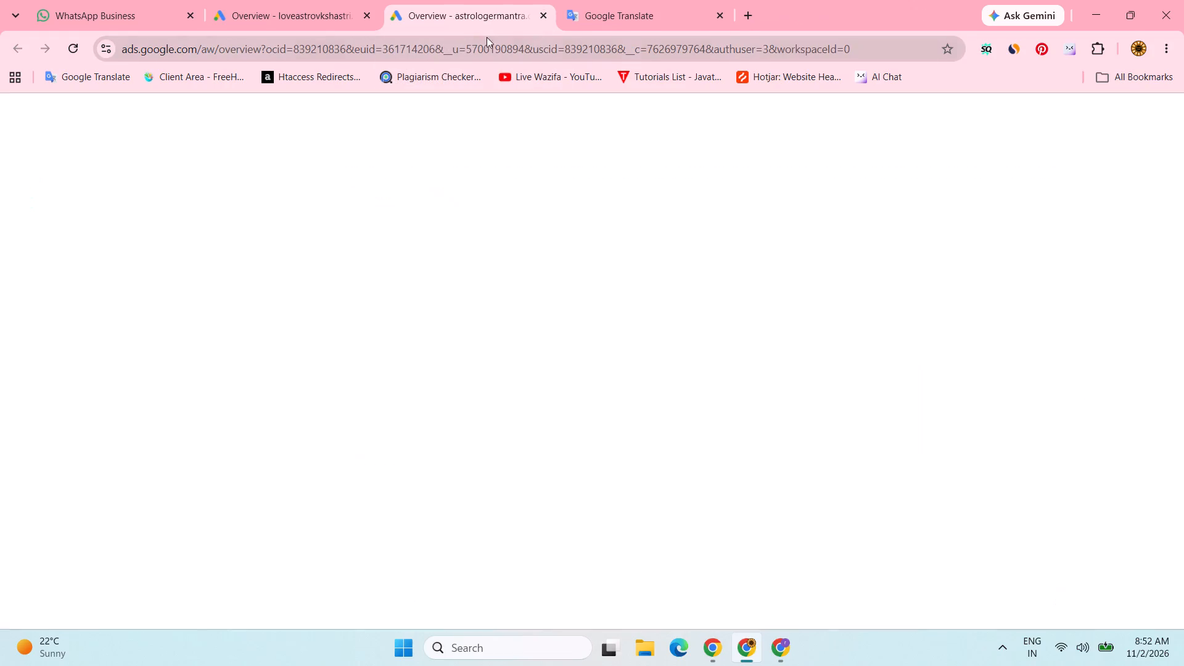
Open the billing summary of the astrologermantra account.
left_click(454, 7)
left_click(24, 451)
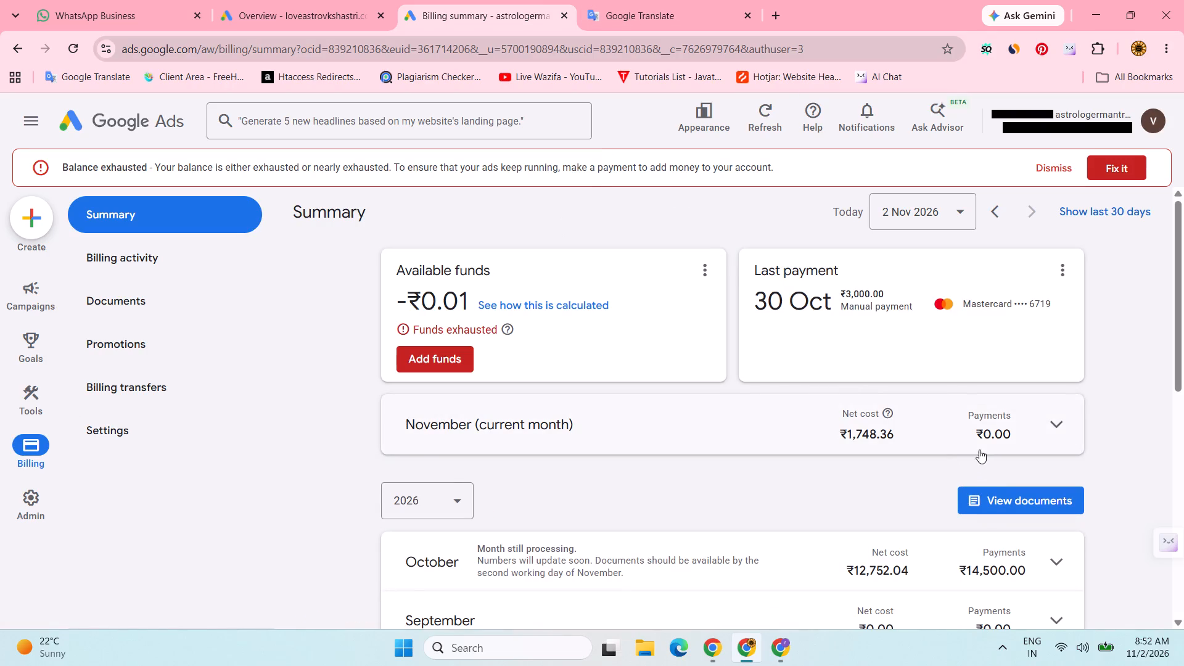
Set Google Translate's source language to Detect language and append astrologermantra's October payments as 14500+ to the text.
left_click(696, 0)
type("14500")
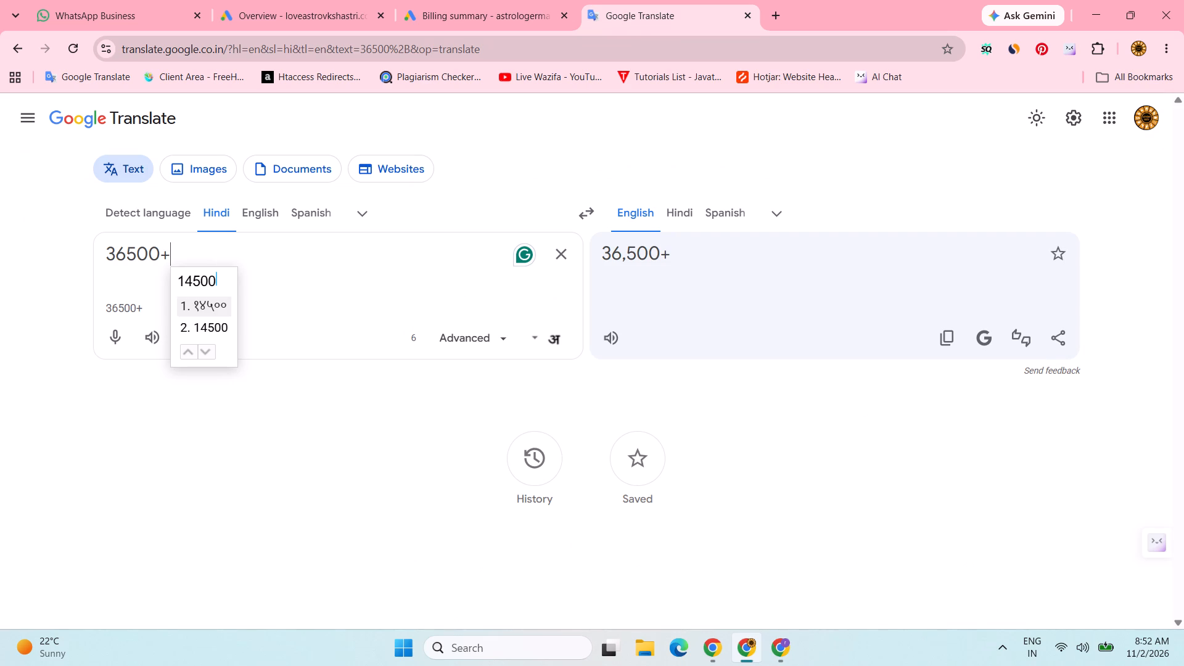
left_click(138, 206)
left_click(198, 250)
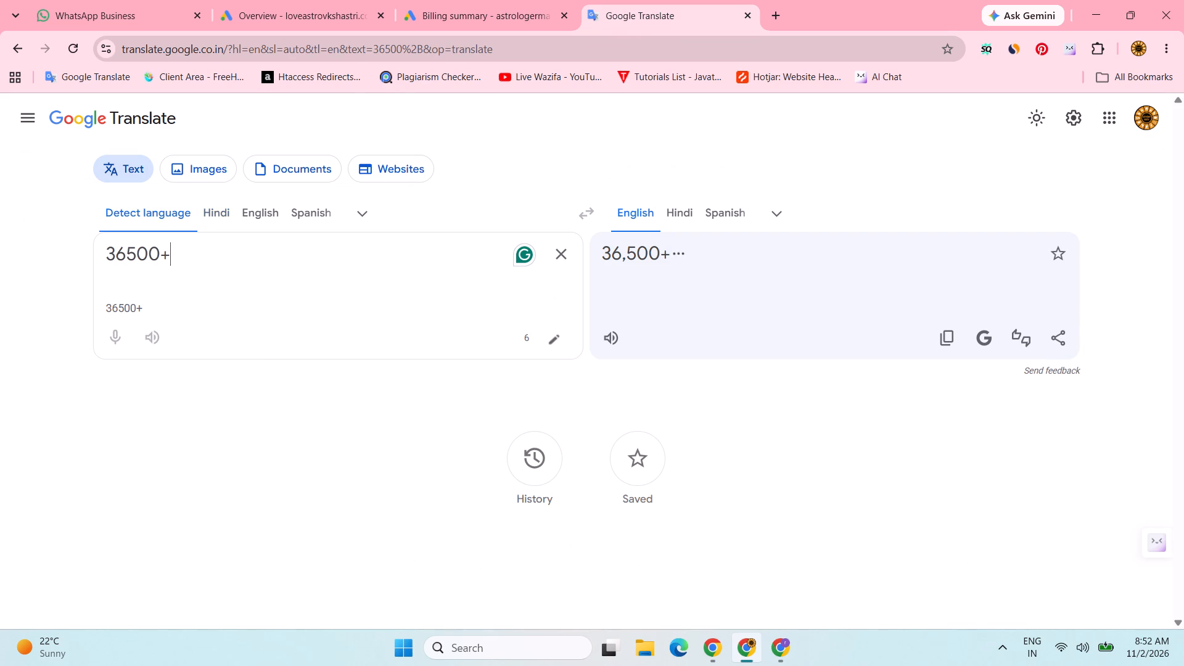
type("14500")
key("plus")
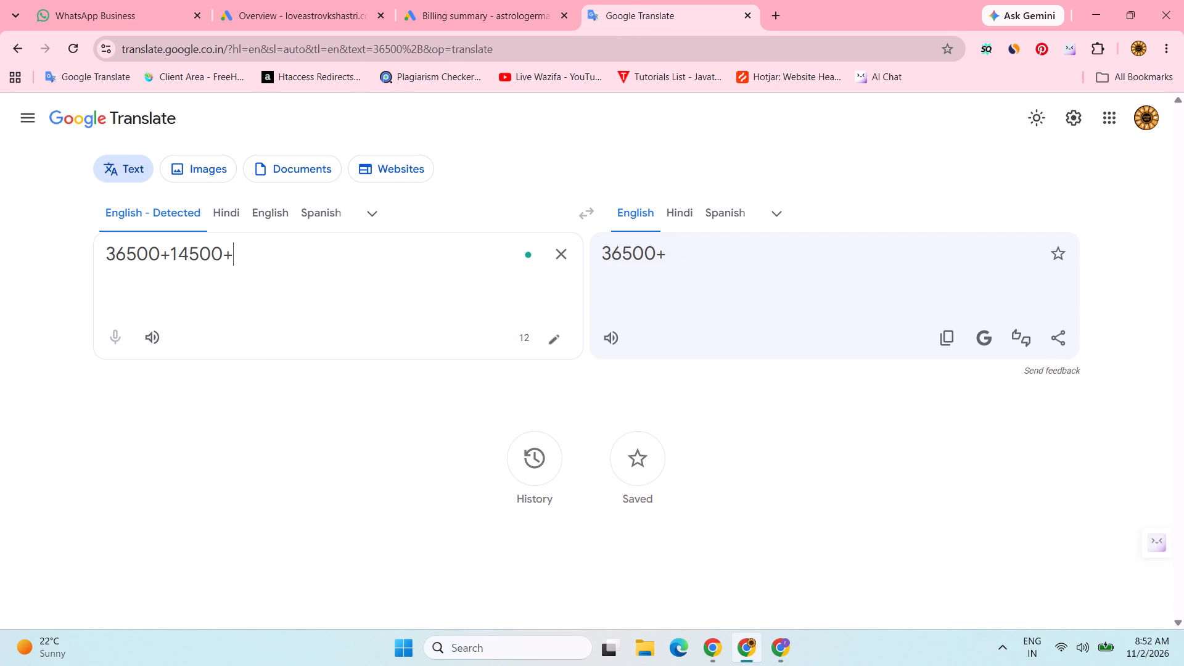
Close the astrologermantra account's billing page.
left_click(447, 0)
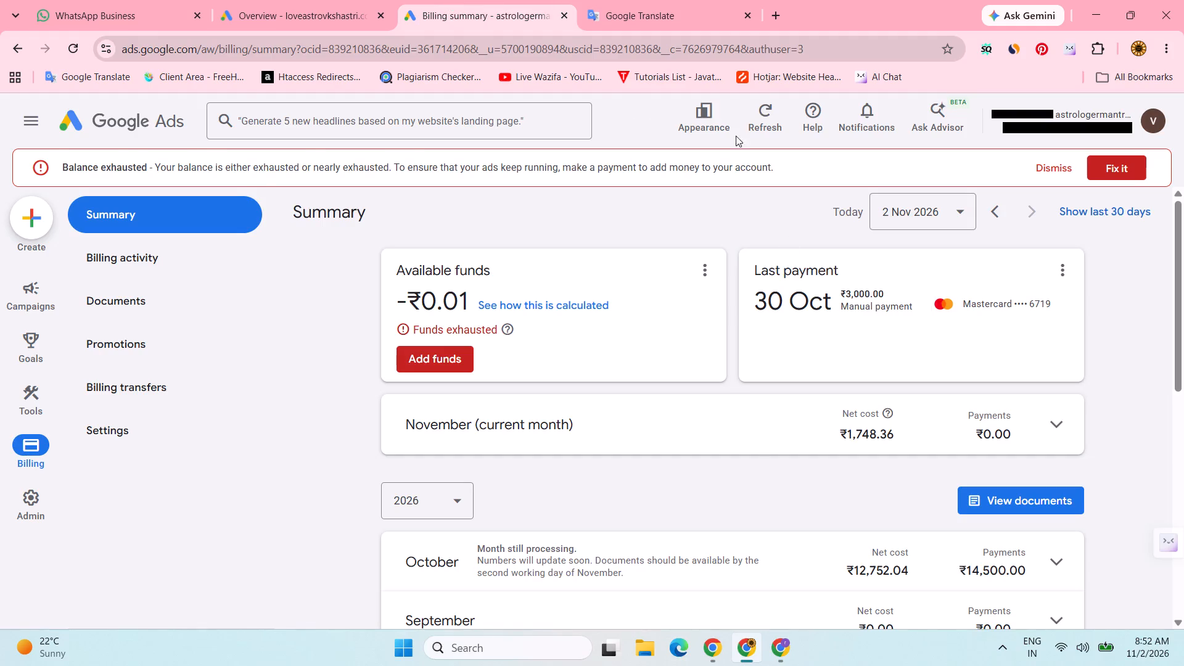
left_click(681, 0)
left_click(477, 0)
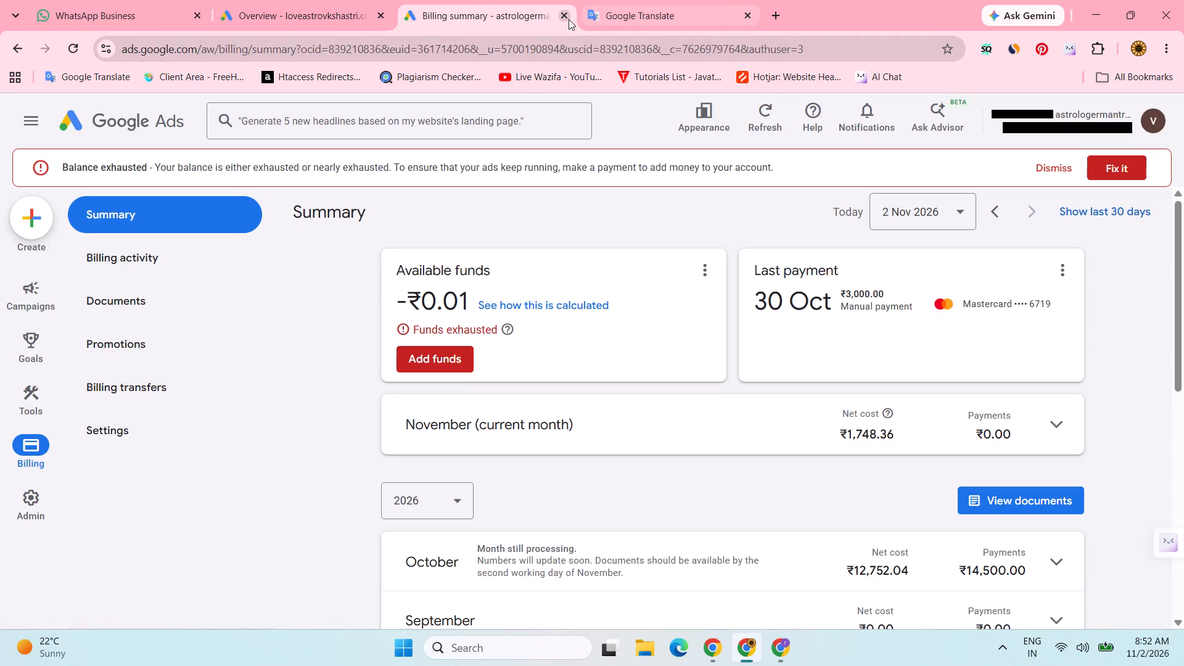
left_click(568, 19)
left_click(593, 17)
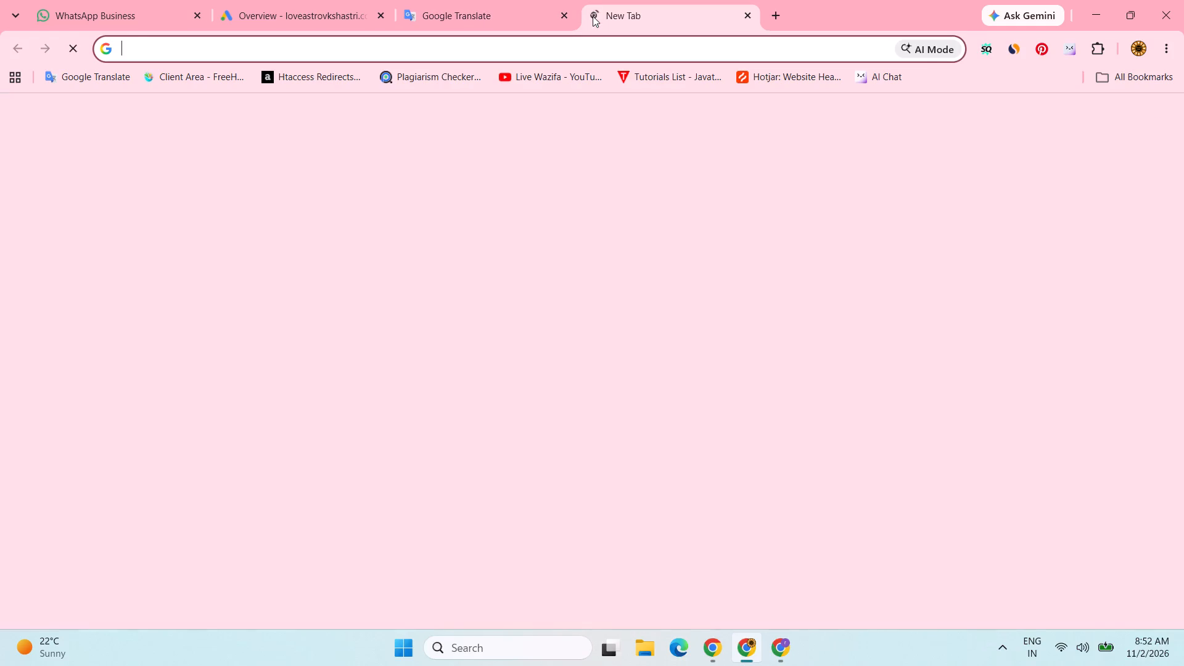
Reopen the closed astrologermantra and mahakalimantra account pages and return to Google Translate.
left_click(522, 0)
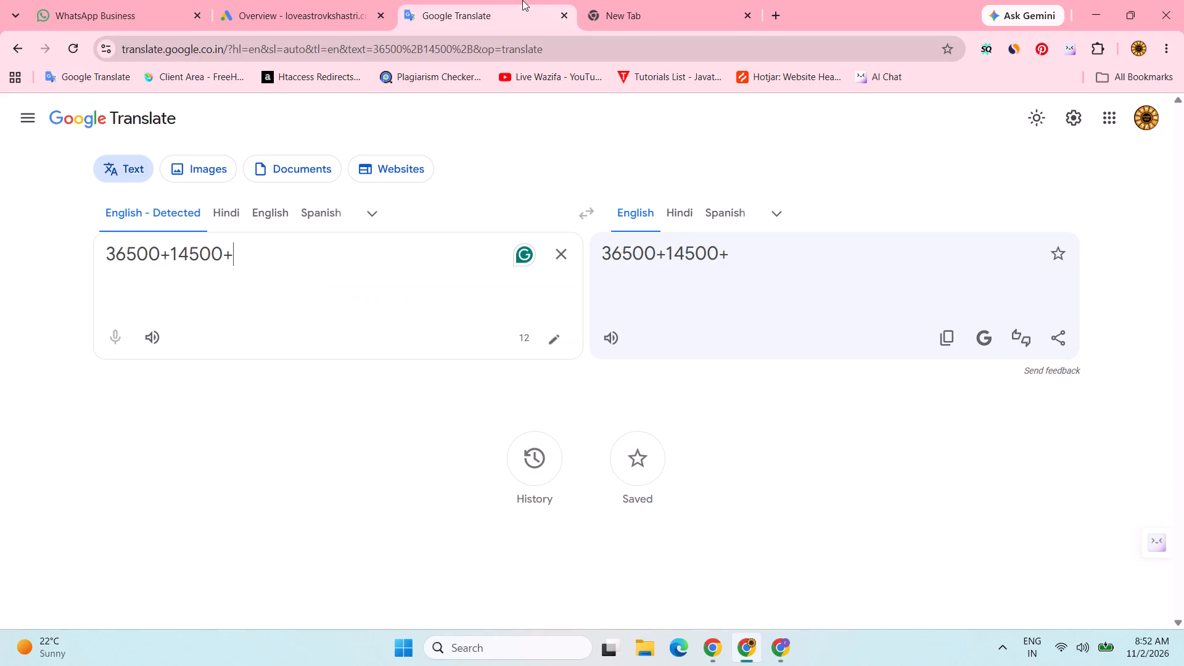
key("ctrl+shift+t")
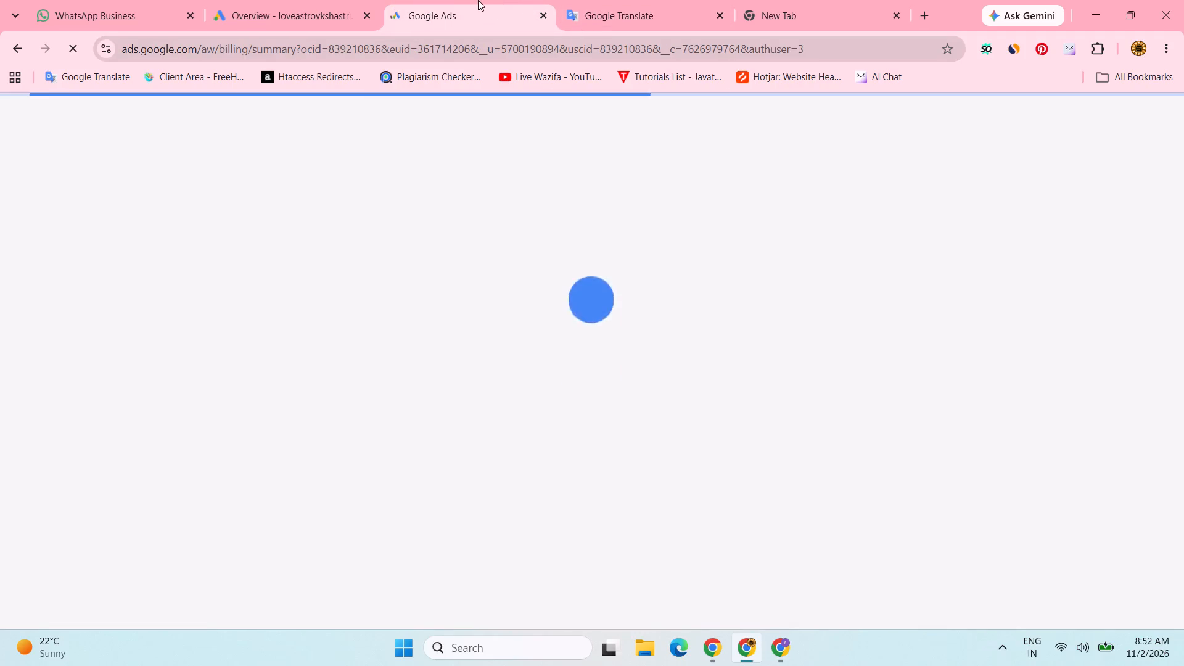
left_click(656, 0)
left_click(450, 0)
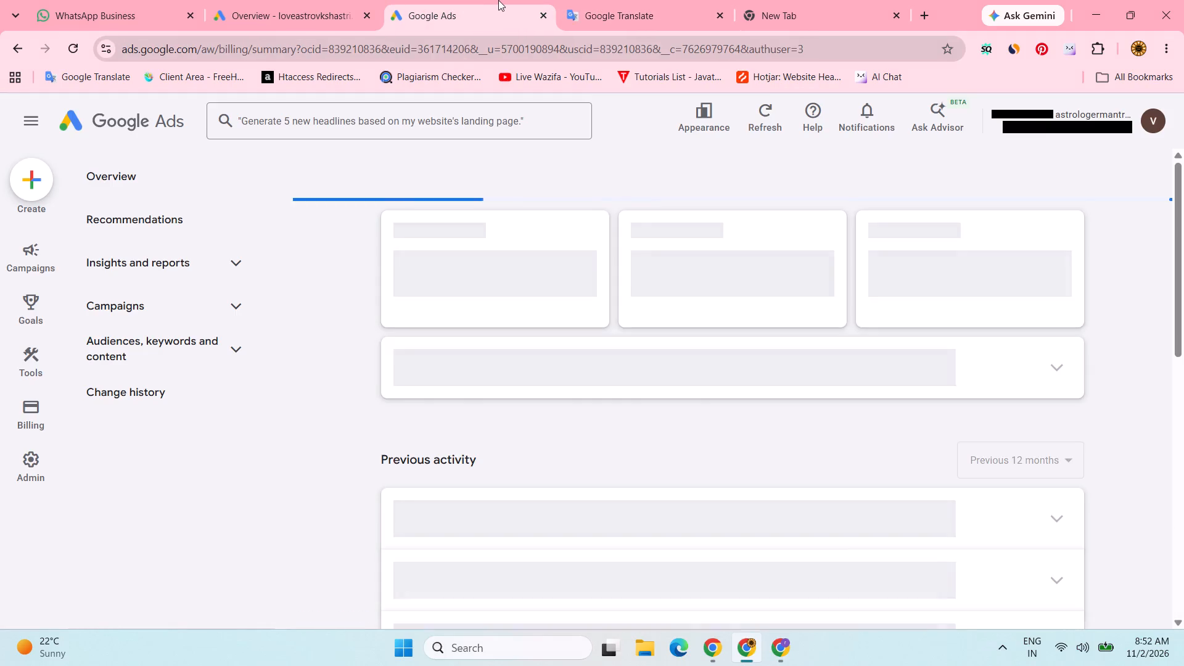
key("ctrl+shift+t")
left_click(598, 2)
left_click(677, 14)
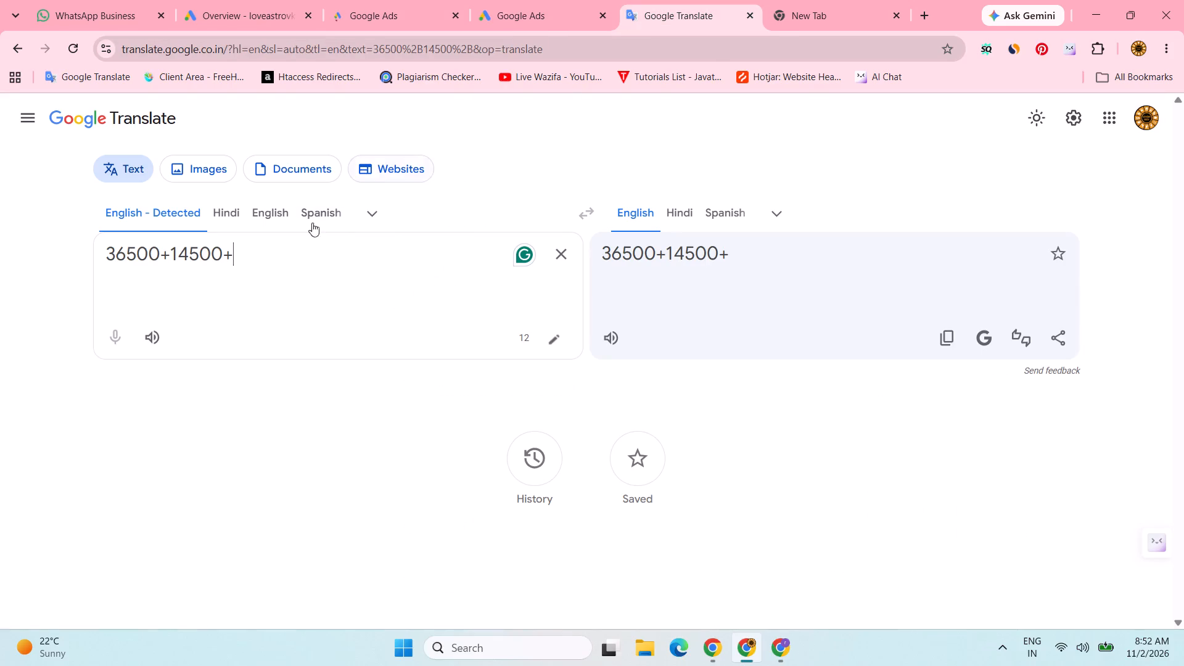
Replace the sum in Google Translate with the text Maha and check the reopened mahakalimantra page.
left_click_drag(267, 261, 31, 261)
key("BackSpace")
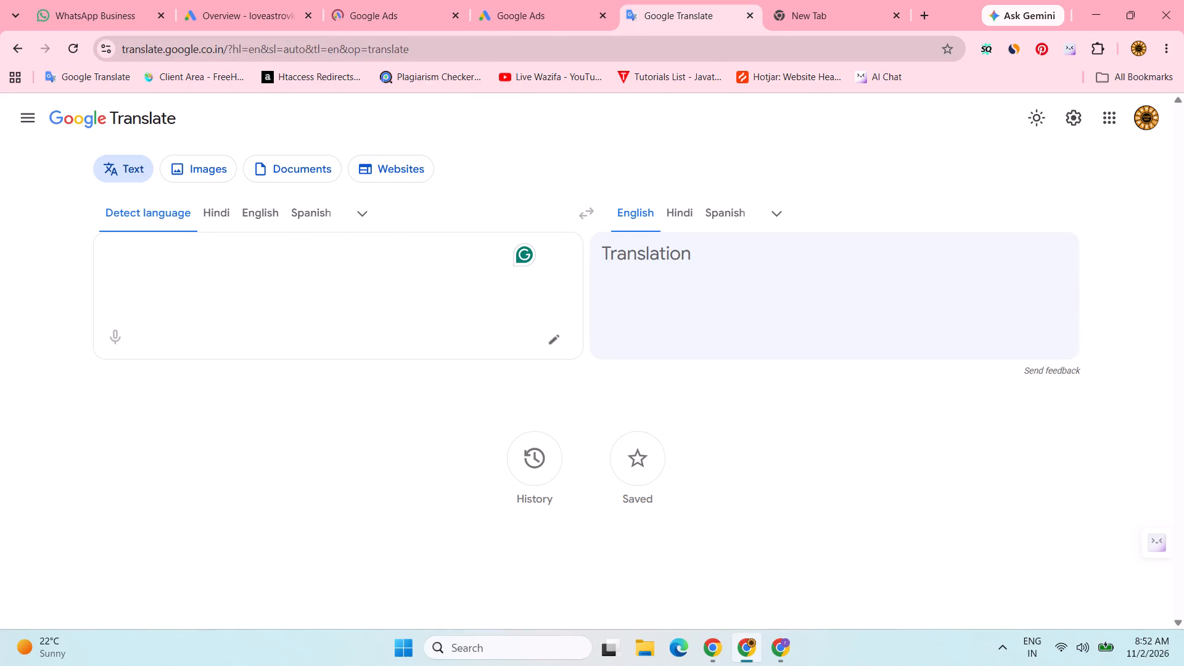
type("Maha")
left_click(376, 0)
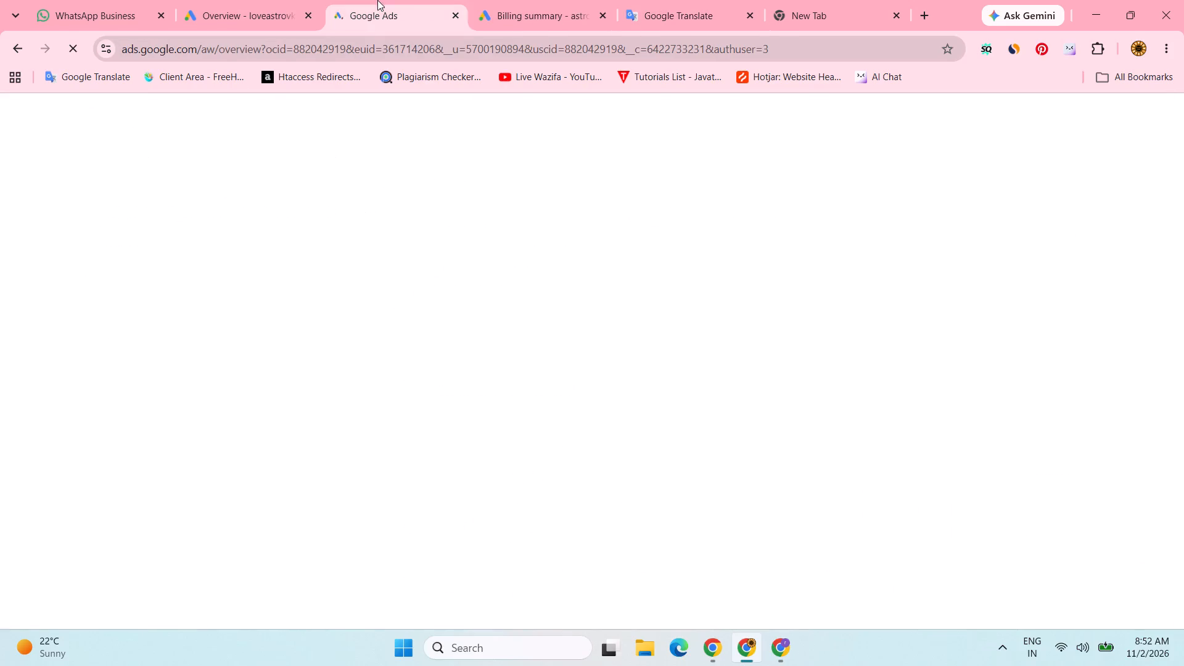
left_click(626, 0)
Copy the name astrologermantra from its billing page and replace the Google Translate text with astrologermantra.com, ending with a line break.
left_click(569, 0)
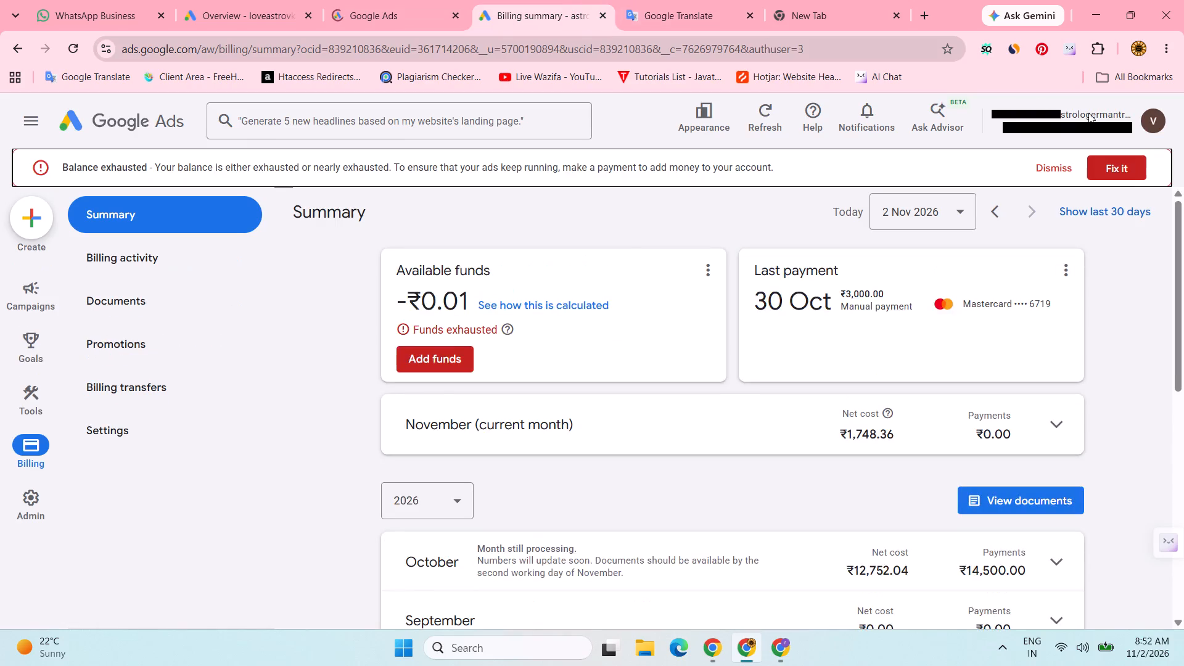
double_click(1075, 113)
key("ctrl+c")
left_click(736, 0)
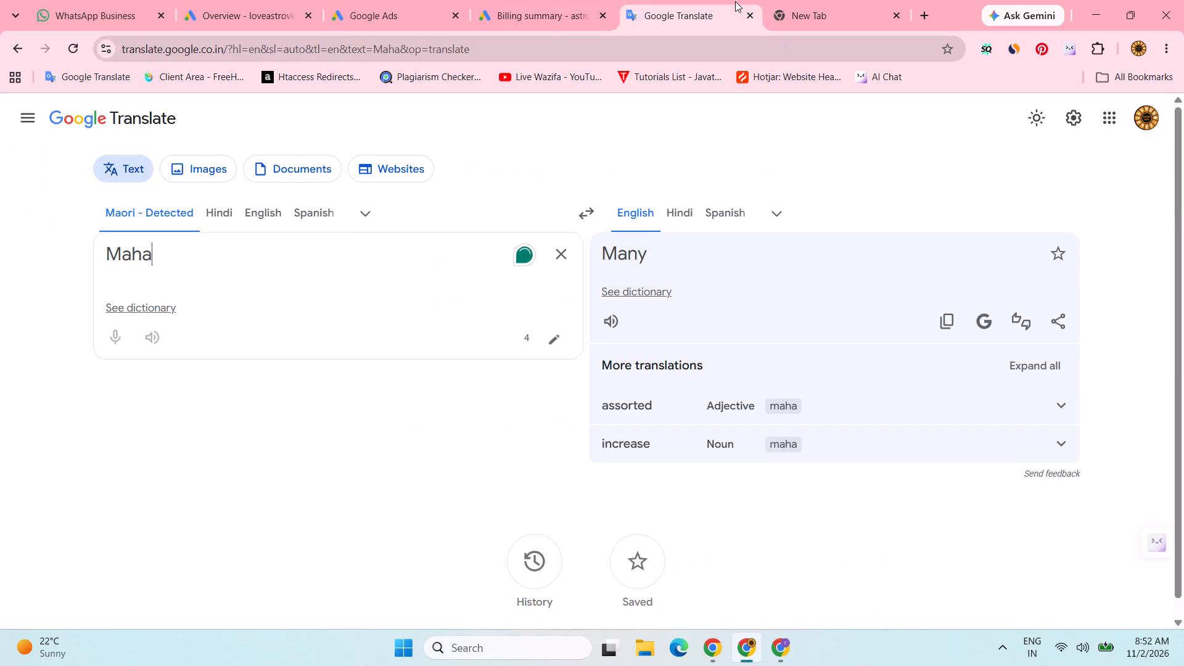
key("ctrl+a")
key("ctrl+v")
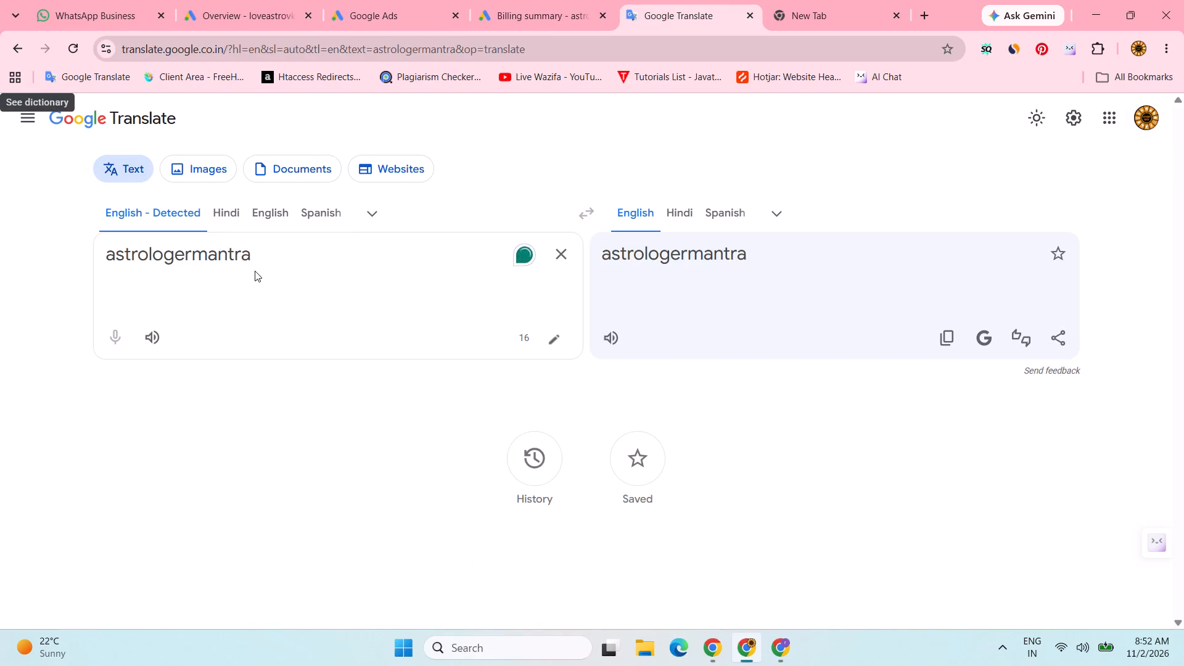
type(".com")
key("Return")
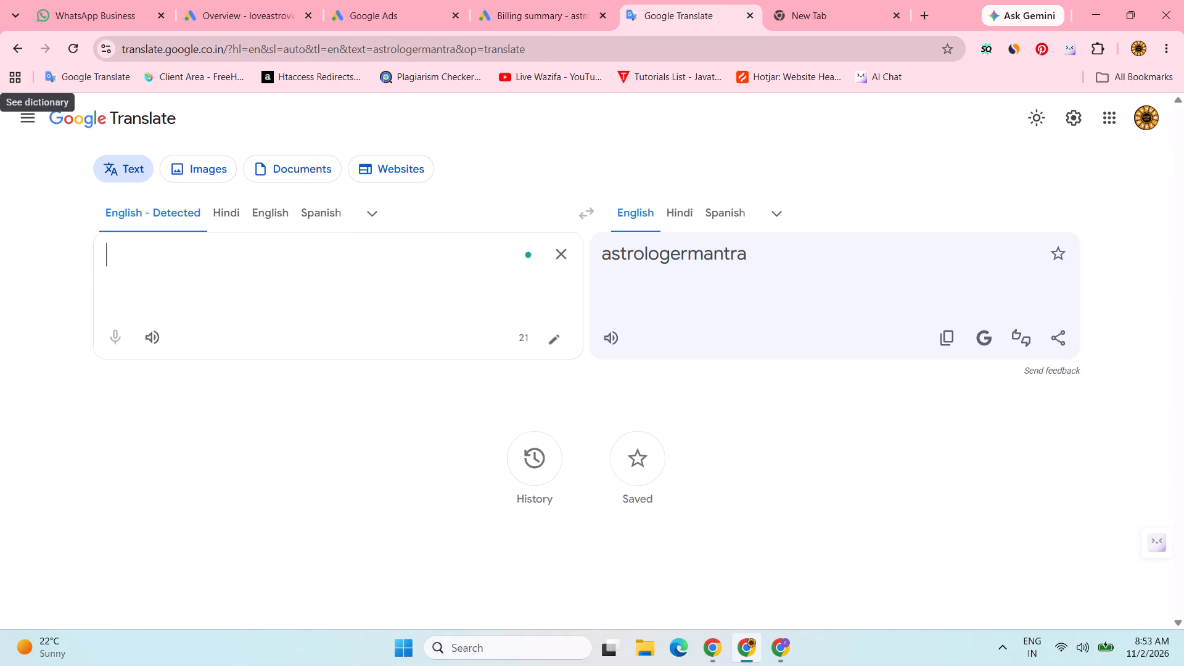
Enter 14500 after a wide gap on the astrologermantra.com line and start a new line below it.
left_click(301, 261)
key("space")
key("space")
key("space")
key("space")
key("space")
key("space")
key("space")
key("space")
key("space")
key("space")
key("space")
key("space")
key("space")
key("space")
key("space")
key("space")
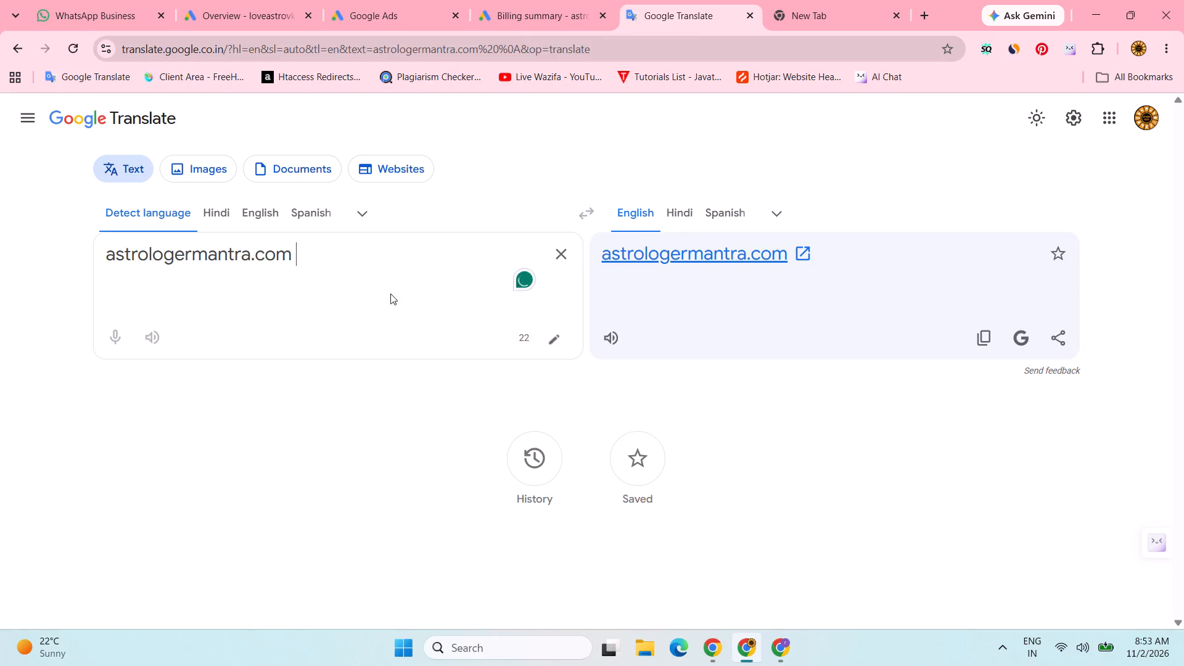
left_click(595, 0)
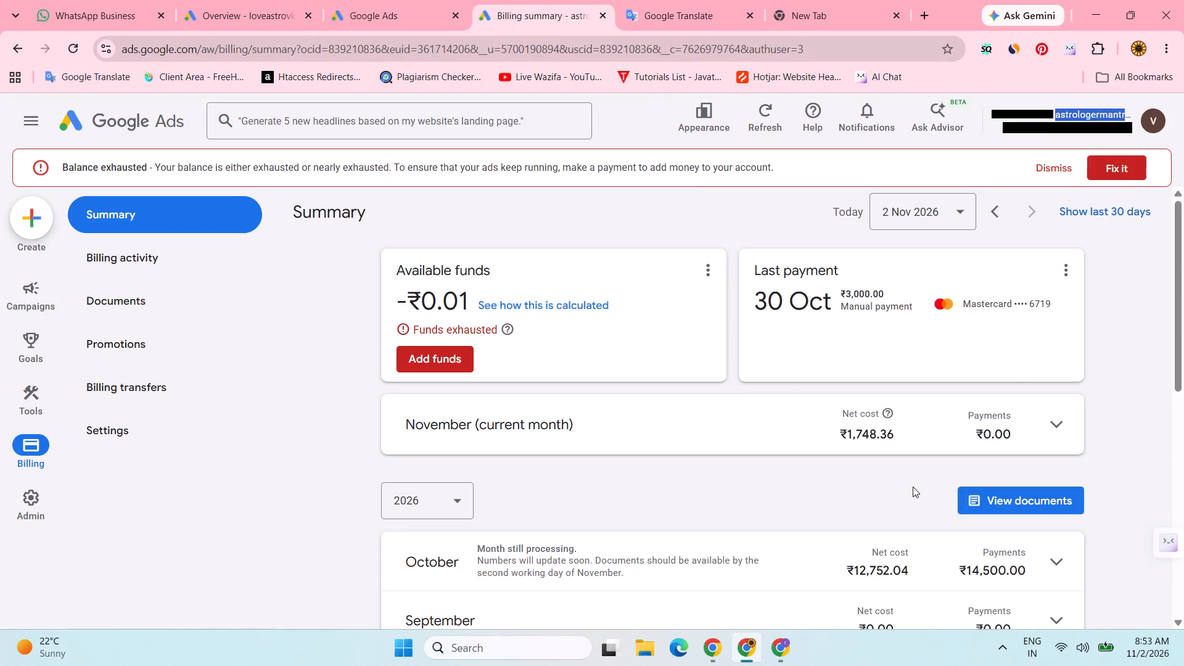
left_click(676, 0)
type("14500+")
key("BackSpace")
key("Return")
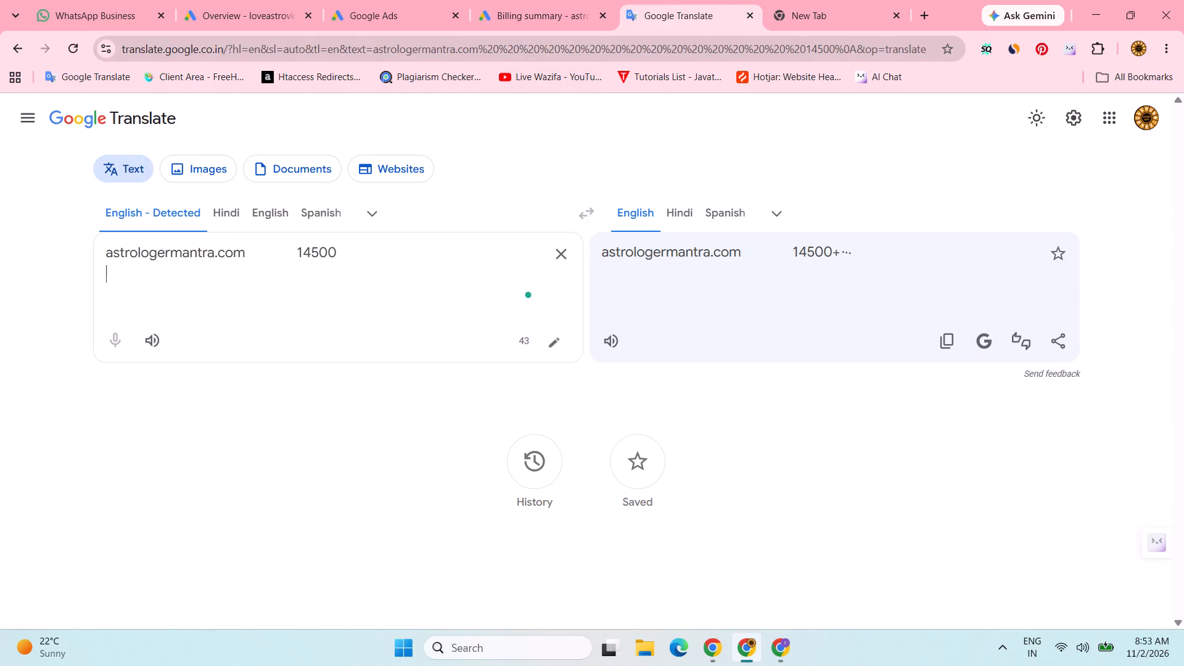
Close the astrologermantra billing page and go to the mahakalimantra account's overview.
scroll(568, 81, "up", 2)
left_click(550, 0)
left_click(606, 20)
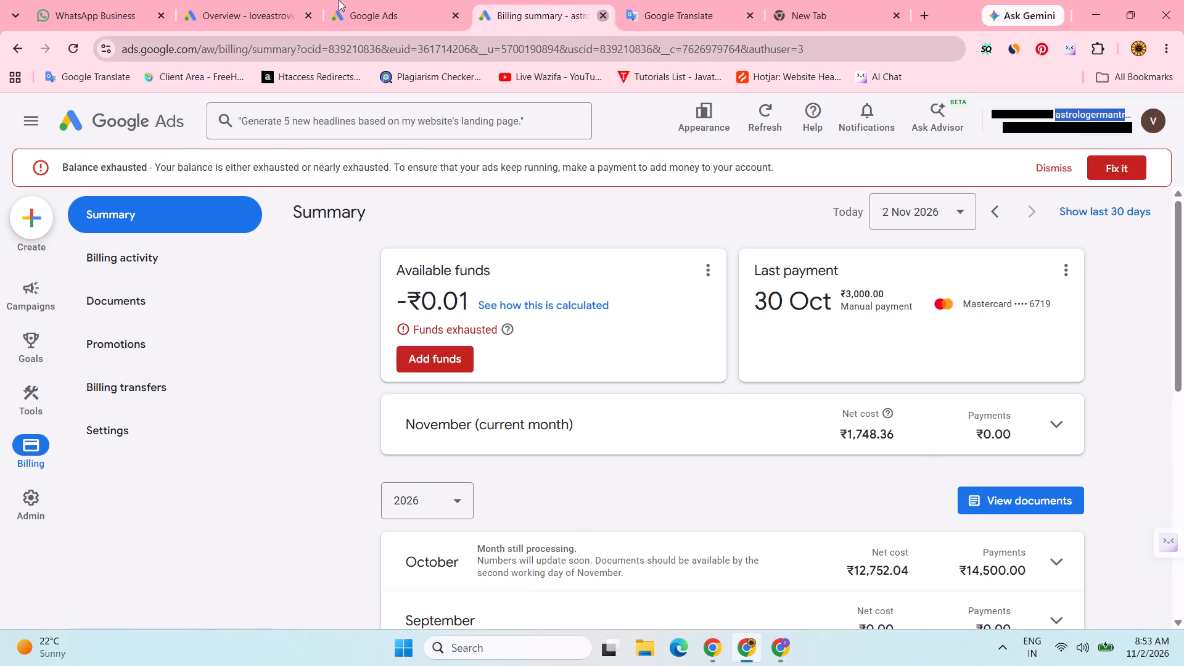
left_click(339, 0)
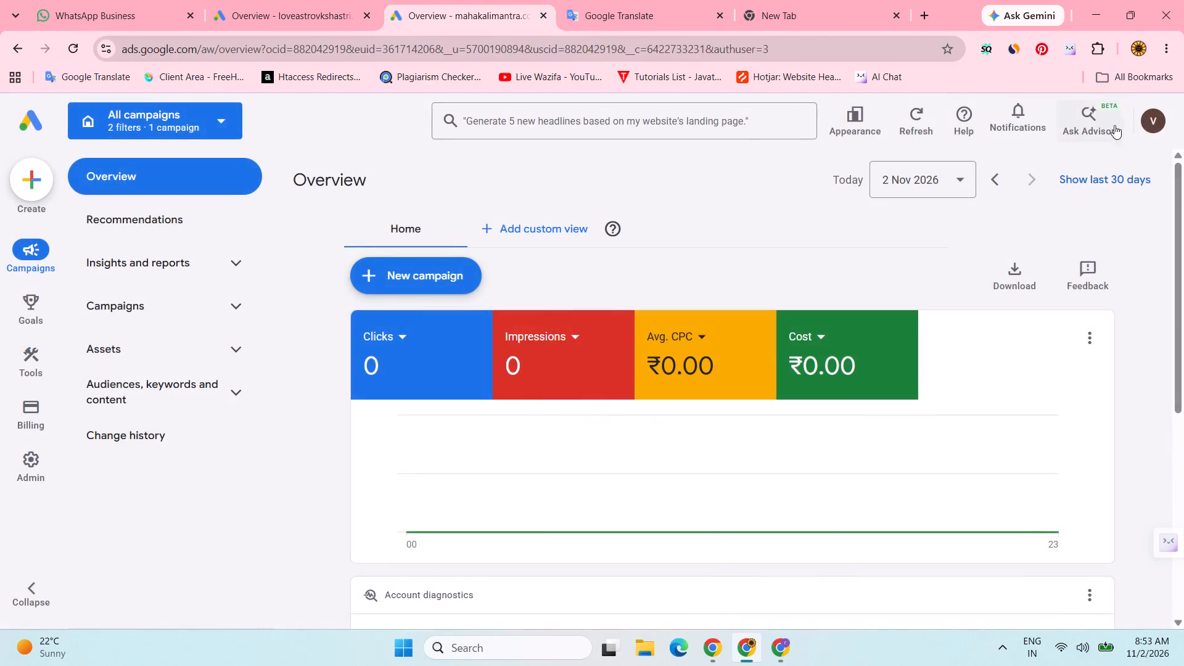
Open the site linked in the mahakalimantra ad, copy its domain and add mahakalimantra.com on the second line in Google Translate.
scroll(363, 448, "down", 7)
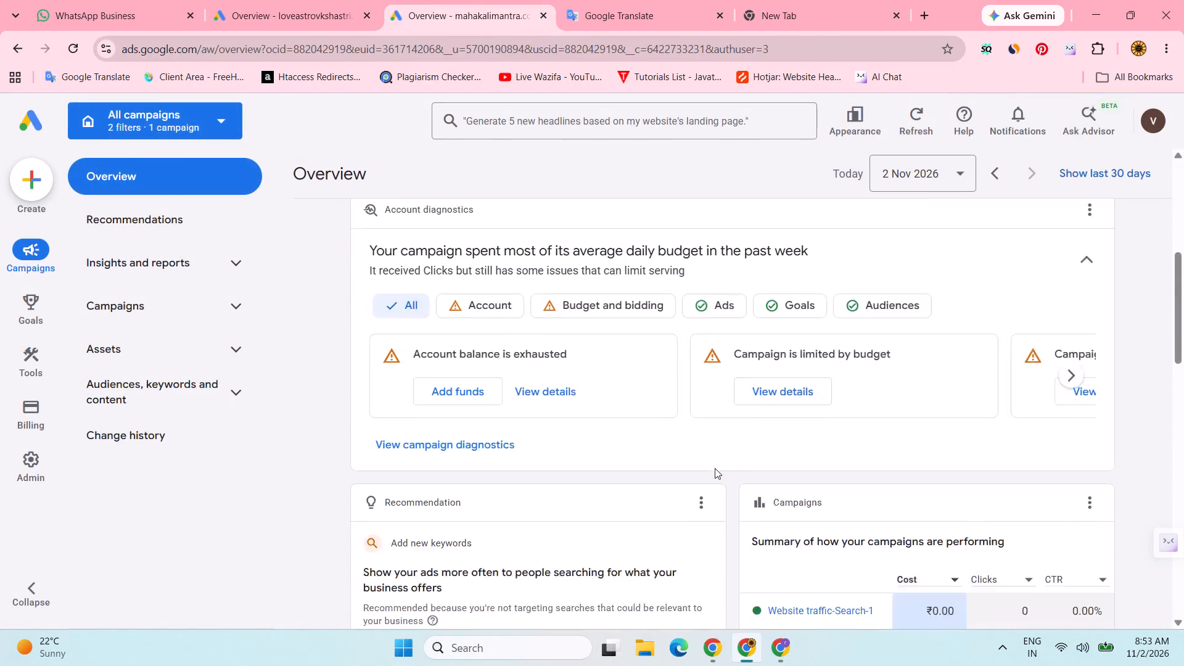
scroll(715, 468, "down", 5)
left_click(512, 233)
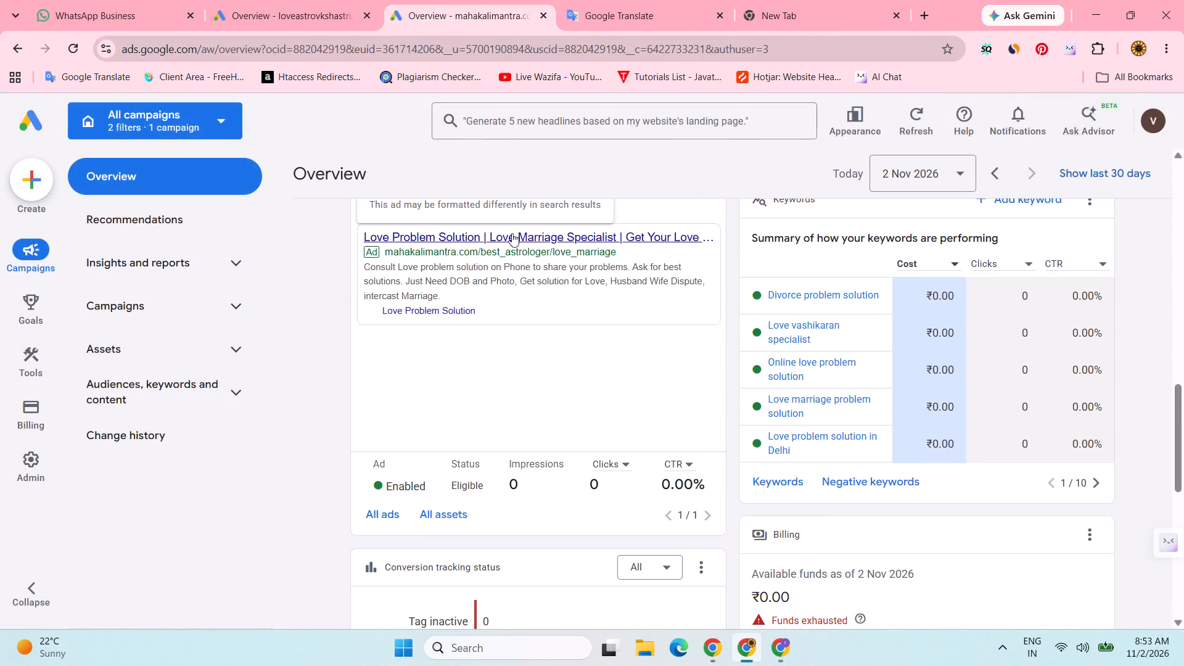
left_click(534, 0)
double_click(184, 49)
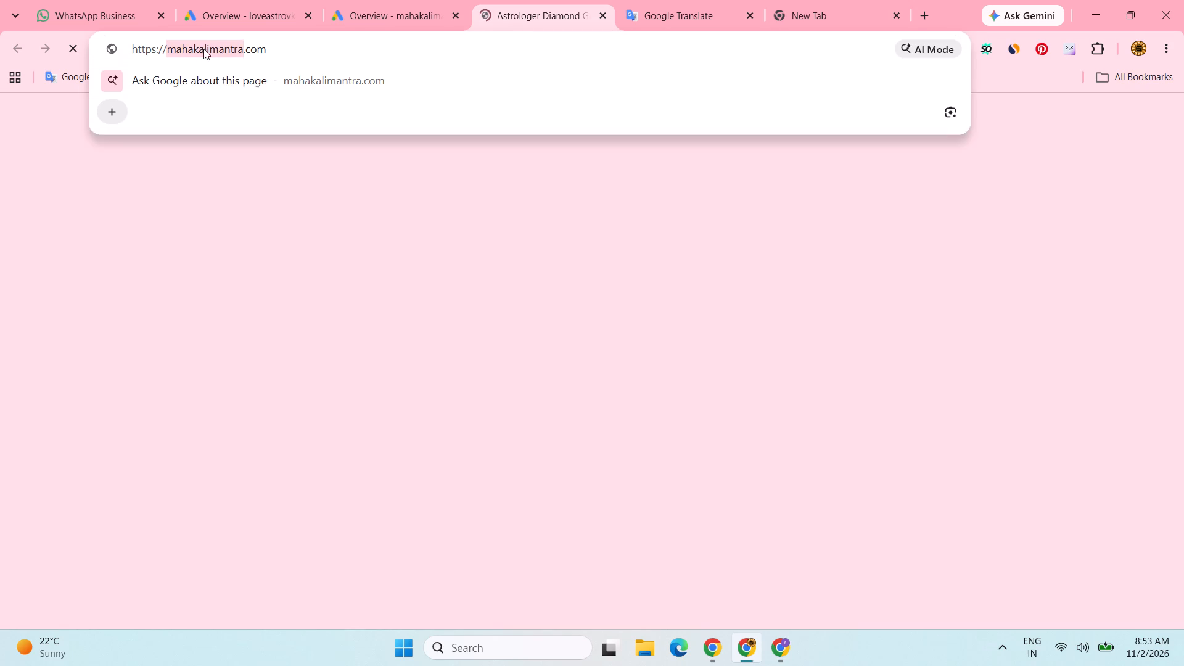
left_click(277, 47, "shift")
key("ctrl+c")
left_click(705, 0)
key("ctrl+v")
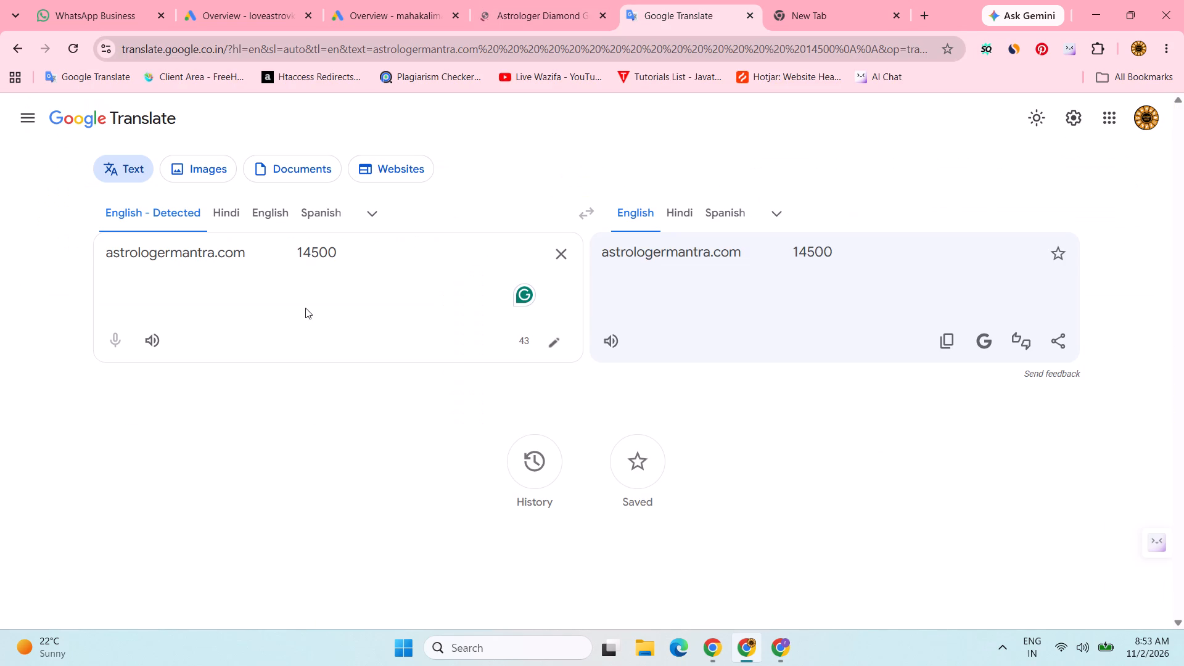
Add a wide gap after mahakalimantra.com so an amount can line up under 14500.
key("space")
key("space")
key("space")
key("space")
key("space")
key("space")
key("space")
key("space")
key("space")
key("space")
key("space")
key("space")
key("space")
key("space")
key("space")
key("space")
key("space")
key("space")
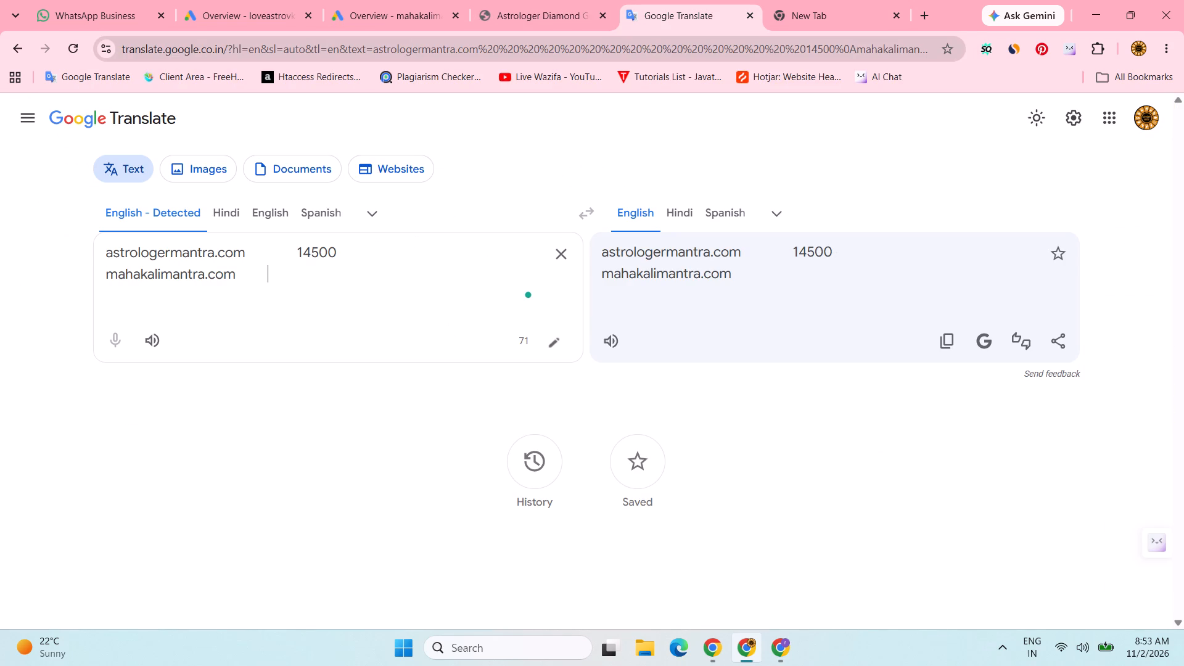
key("space")
key("space")
key("space")
key("space")
key("space")
key("space")
key("space")
key("space")
key("space")
Close the mahakalimantra.com site page and return to the mahakalimantra account's overview.
left_click(547, 0)
left_click(605, 19)
left_click(434, 0)
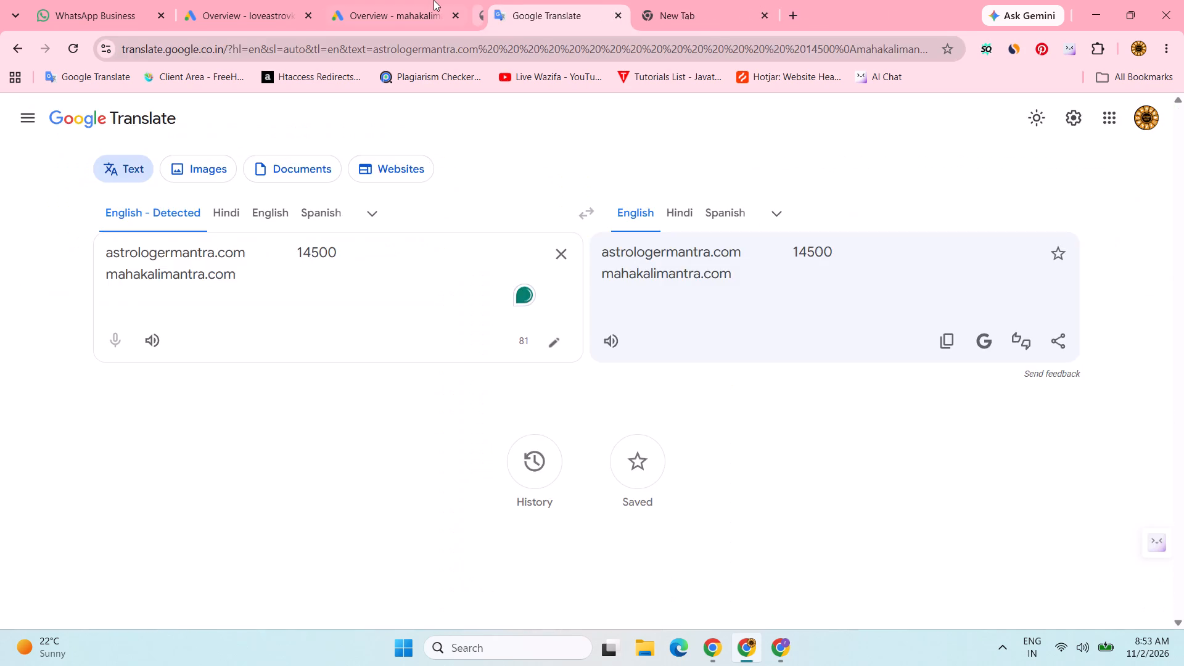
Look up the mahakalimantra account's October payments in Billing, enter 36500 beside mahakalimantra.com in Google Translate, and start a new line.
left_click(40, 419)
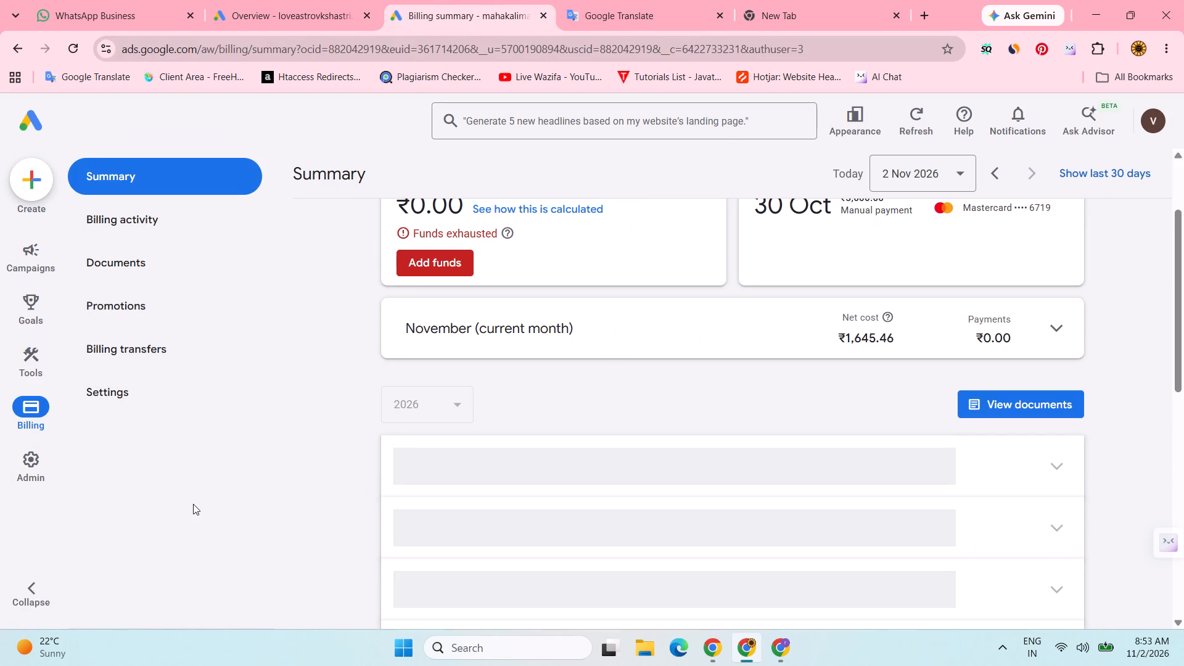
left_click(668, 0)
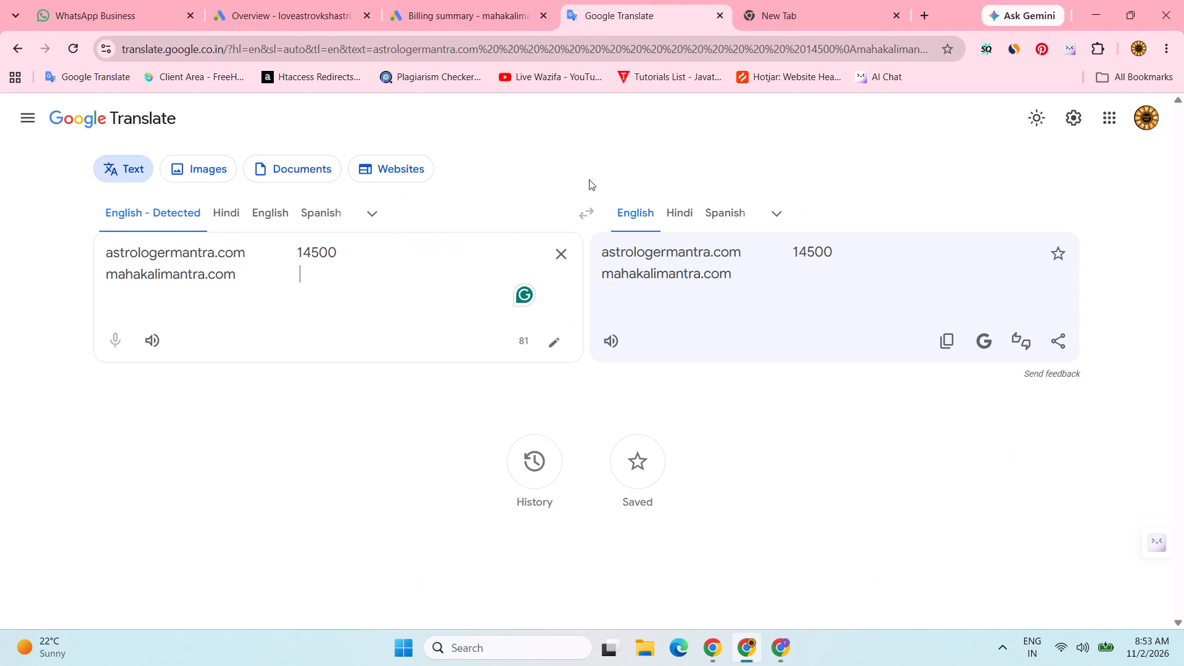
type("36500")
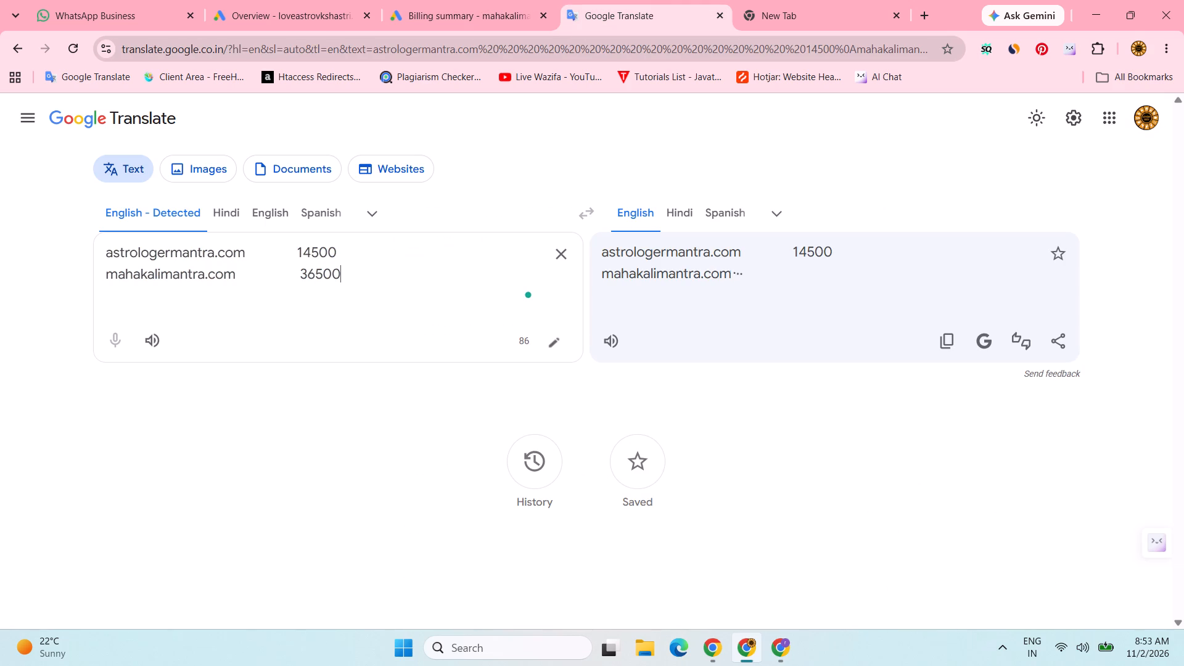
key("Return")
Close the mahakalimantra billing page and open the aghoritantrikguru.com account's Google Ads overview in the empty tab.
left_click(480, 0)
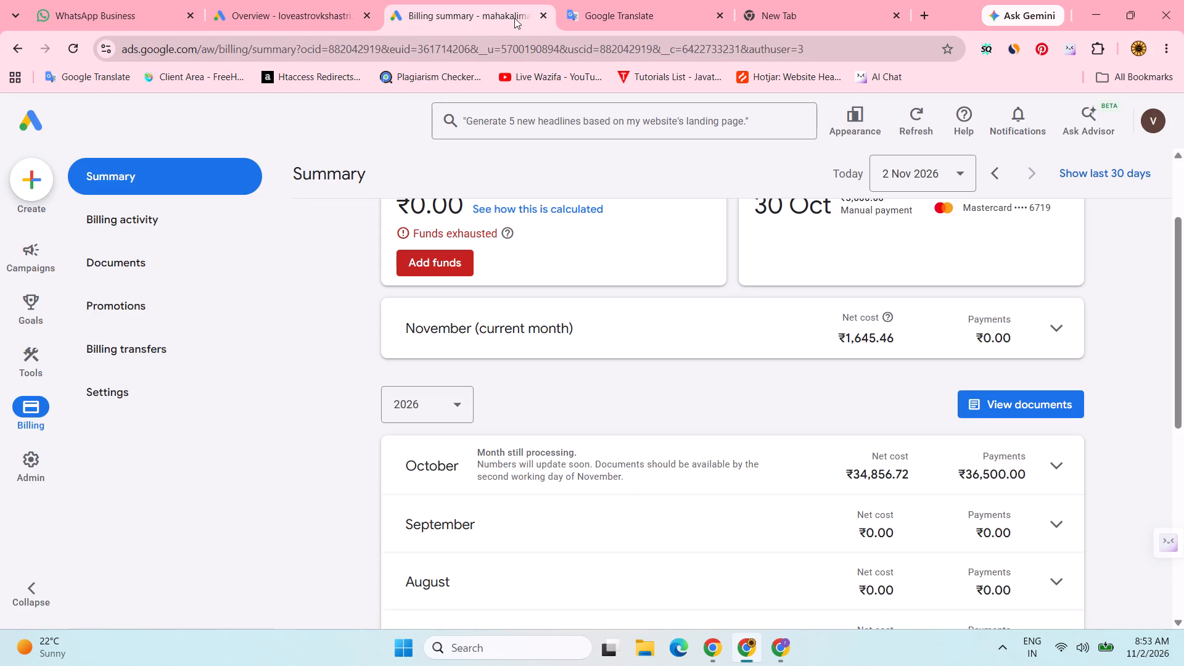
left_click(541, 14)
left_click(685, 0)
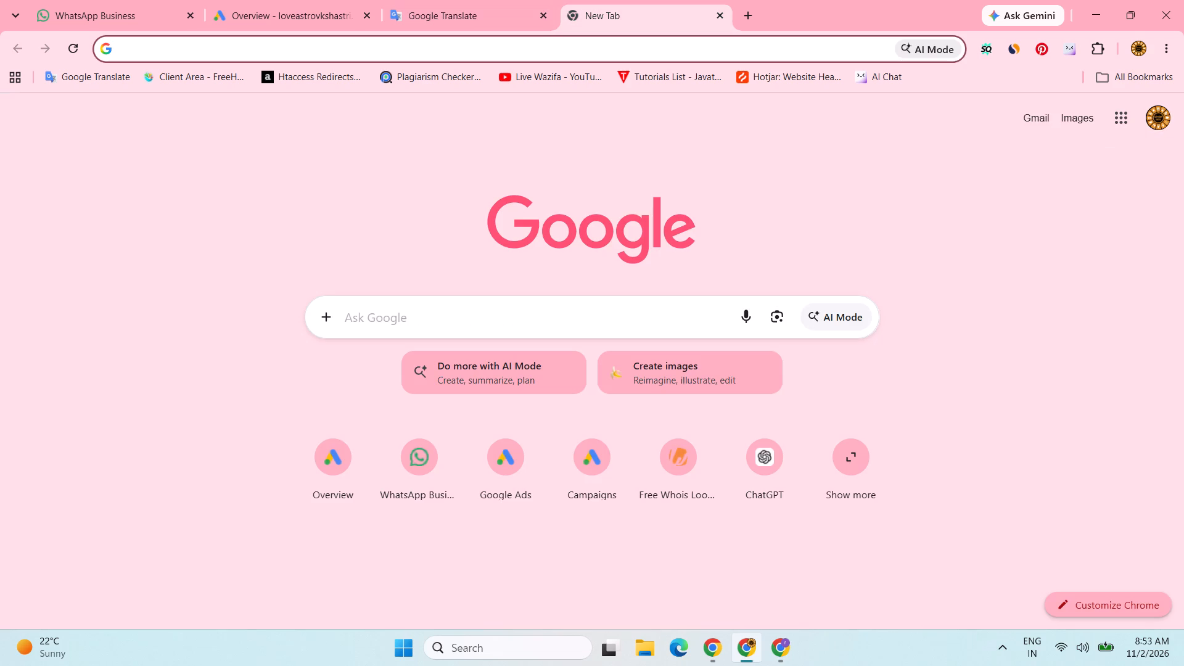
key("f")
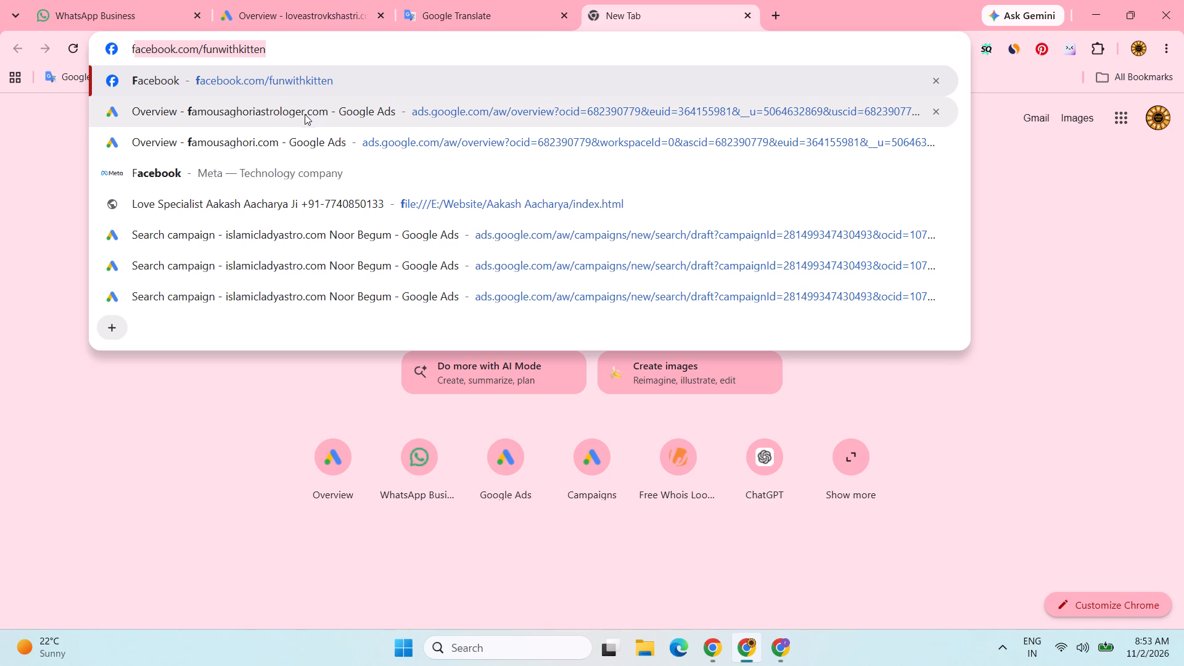
key("ctrl+a")
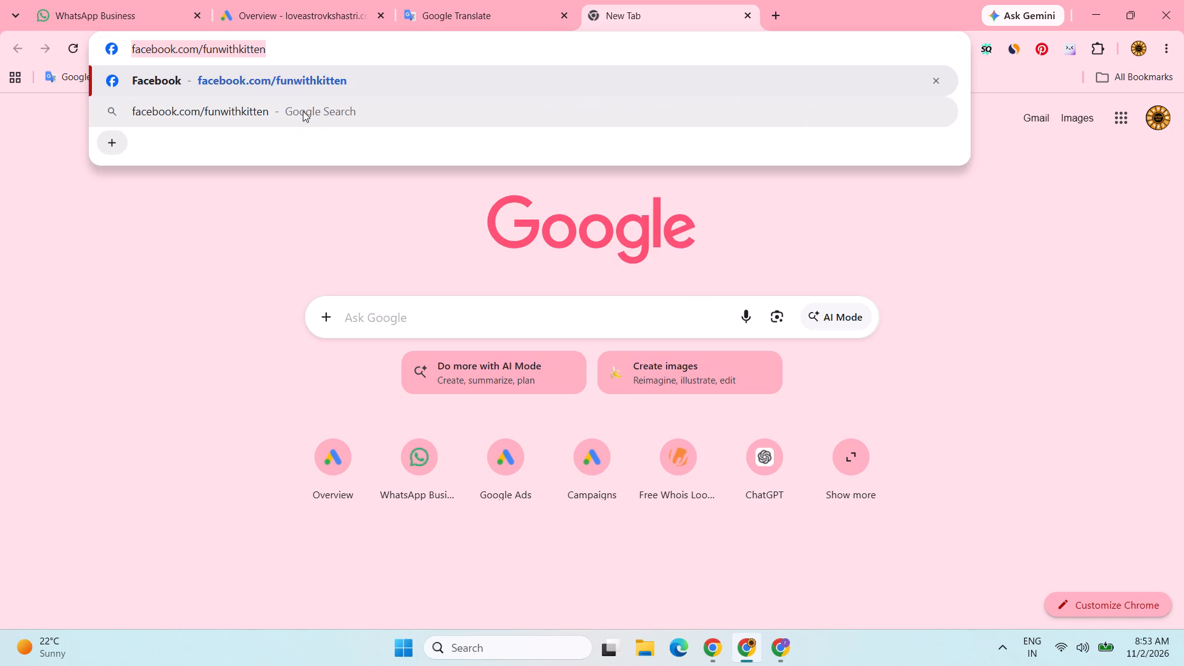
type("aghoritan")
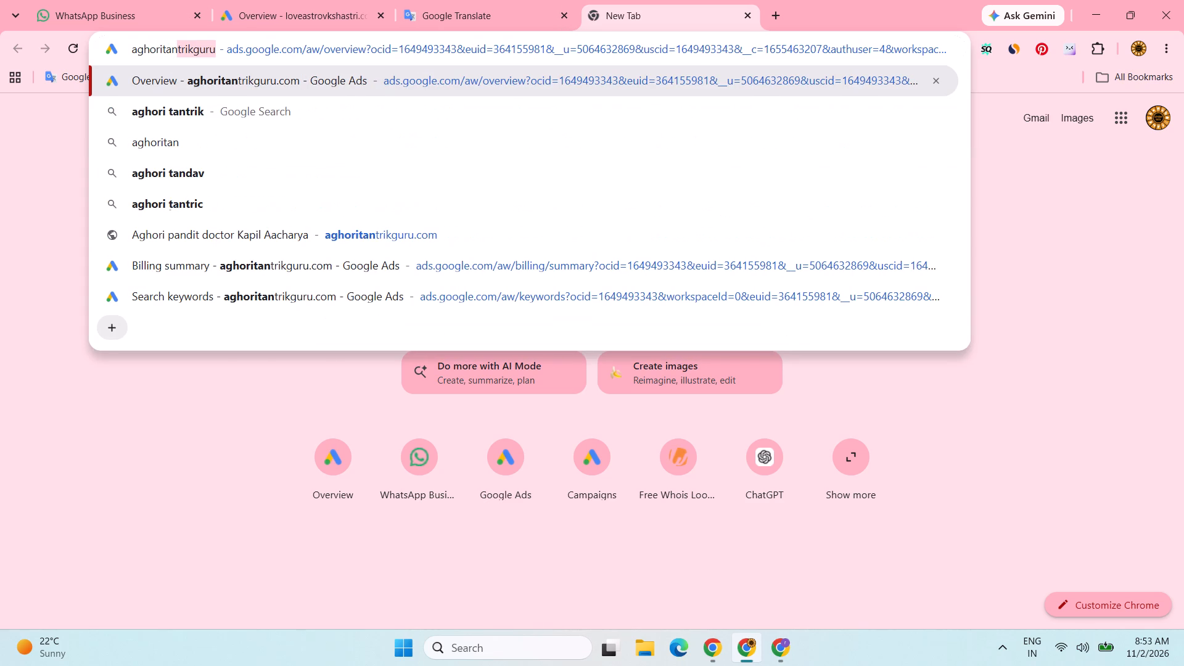
left_click(202, 75)
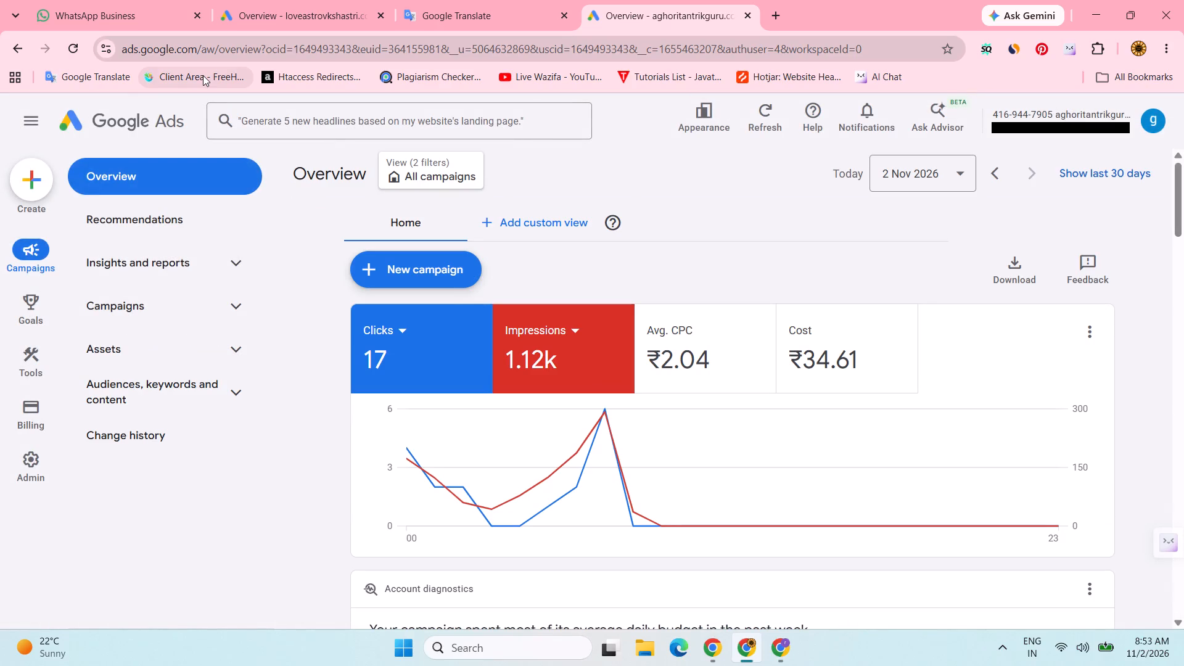
Add Avg. CPC and Cost to the aghoritantrikguru.com overview chart alongside clicks and impressions.
left_click(729, 372)
left_click(841, 355)
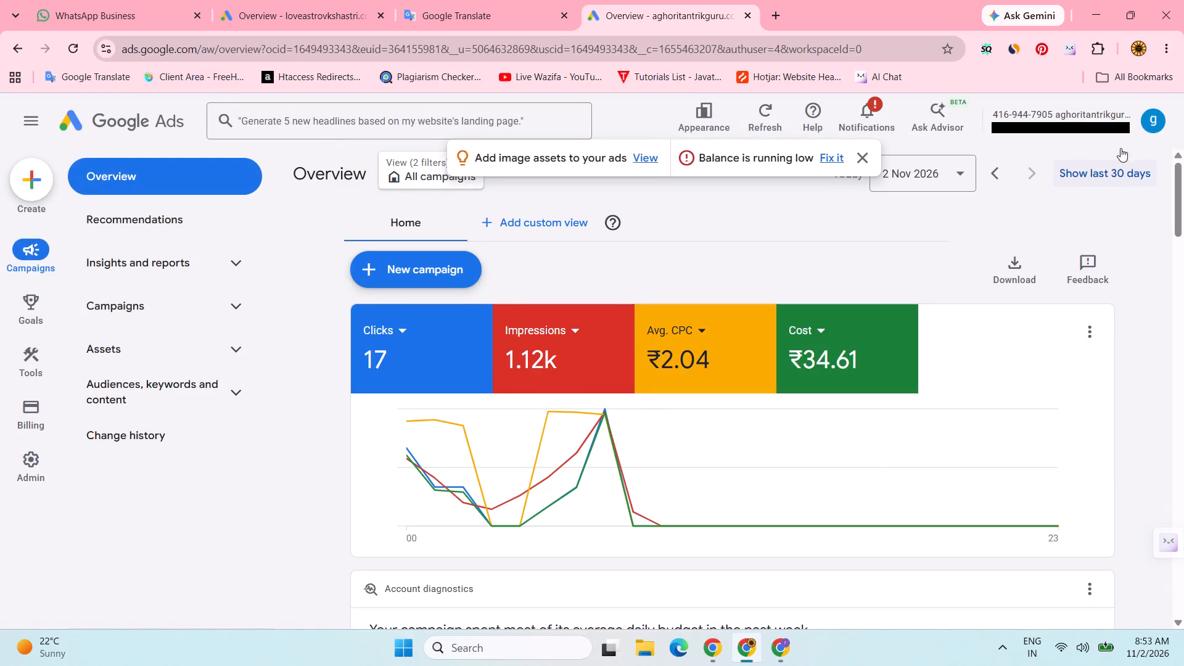
From the aghoritantrikguru.com account's account list, open famousaghoriastrologer.com and mahakalimantra.com new, returning to the list after each.
left_click(1153, 126)
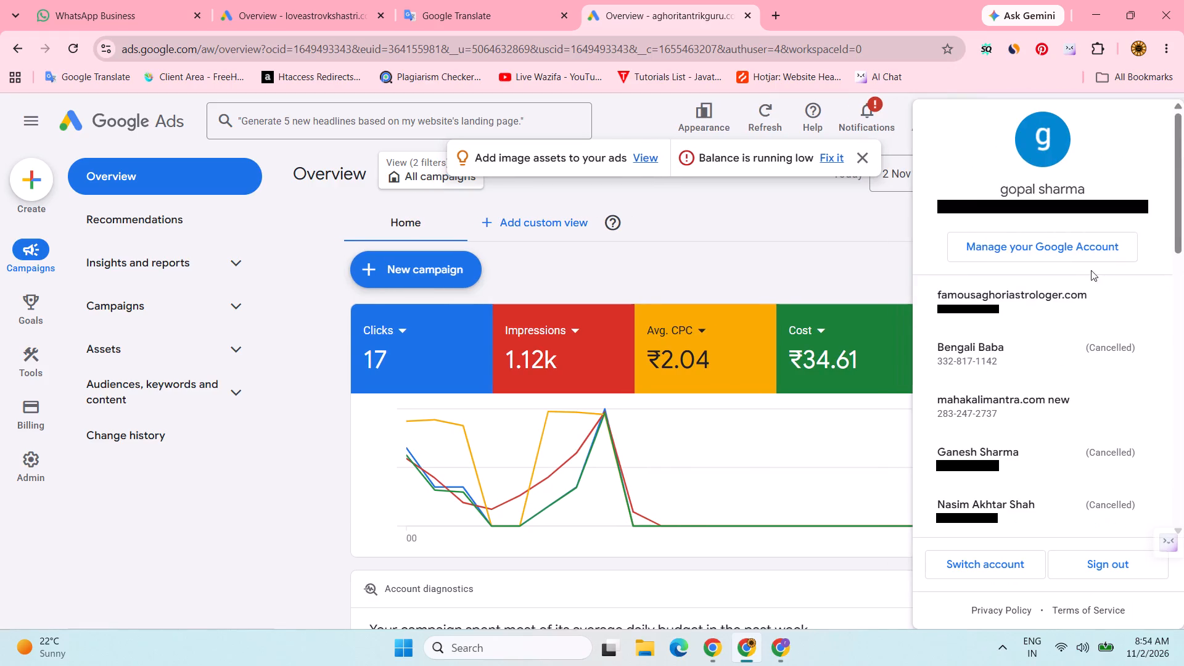
left_click(984, 297)
left_click(668, 0)
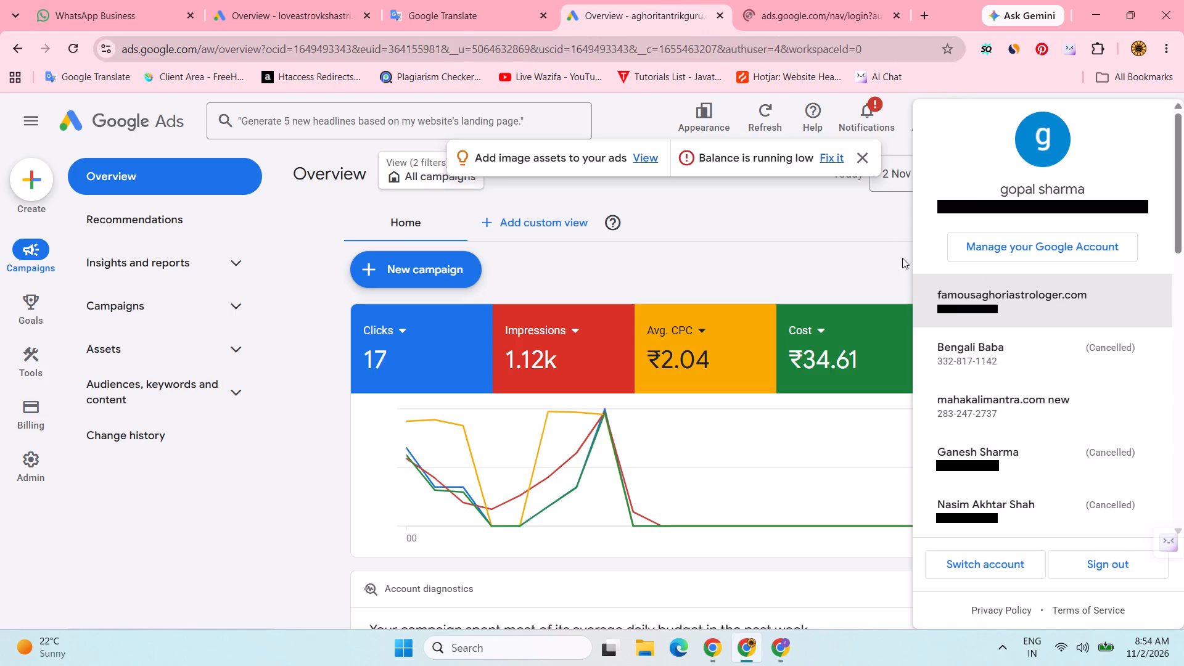
left_click(995, 408)
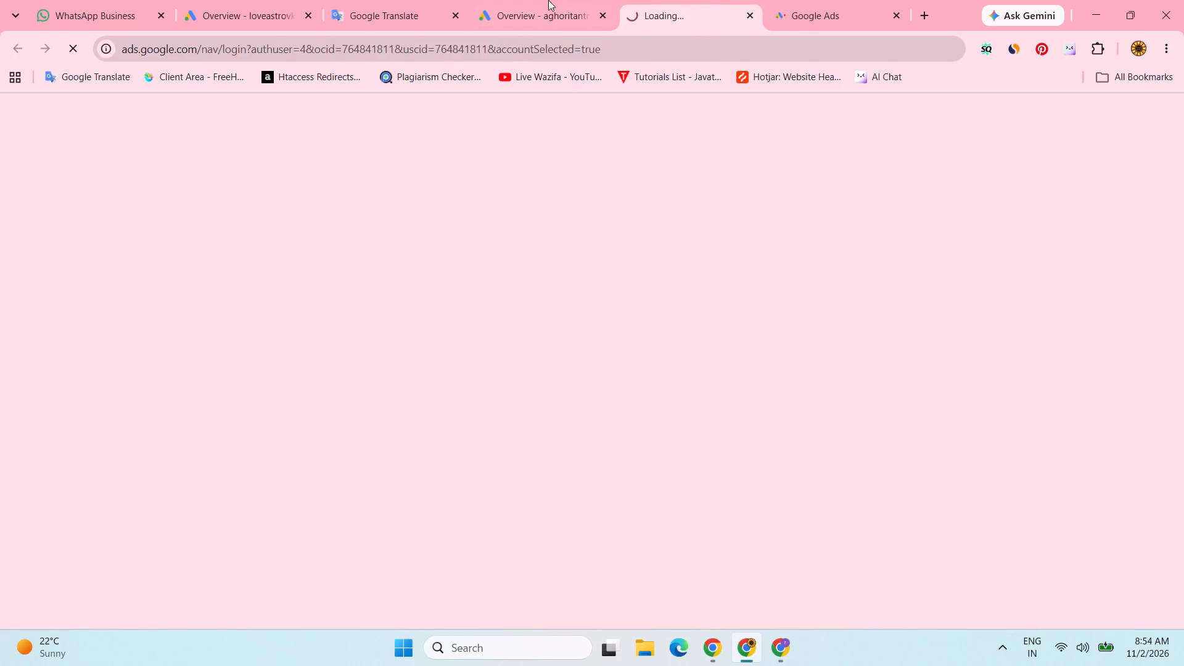
left_click(538, 0)
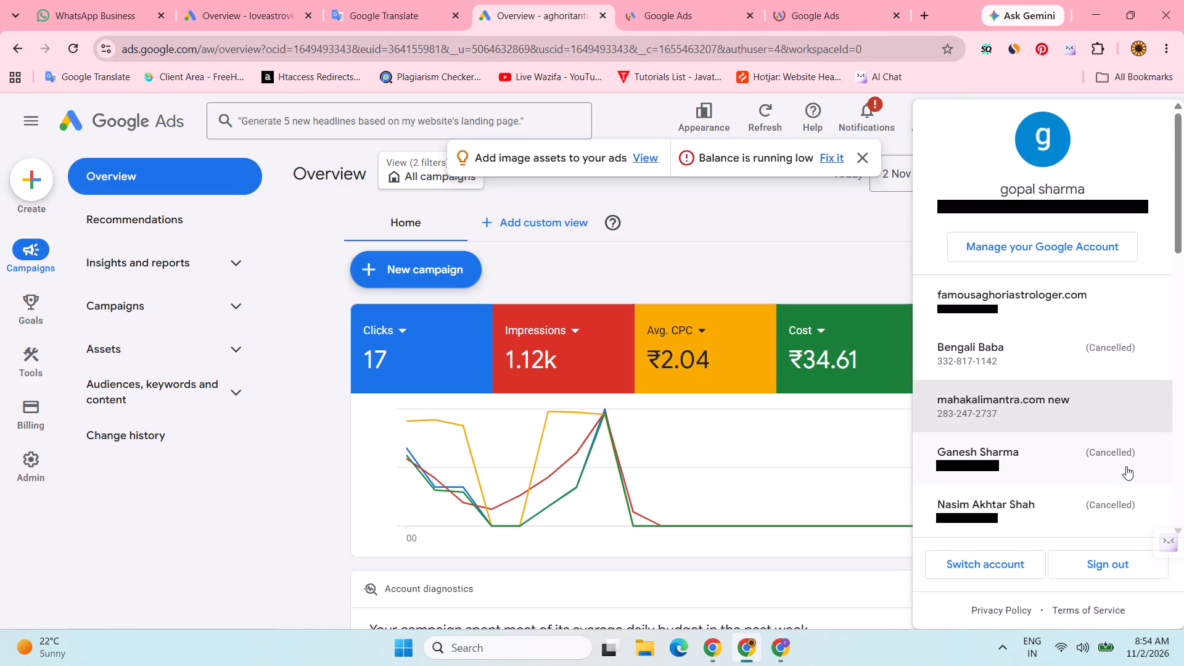
Open the astrologermantra.com and aghoriastrologerguruji.com accounts from the account list, returning to the list after each.
scroll(1076, 413, "down", 3)
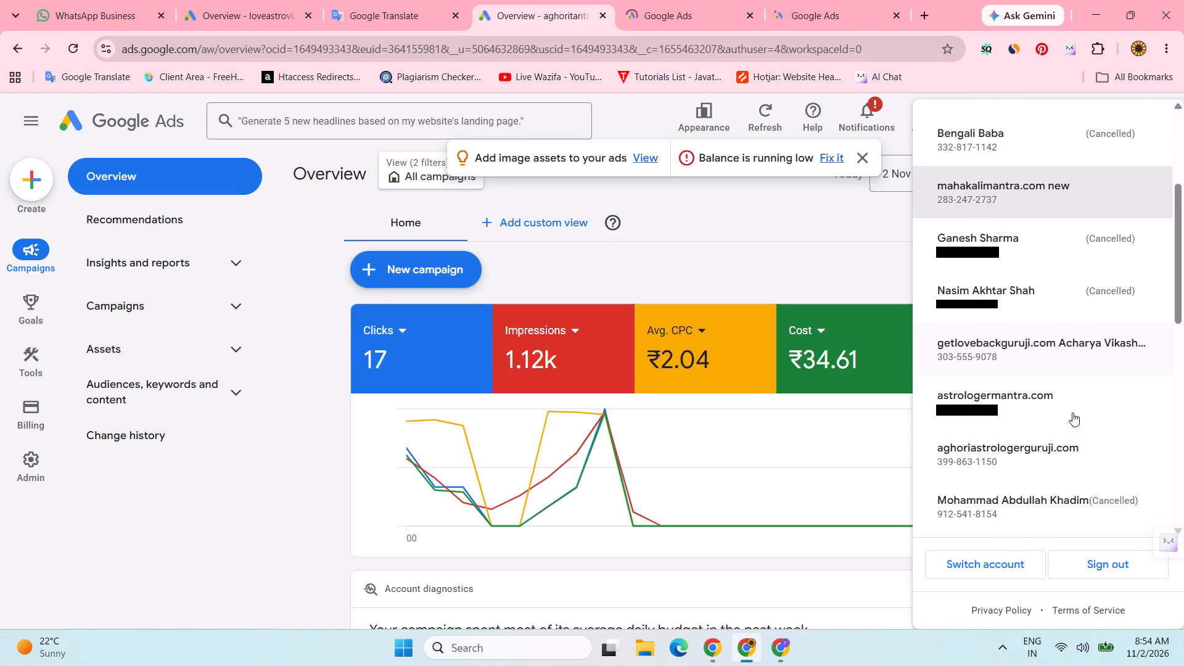
left_click(992, 389)
left_click(467, 0)
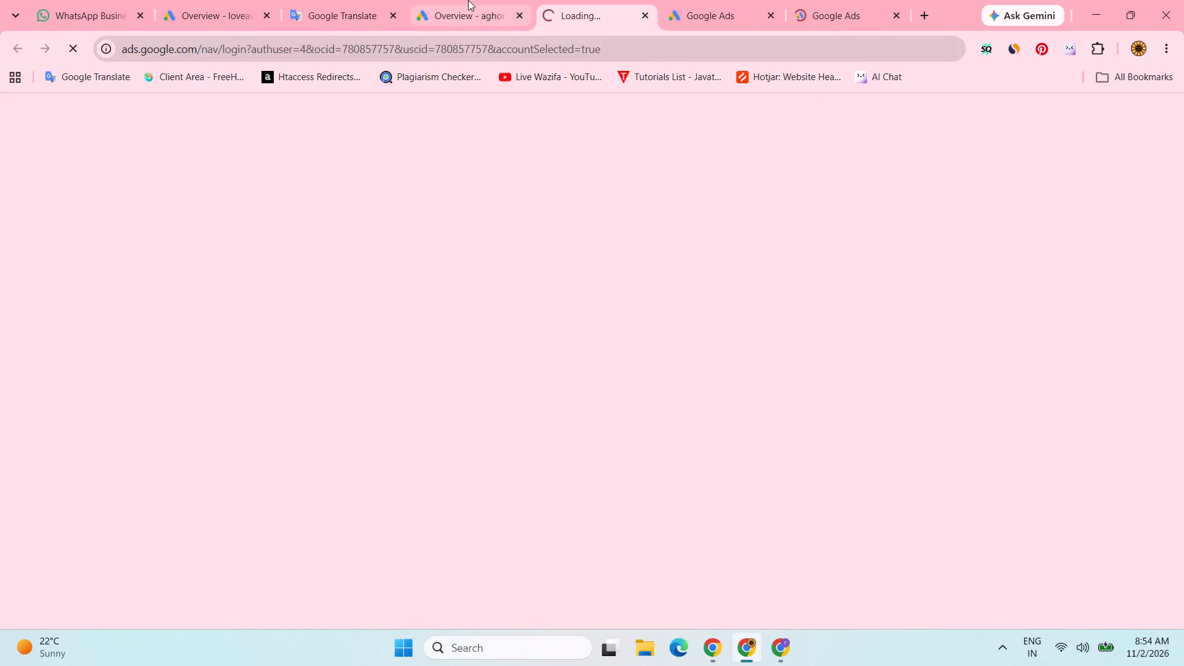
left_click(1032, 438)
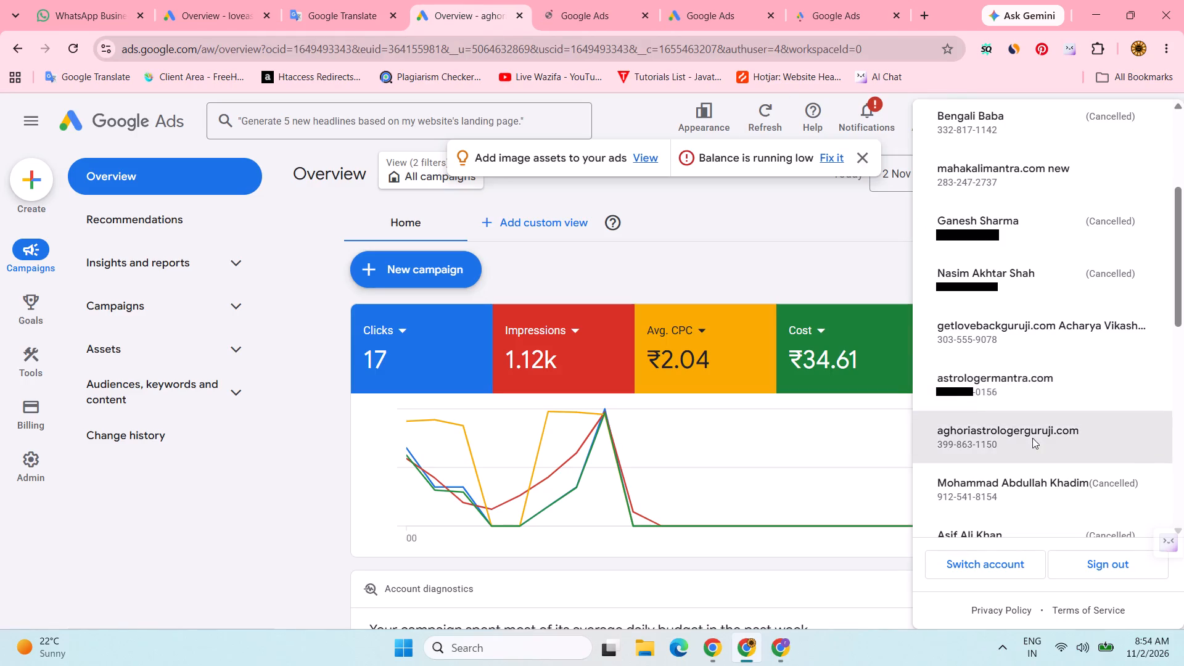
left_click(405, 0)
Open the astrologeraghorimantra.com Out account, return to look over the remaining accounts and close the account list.
scroll(1026, 409, "down", 3)
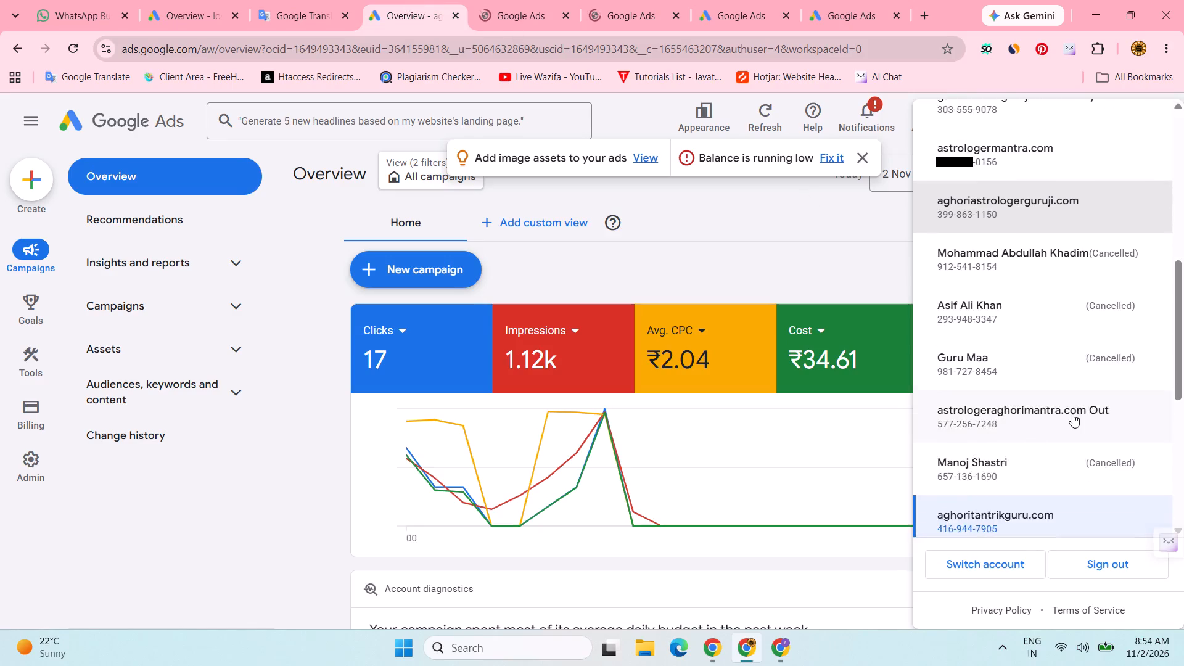
scroll(1084, 414, "down", 1)
left_click(1061, 340)
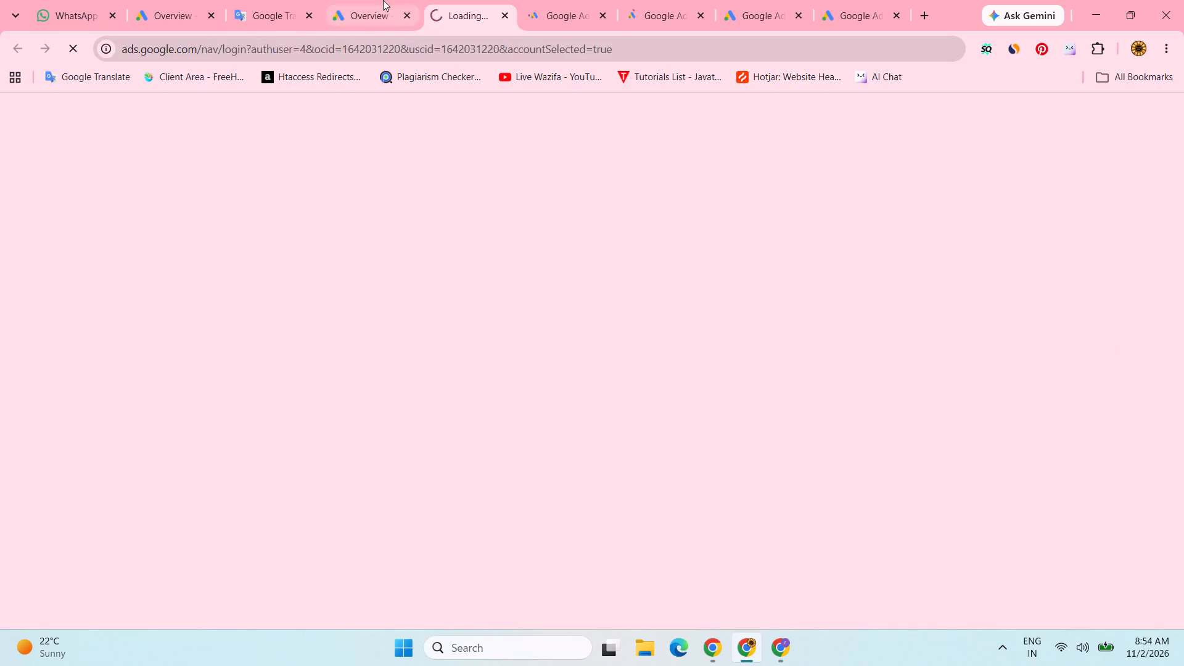
left_click(383, 0)
scroll(987, 380, "down", 7)
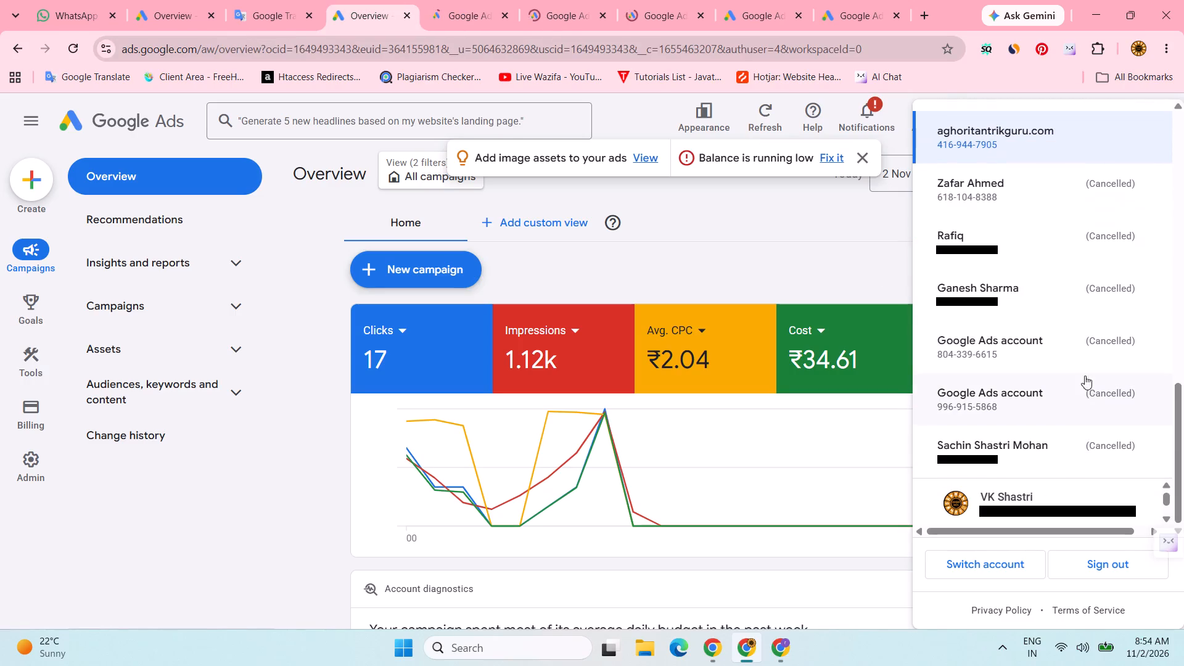
left_click(728, 269)
Dismiss the notifications in the aghoritantrikguru.com account.
left_click(875, 117)
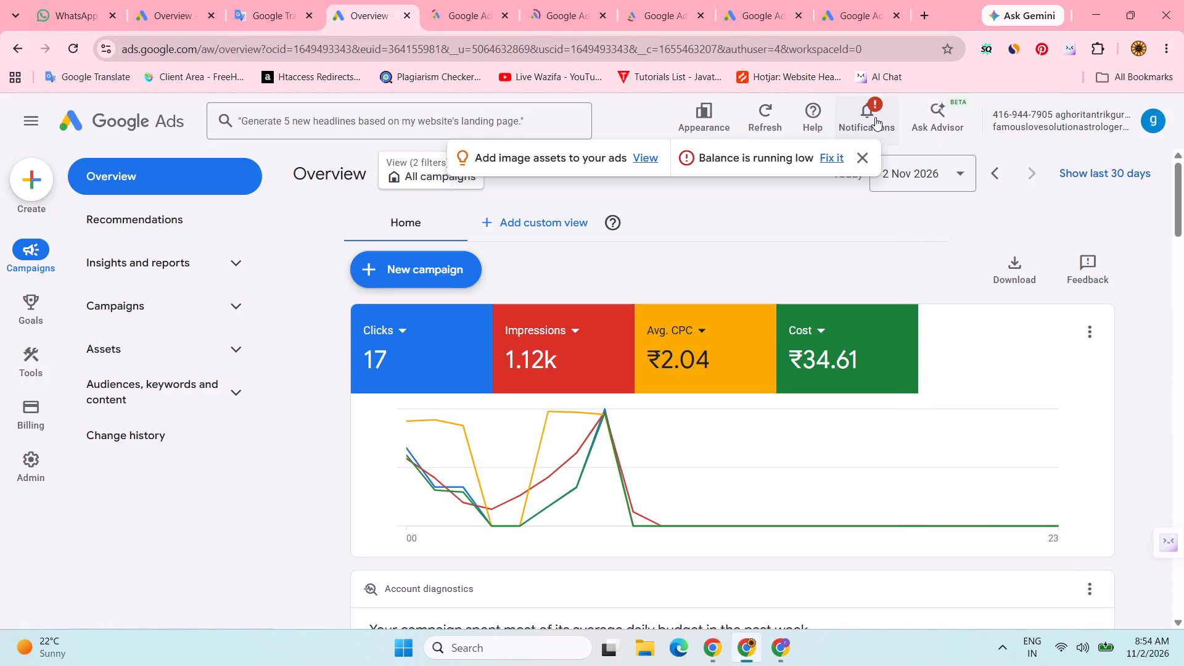
left_click(878, 208)
left_click(889, 209)
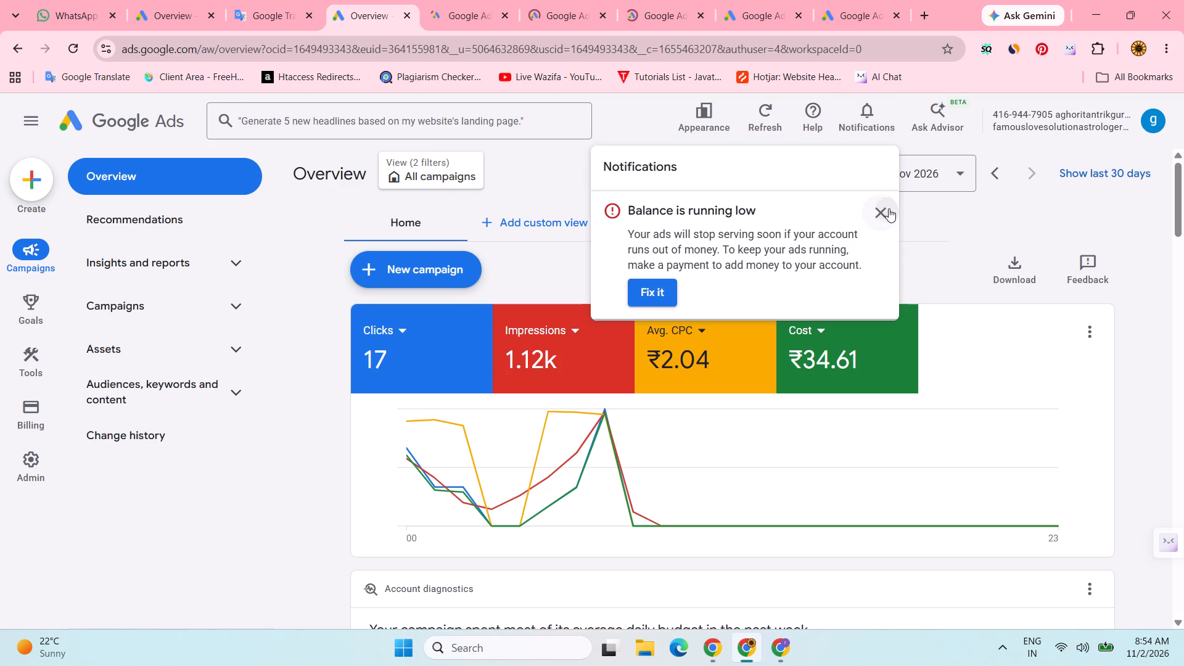
left_click(557, 270)
Open the billing summary of the aghoritantrikguru.com account.
left_click(35, 414)
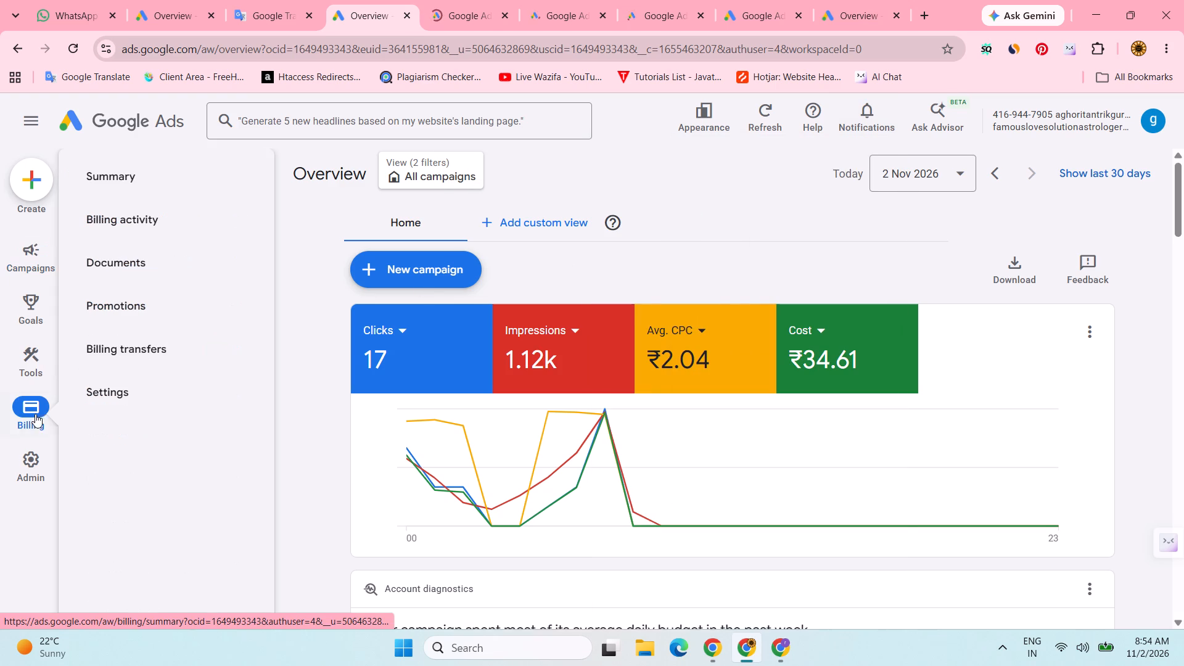
left_click(274, 0)
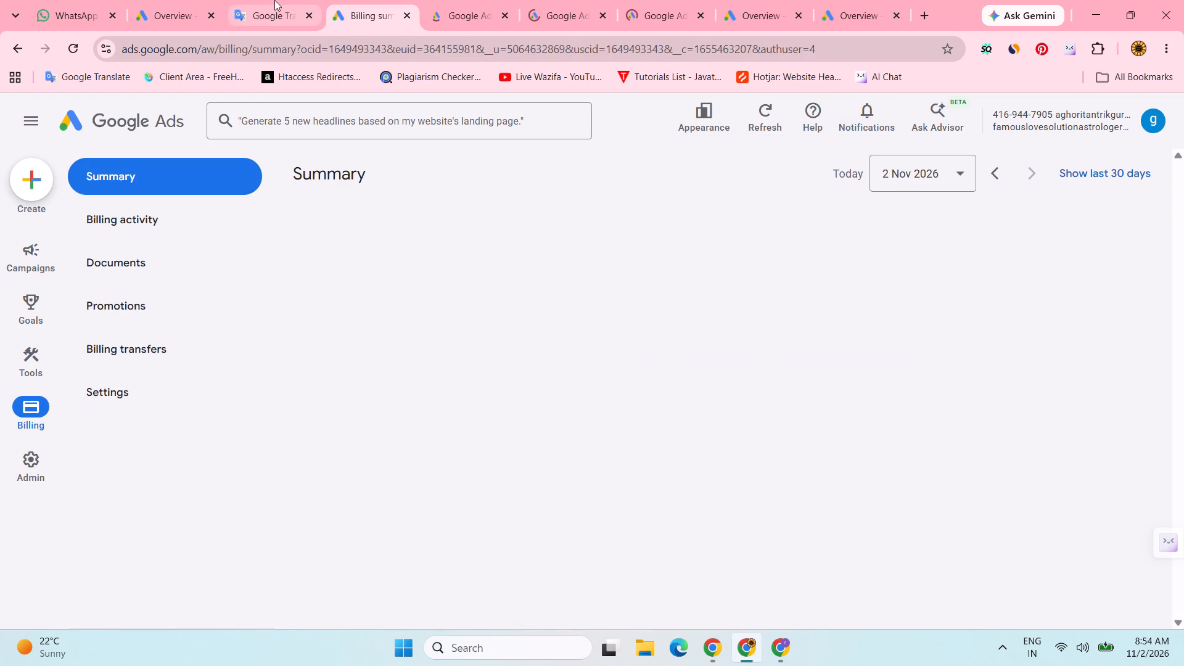
left_click(354, 0)
Copy the account name aghoritantrikguru and add aghoritantrikguru.com on the third line in Google Translate.
double_click(1088, 110)
key("ctrl+c")
left_click(213, 0)
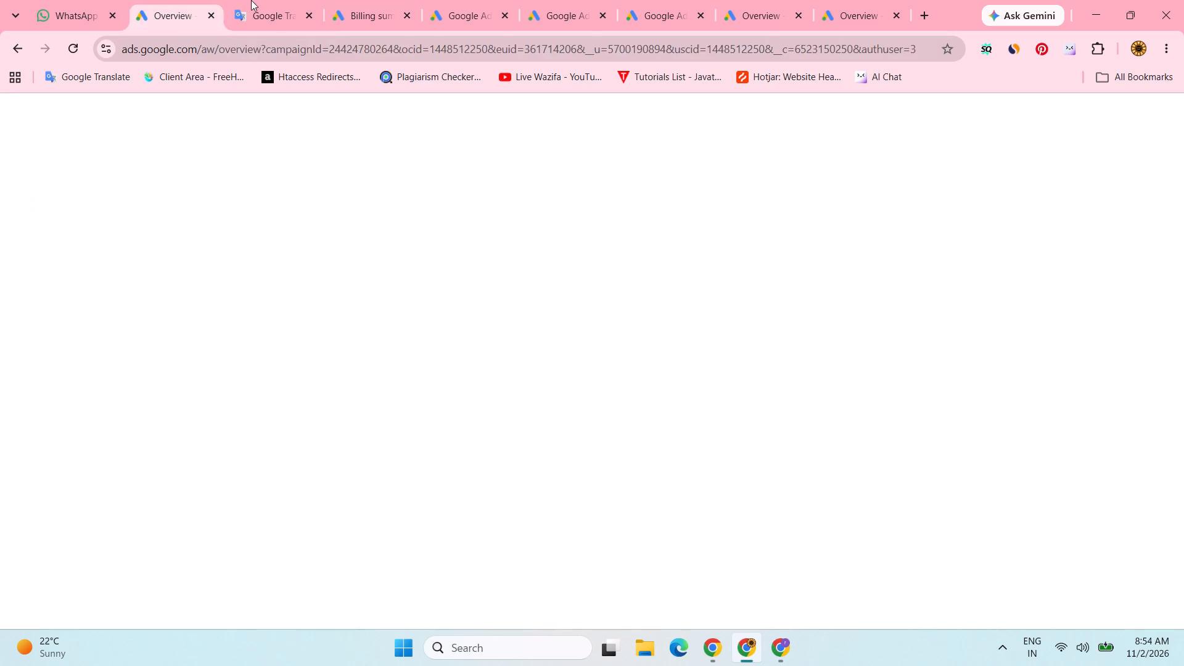
left_click(253, 0)
key("ctrl+v")
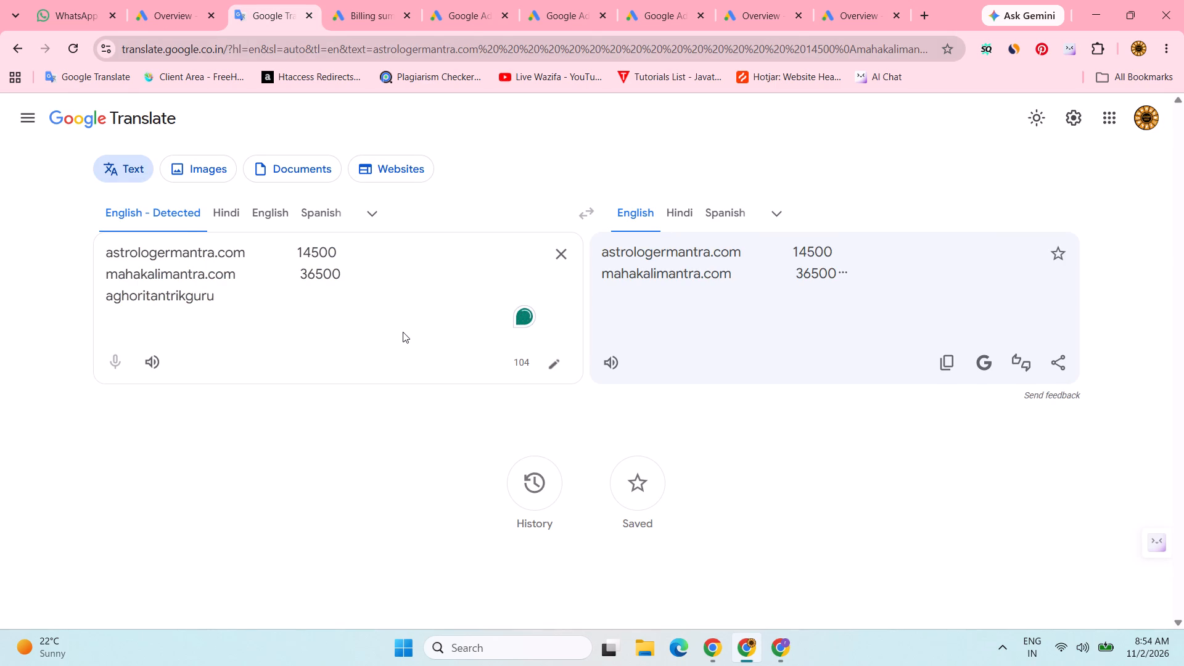
type(".com")
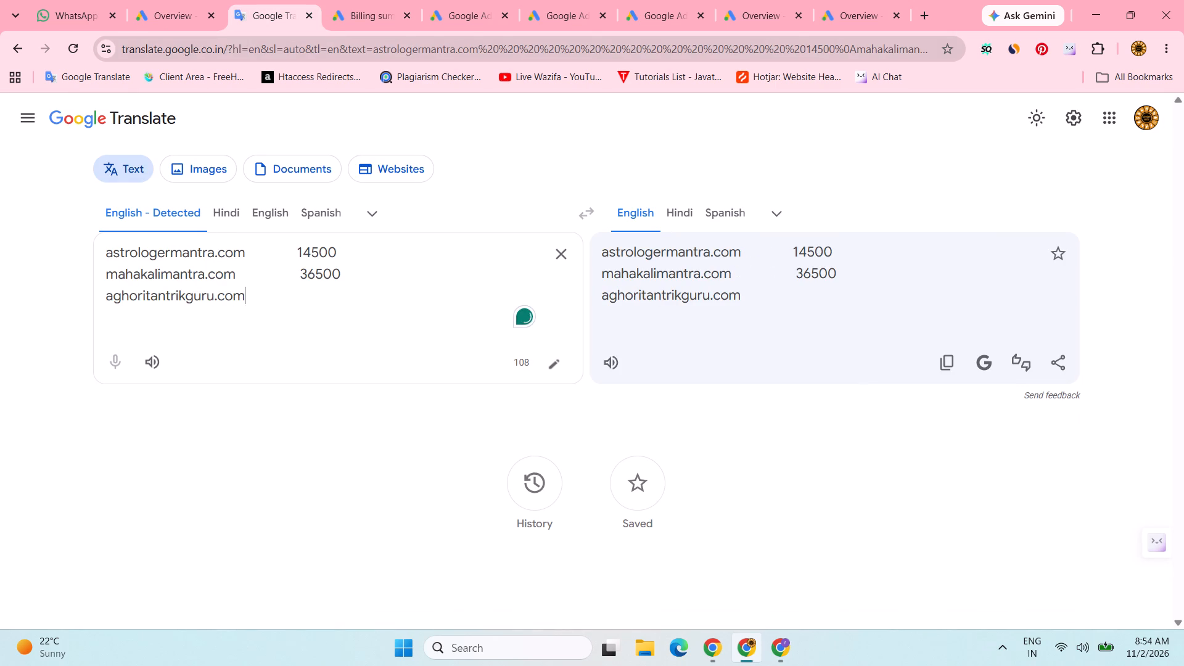
Check the account's October payments, enter 33000 after a wide gap on the aghoritantrikguru.com line and start a new line.
key("space")
key("space")
key("space")
key("space")
left_click(372, 0)
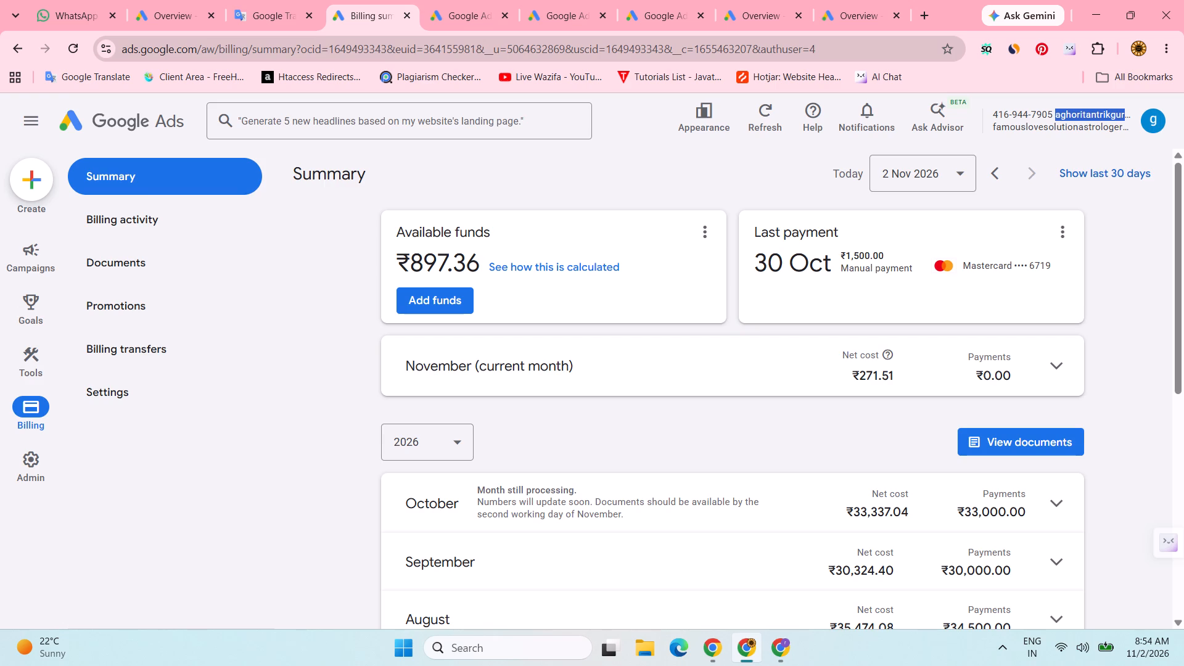
left_click(274, 0)
key("space")
key("space")
key("space")
key("space")
key("space")
key("space")
key("space")
key("space")
key("space")
key("space")
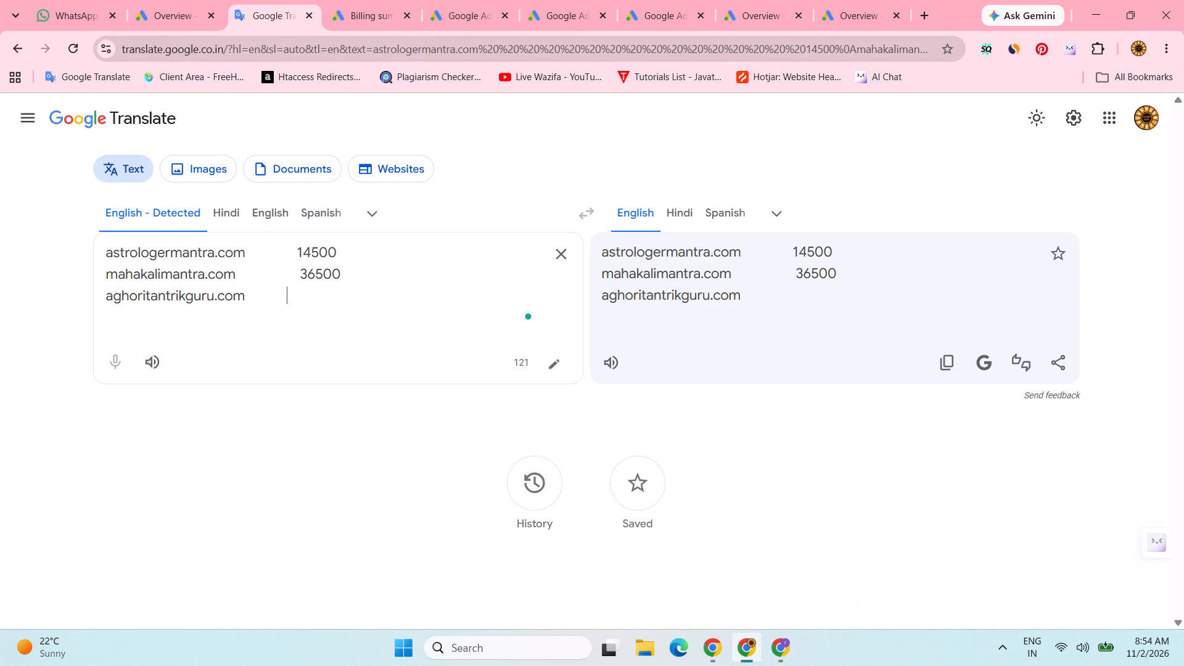
key("space")
key("space")
key("space")
key("space")
type("33000")
key("Return")
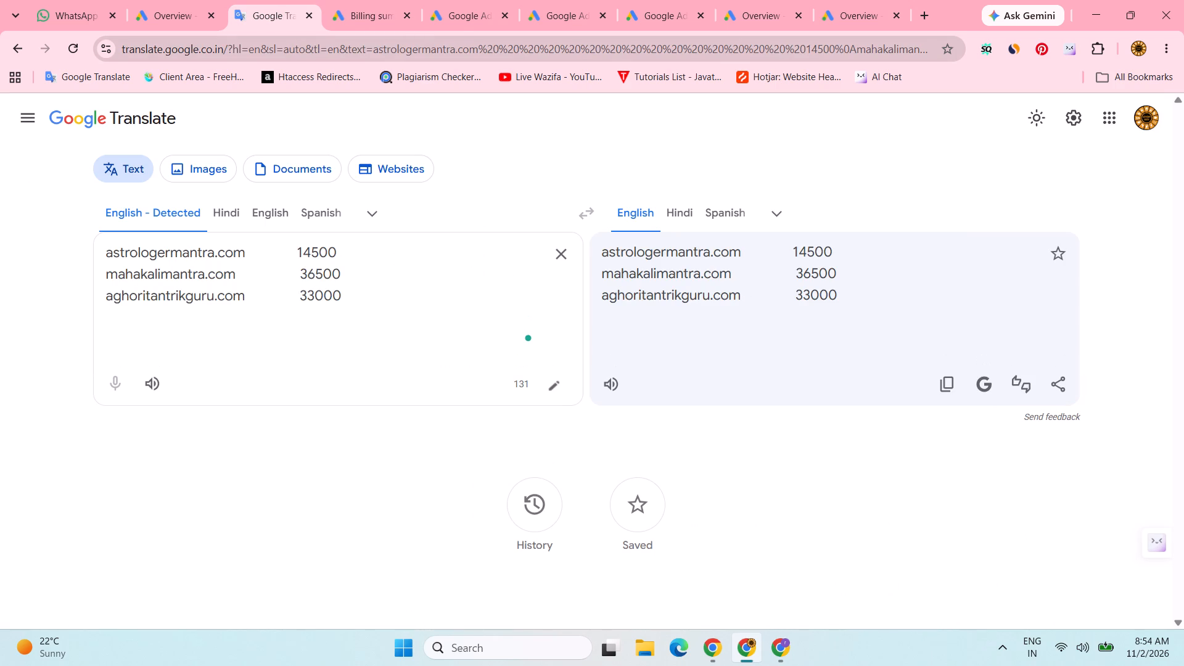
Copy aghoritantrikguru.com from the notes, load the site in a new browser tab and close it.
left_click_drag(242, 295, 77, 295)
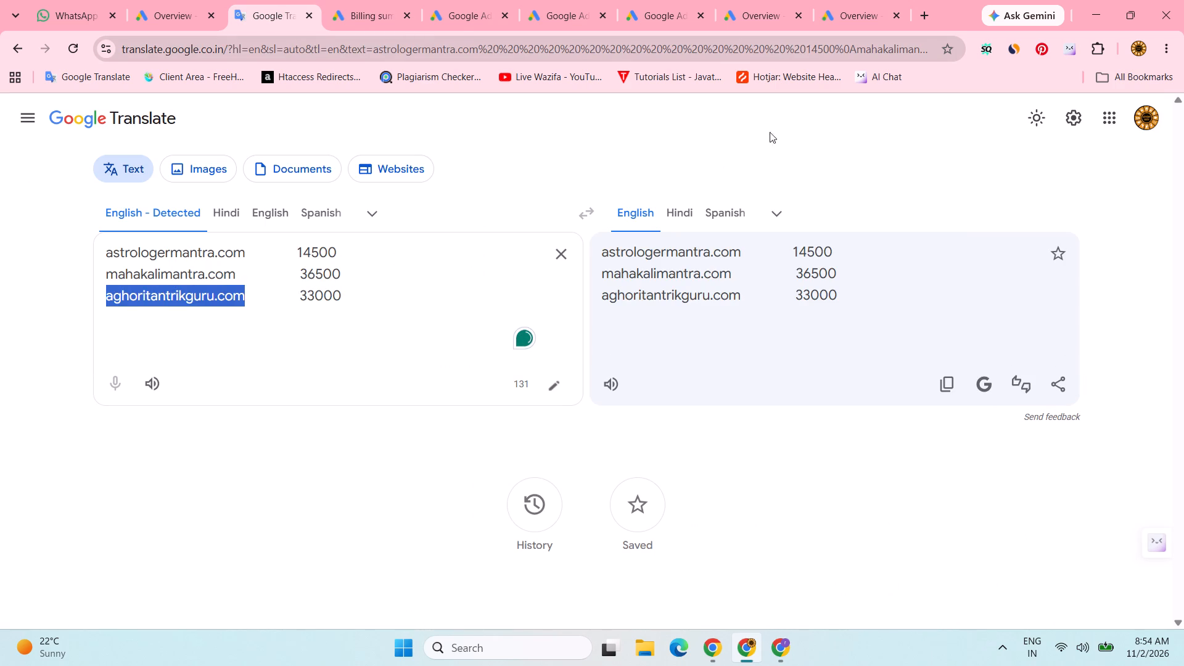
key("ctrl+c")
left_click(934, 6)
key("ctrl+v")
key("Return")
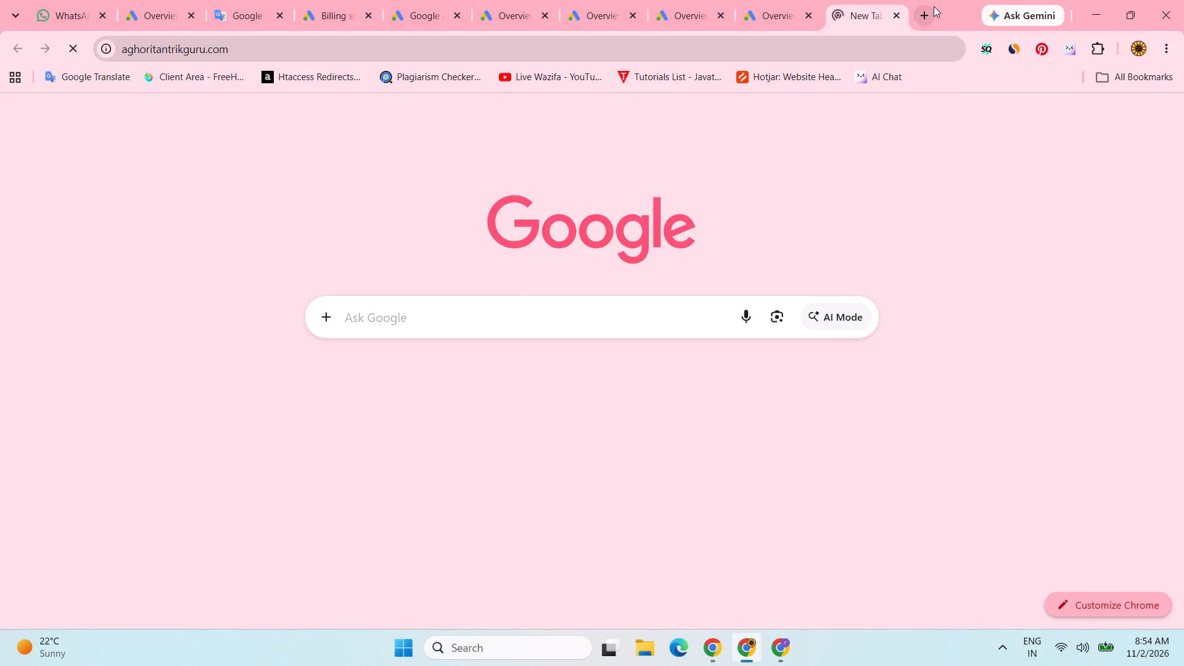
left_click(894, 17)
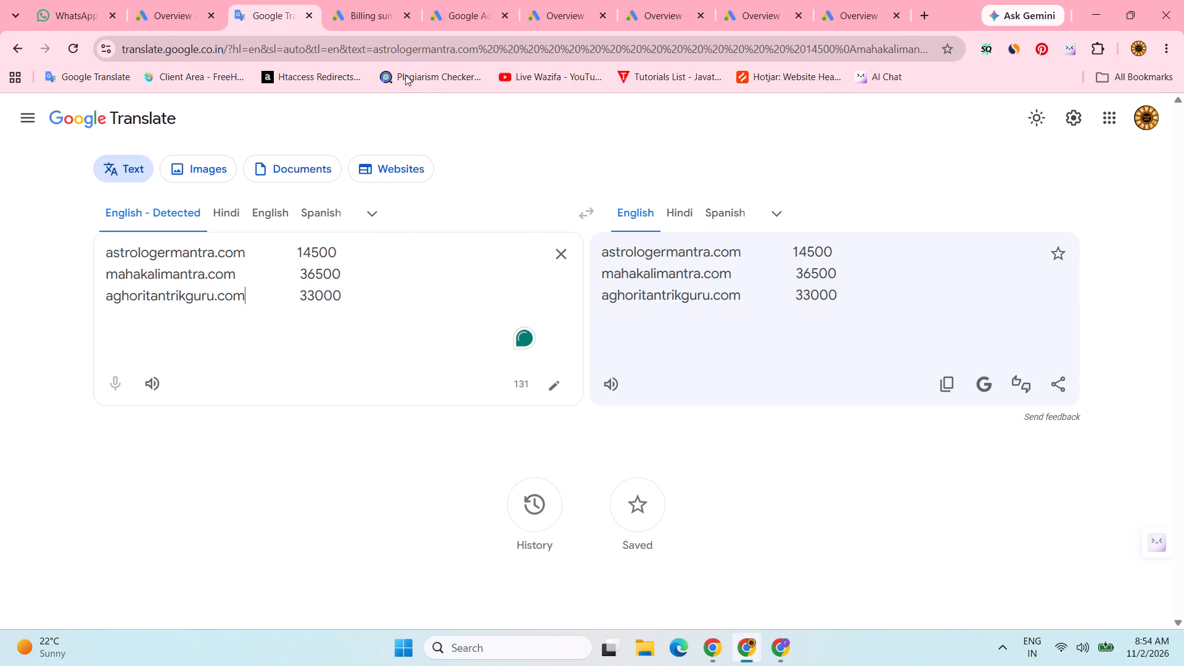
Recheck the October payments in the aghoritantrikguru.com account's billing summary and close that tab.
left_click(364, 0)
scroll(963, 451, "down", 2)
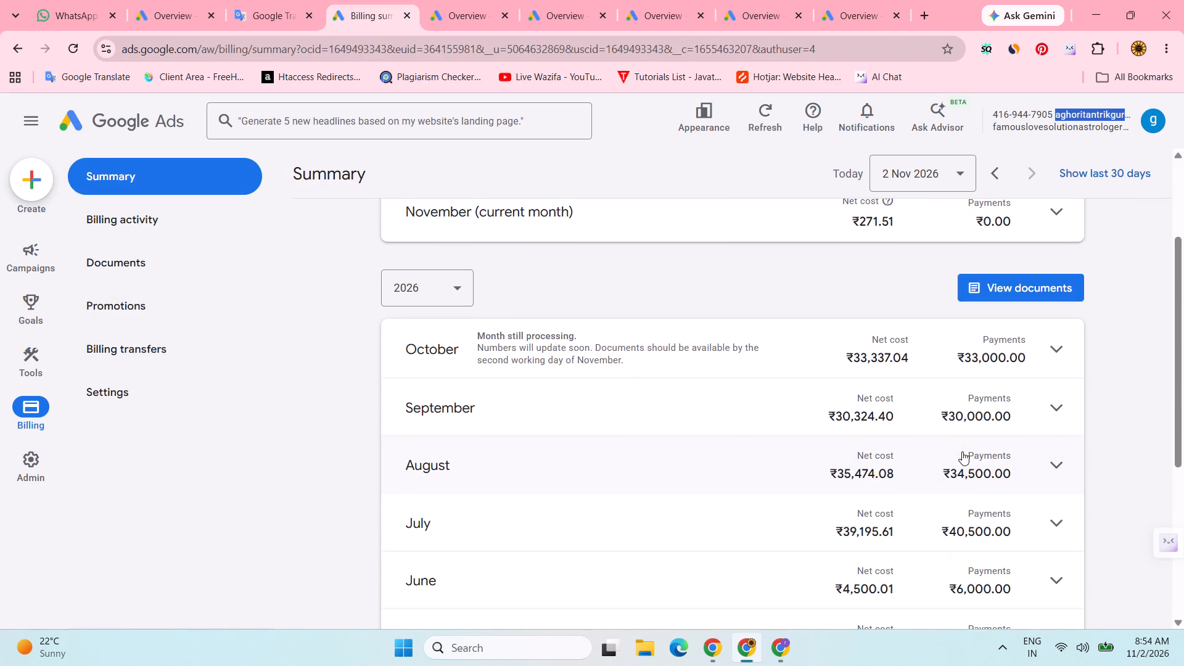
left_click(409, 16)
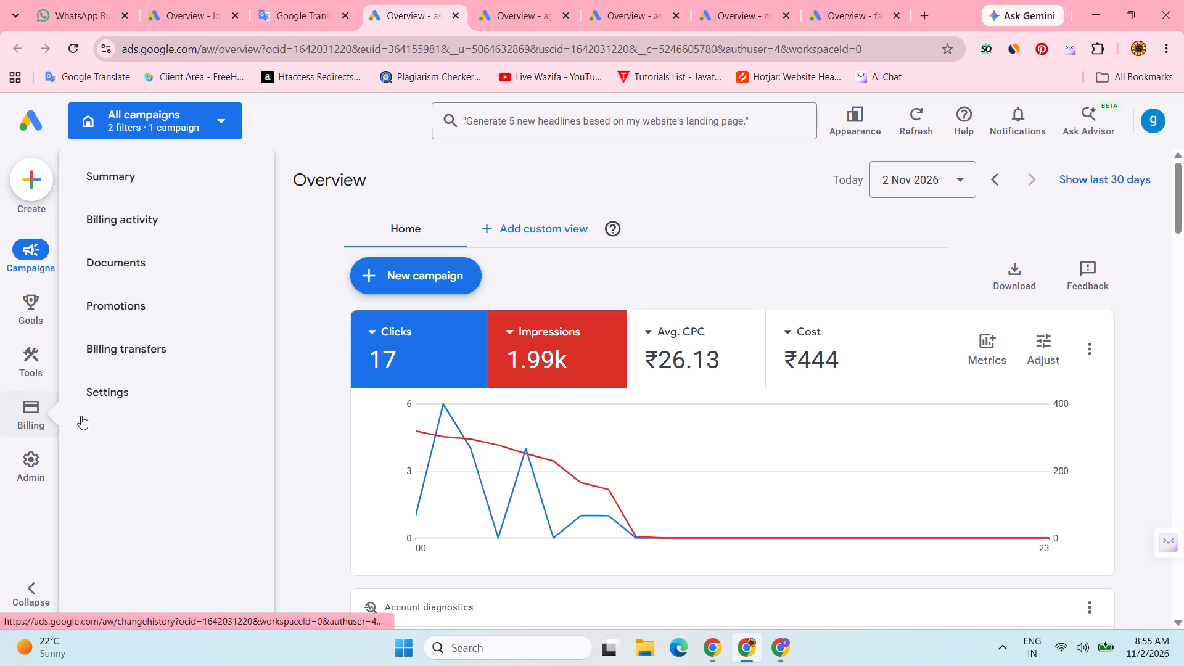
Find the most-shown ad in the next account's overview and open its landing page.
scroll(809, 406, "down", 9)
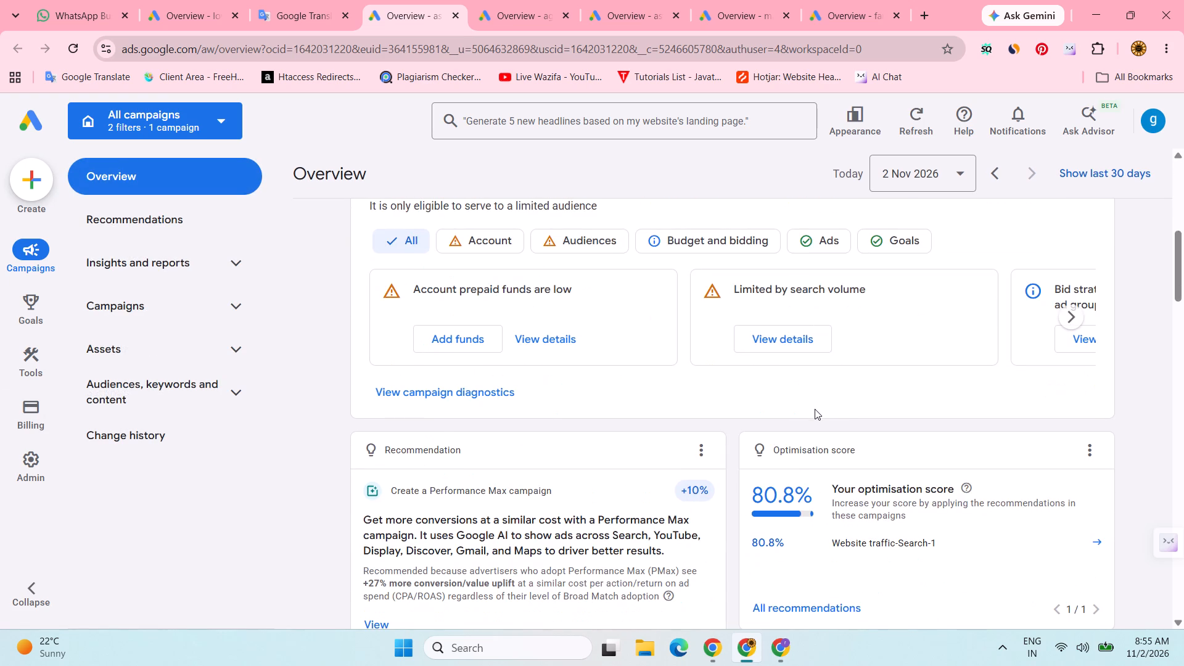
scroll(815, 409, "down", 3)
scroll(471, 453, "down", 4)
scroll(867, 447, "down", 3)
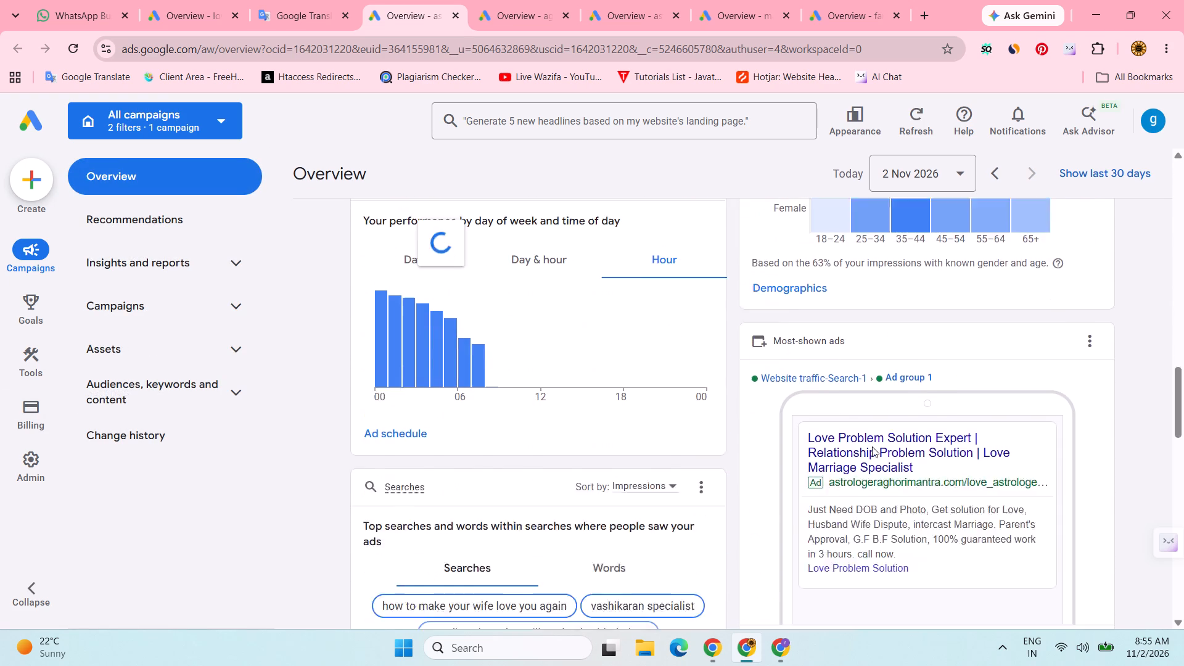
left_click(863, 390)
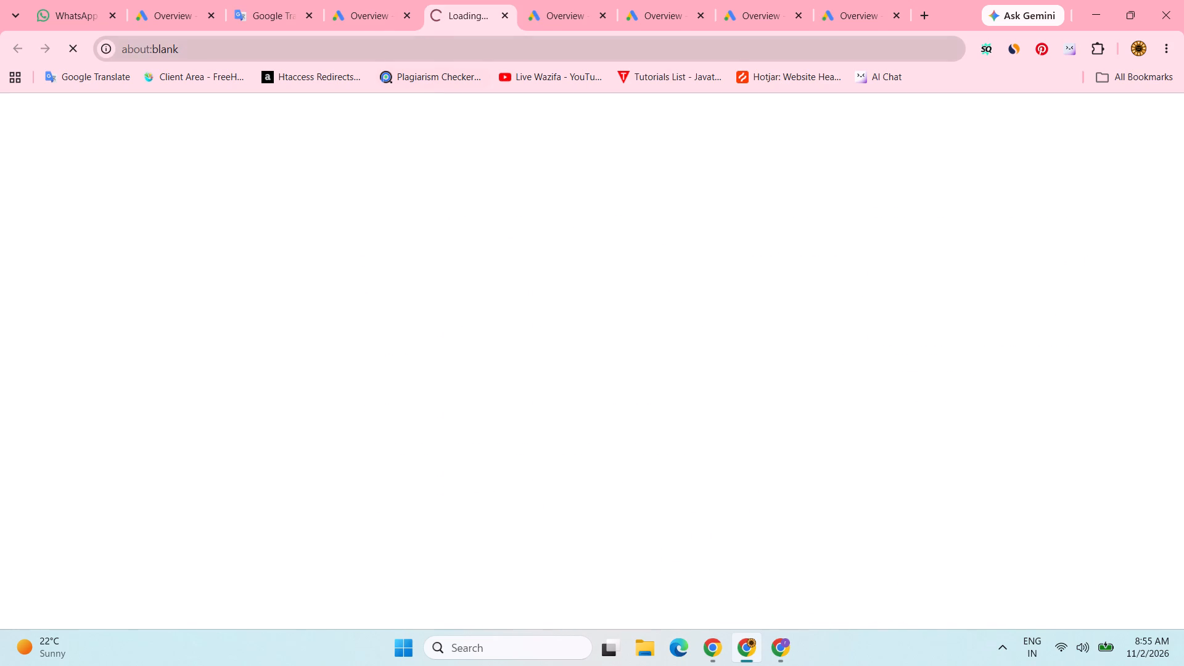
Copy the domain astrologeraghorimantra.com from the site's address and add it with trailing spaces on a fourth line in Google Translate.
double_click(184, 54)
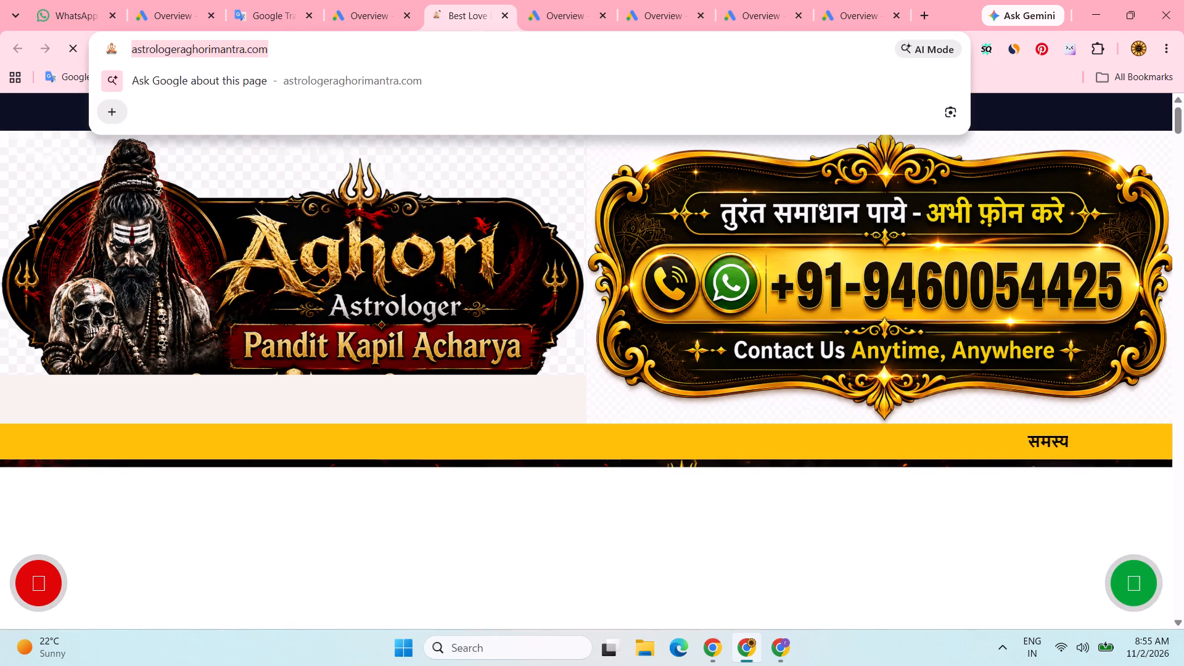
double_click(194, 51)
left_click(340, 56, "shift")
left_click(341, 43, "shift")
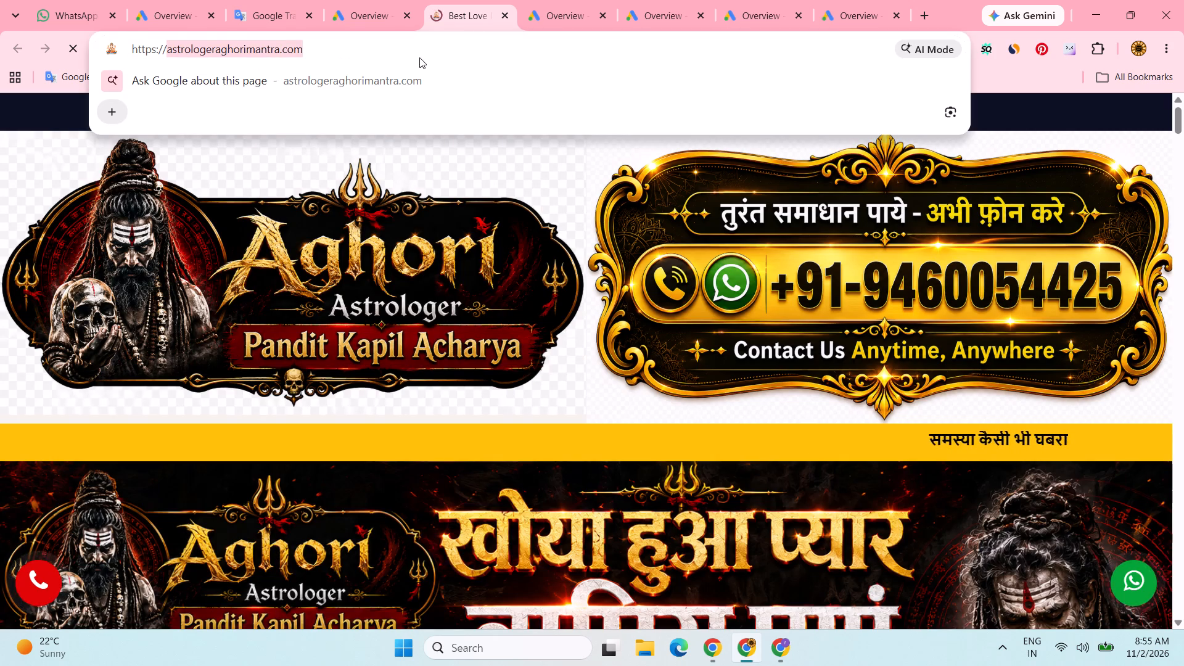
key("ctrl+c")
left_click(259, 0)
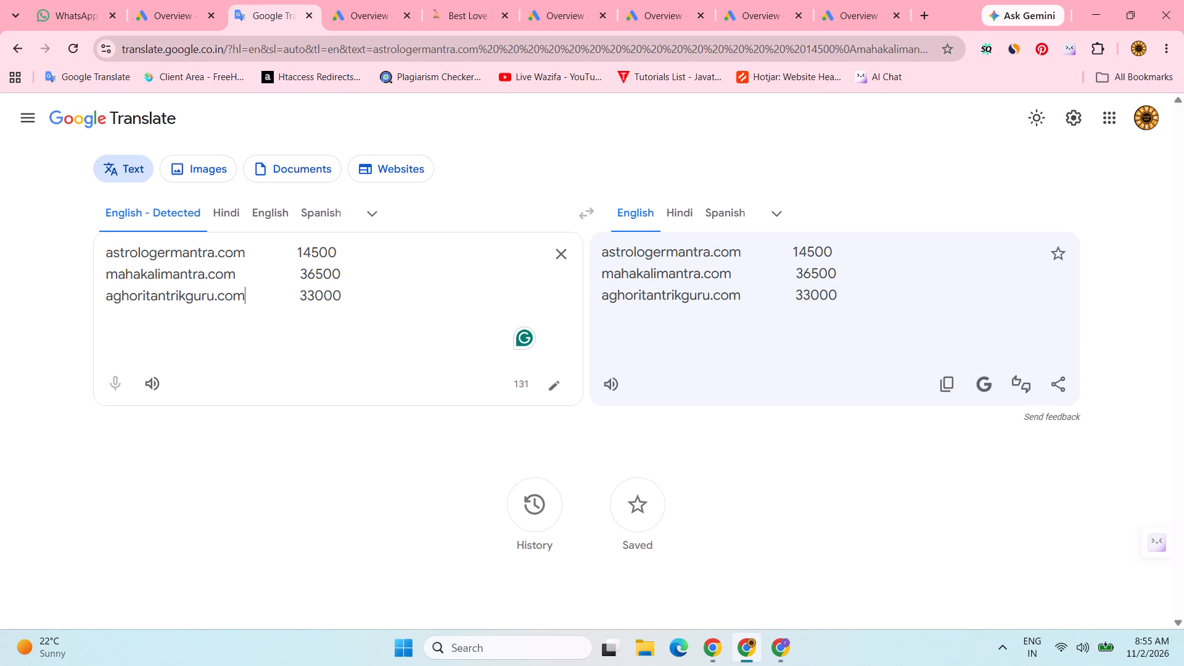
left_click(382, 294)
key("Return")
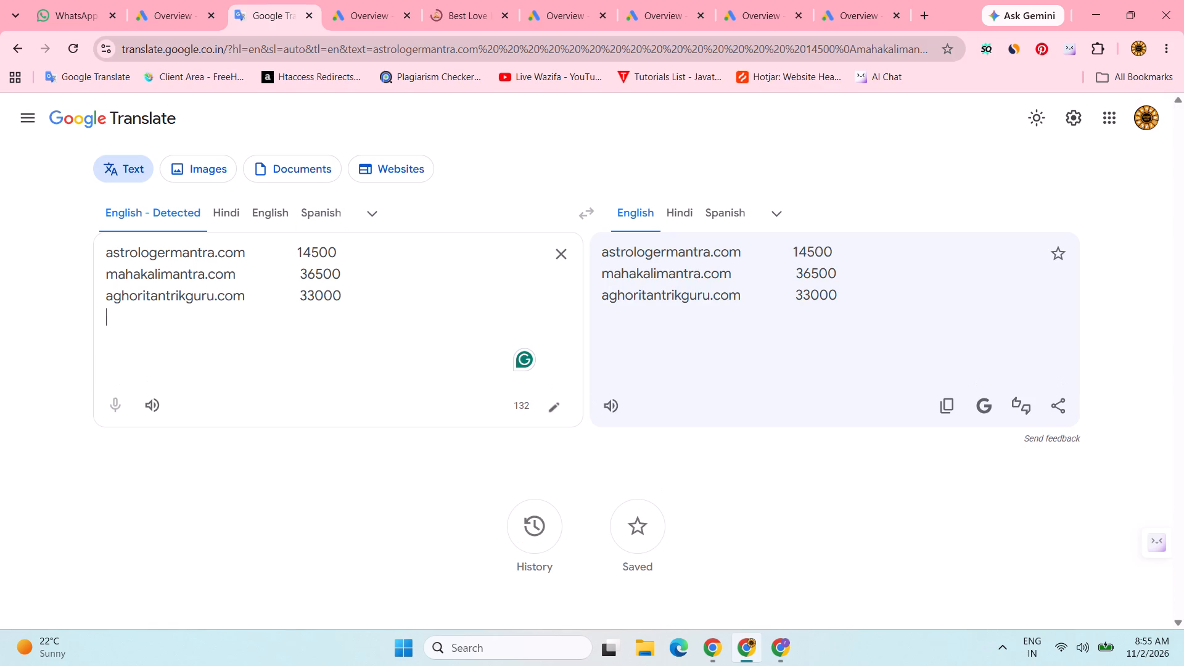
key("ctrl+v")
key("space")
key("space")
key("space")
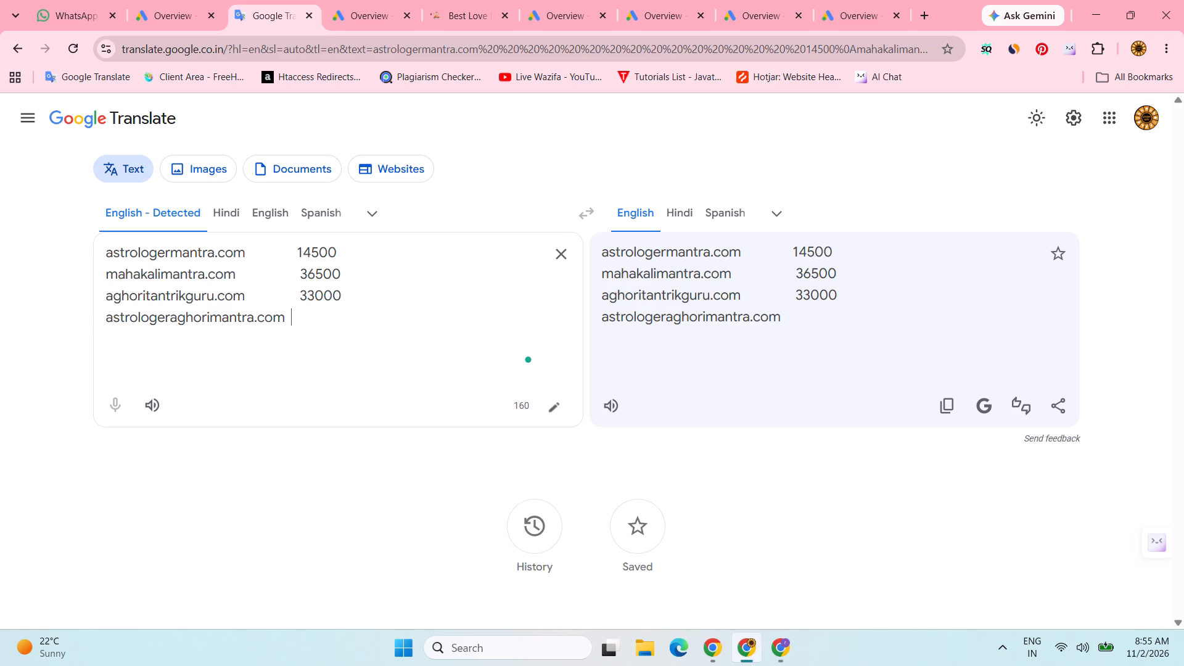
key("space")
Close the astrologeraghorimantra.com site tab.
left_click(459, 0)
left_click(504, 13)
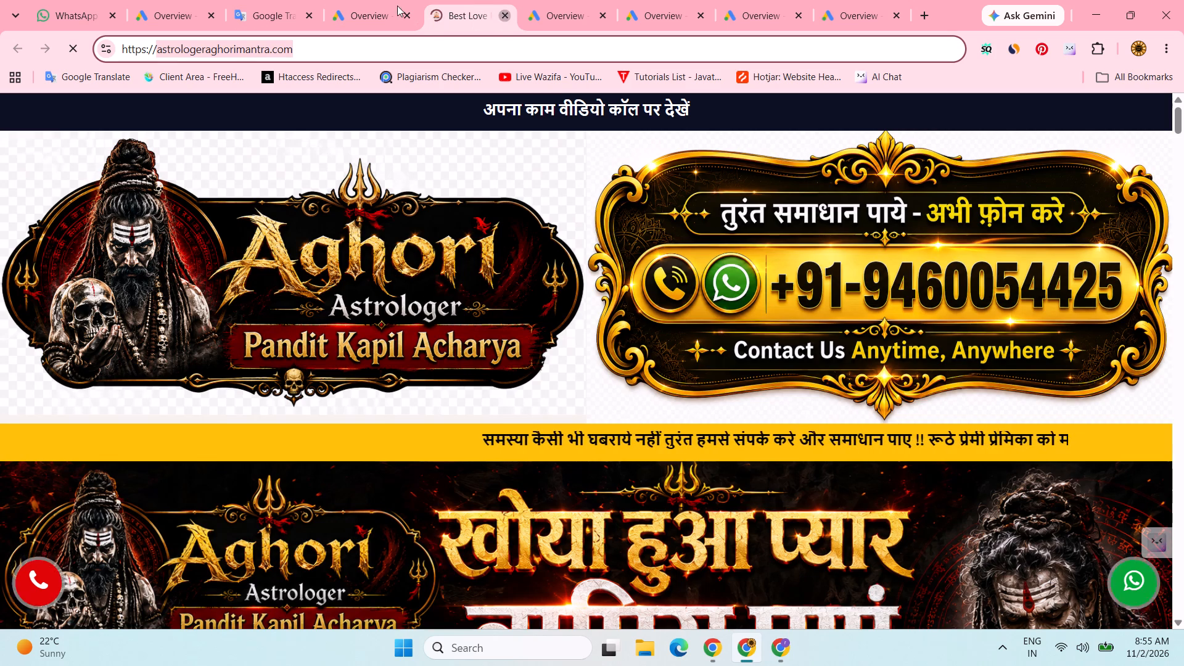
Open the billing summary of the astrologeraghorimantra.com account, glancing at the Google Translate list while it loads.
left_click(393, 0)
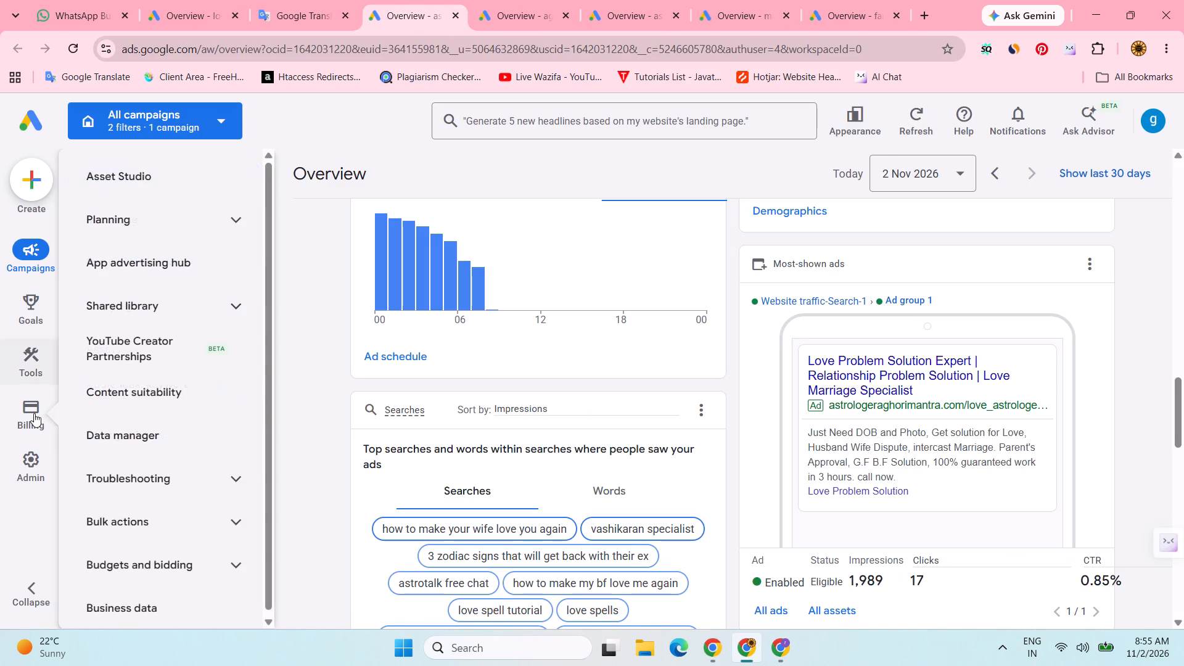
left_click(34, 413)
left_click(317, 0)
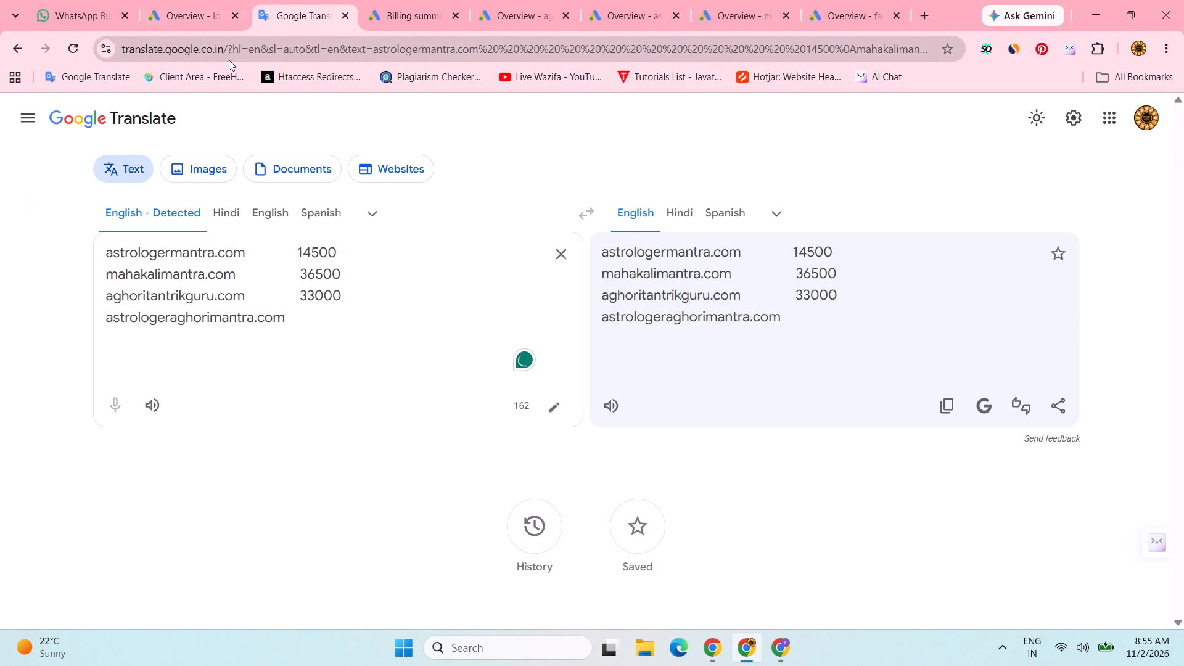
left_click(385, 0)
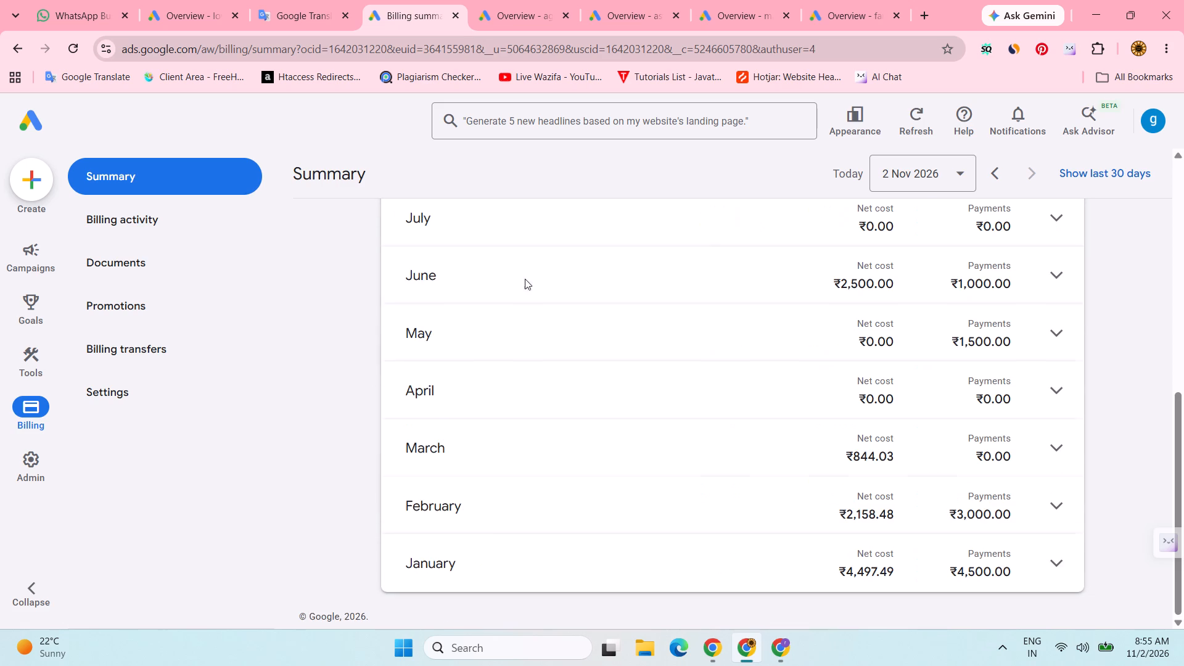
Check October payments for astrologeraghorimantra.com, enter 19000 in the Google Translate notes and start a new line.
scroll(963, 319, "up", 4)
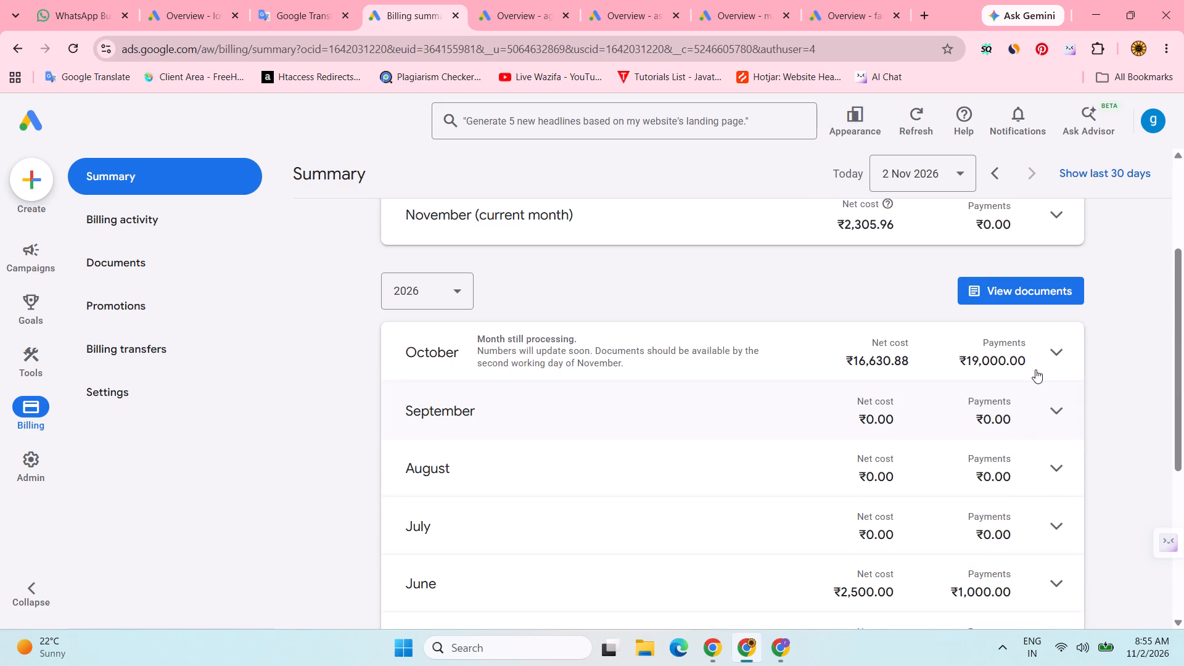
scroll(1030, 351, "up", 1)
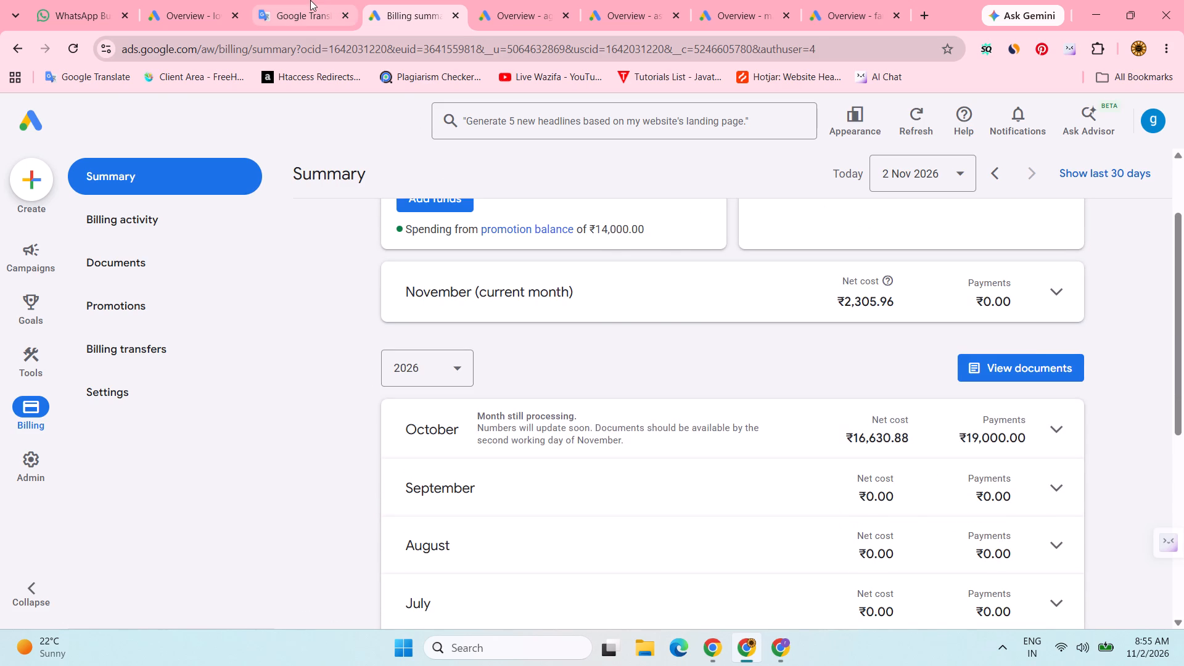
left_click(310, 0)
type("19000")
key("Return")
Return to the astrologeraghorimantra.com billing summary and review its available funds and last payment.
left_click(387, 0)
scroll(529, 330, "up", 4)
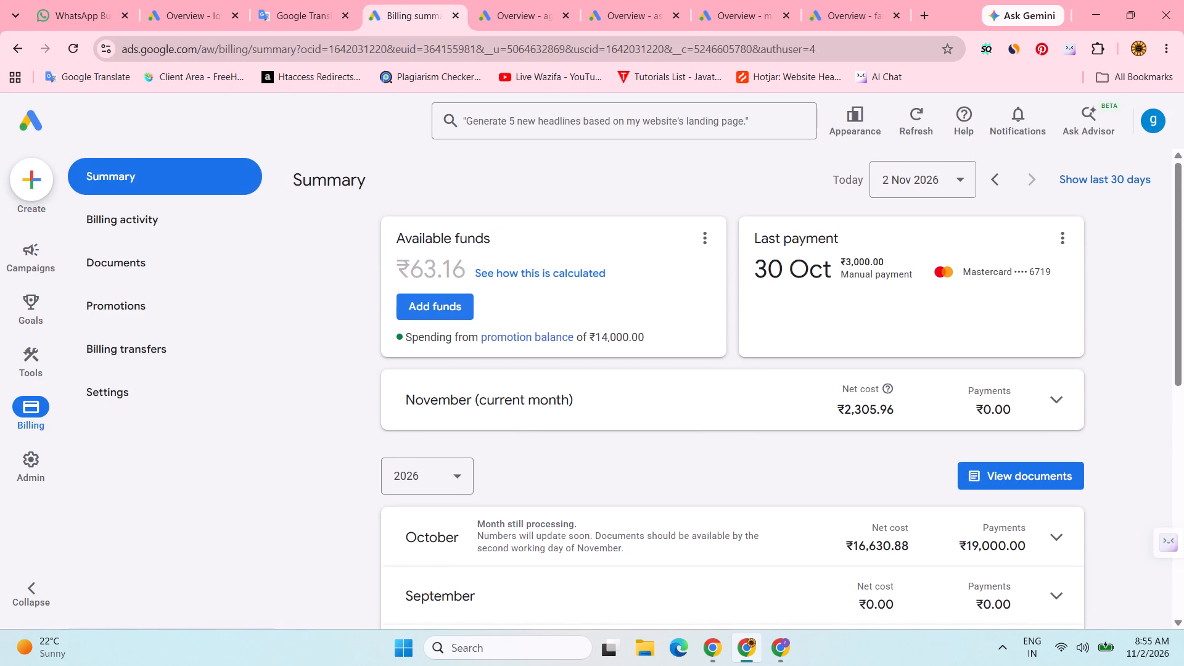
Close the finished astrologeraghorimantra.com billing summary.
left_click_drag(488, 240, 352, 233)
left_click(461, 17)
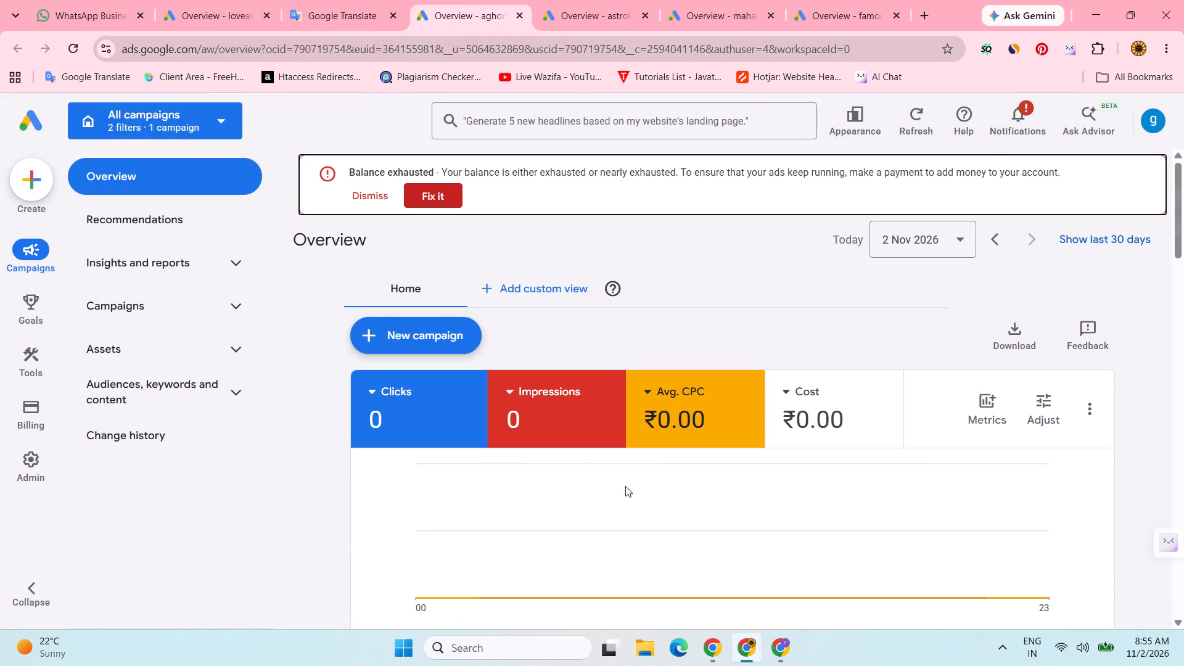
Open the website advertised in the next account's search ad and copy its domain, aghoriastrologerguruji.com.
scroll(821, 464, "down", 6)
scroll(765, 419, "down", 5)
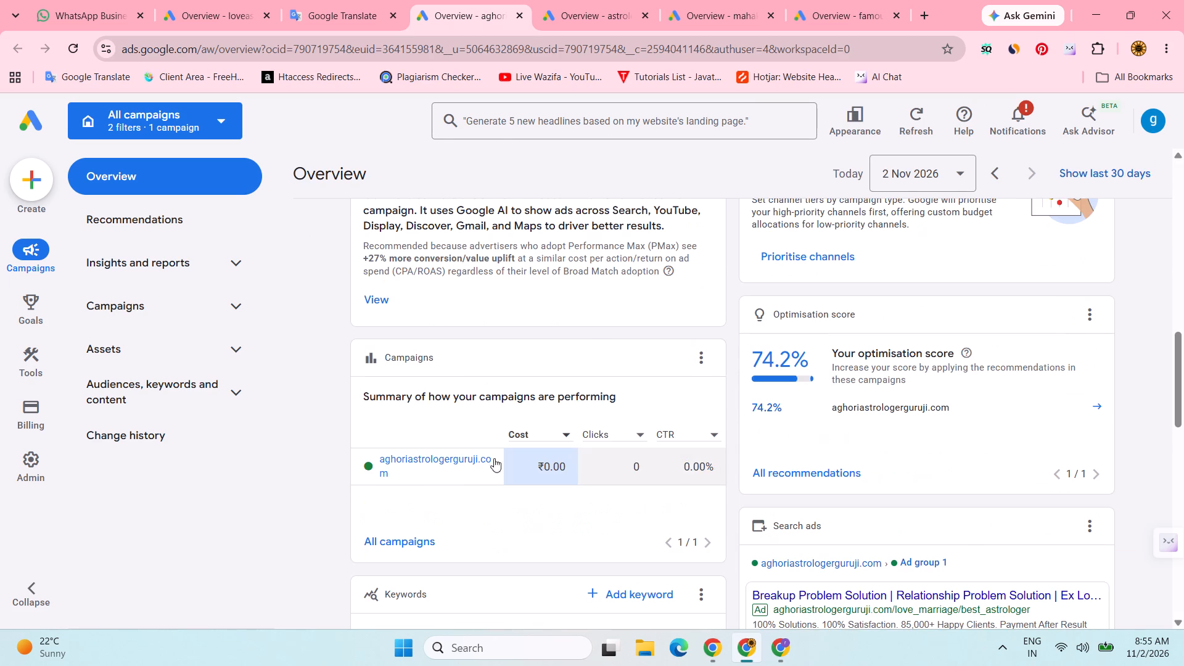
scroll(831, 499, "down", 1)
left_click(849, 516)
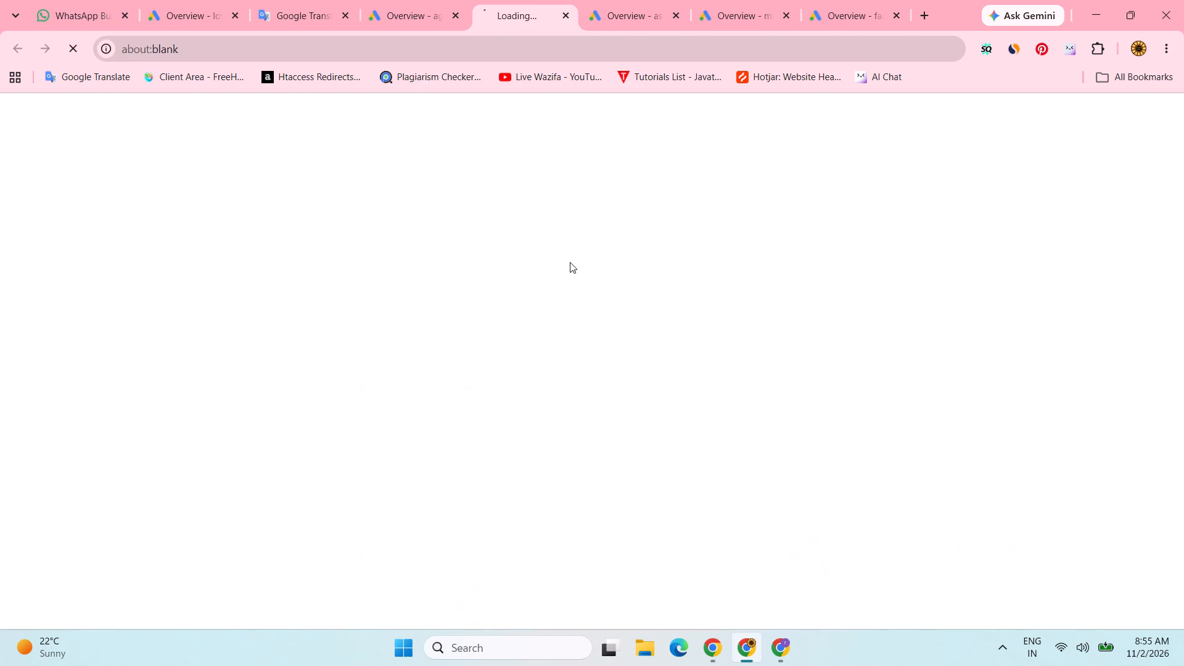
double_click(168, 44)
left_click(325, 45, "shift")
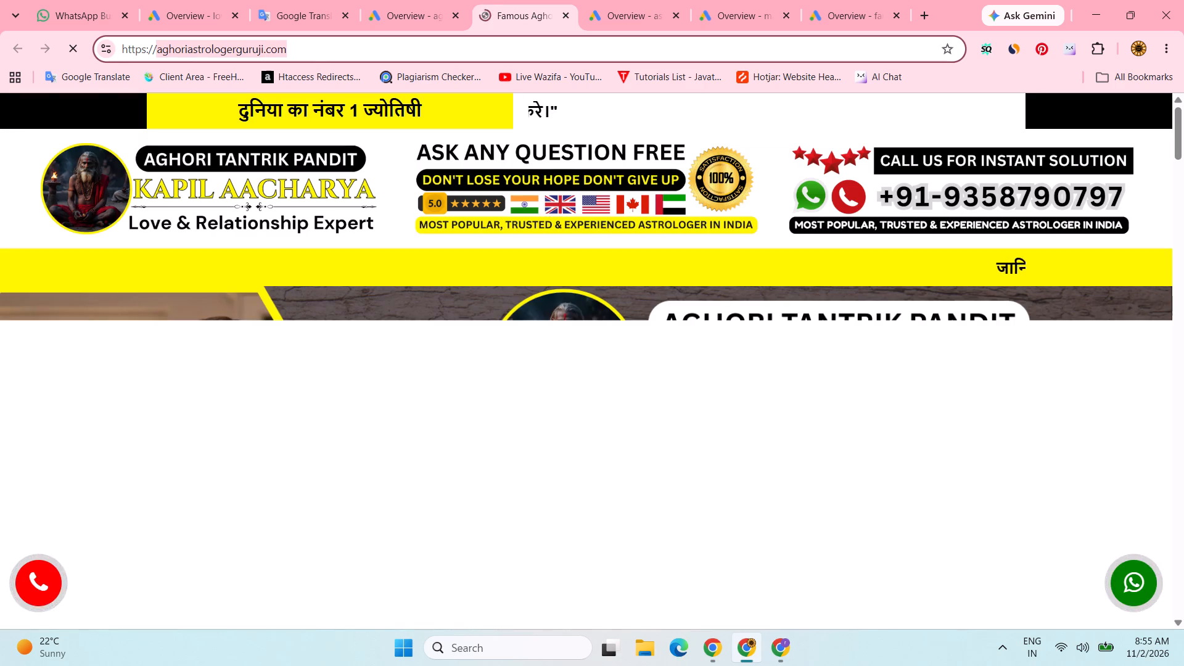
key("ctrl+c")
Paste aghoriastrologerguruji.com on the new line of the Google Translate notes, add a wide gap after it and close the website.
left_click(298, 0)
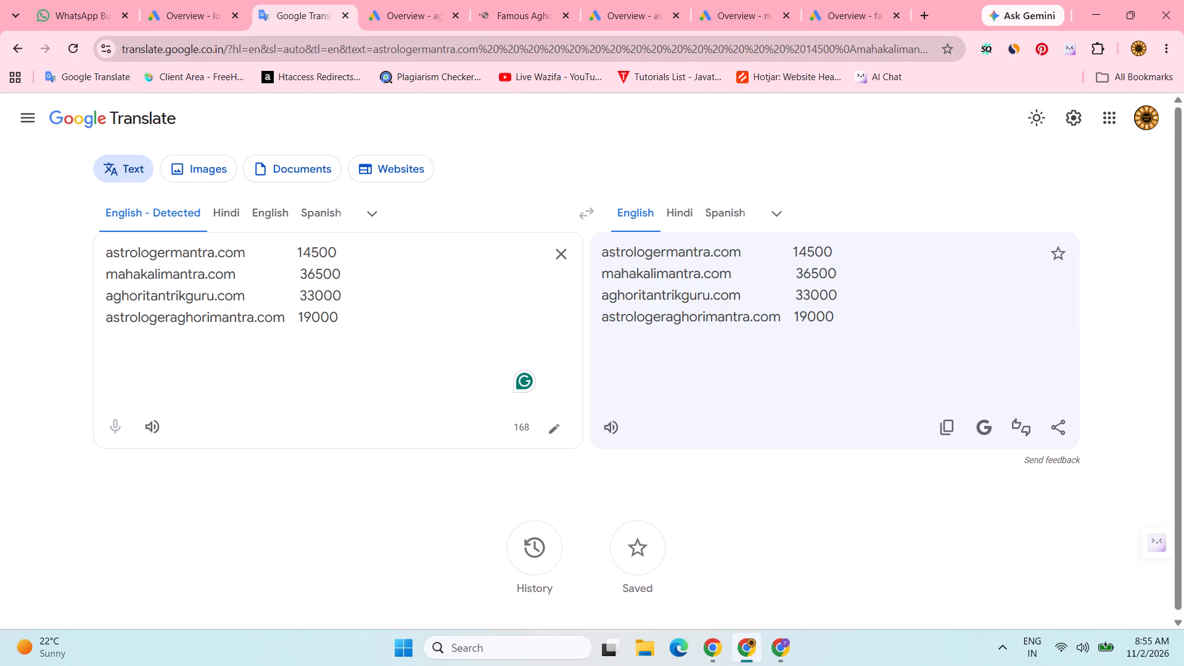
key("ctrl+v")
key("space")
key("space")
key("space")
key("space")
key("space")
key("space")
key("space")
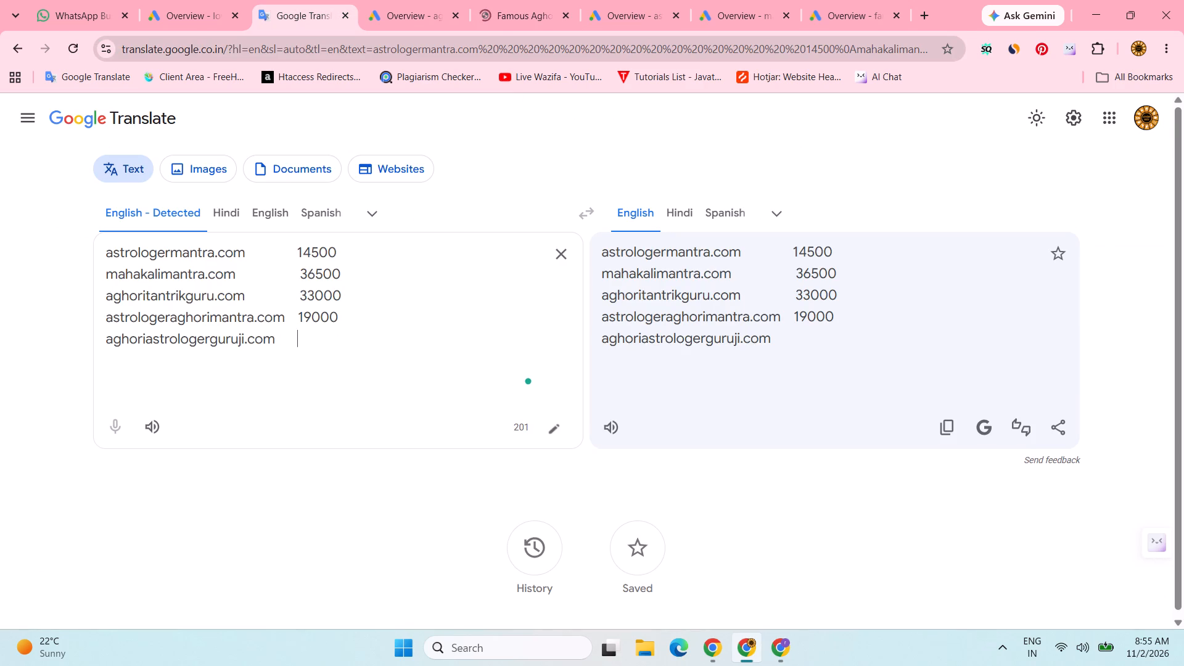
left_click(540, 2)
left_click(569, 14)
Check the October payments for aghoriastrologerguruji.com, enter 18000 on its line in the Google Translate notes and start a new line.
left_click(437, 0)
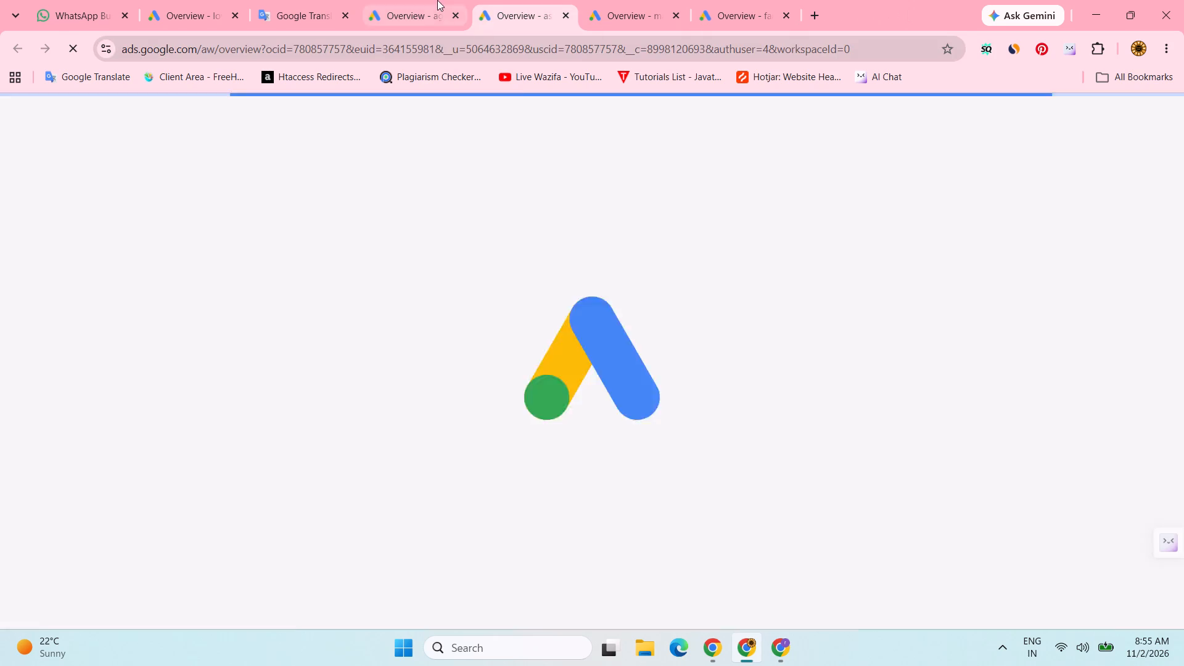
left_click(32, 414)
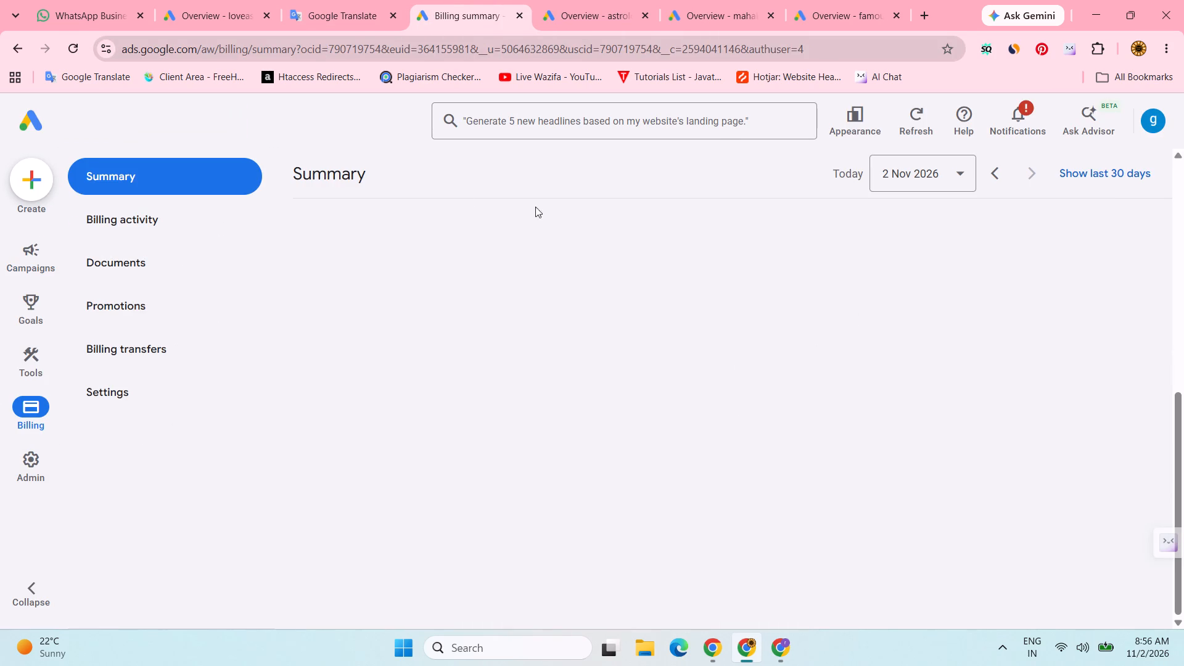
left_click_drag(293, 170, 395, 166)
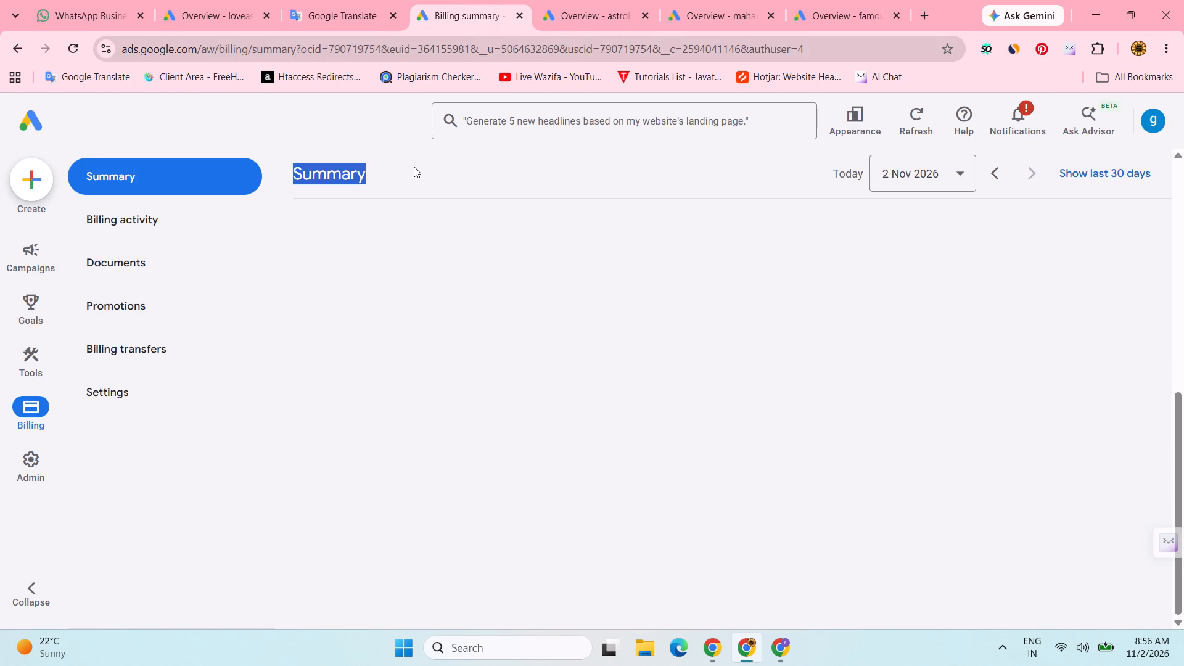
left_click(331, 229)
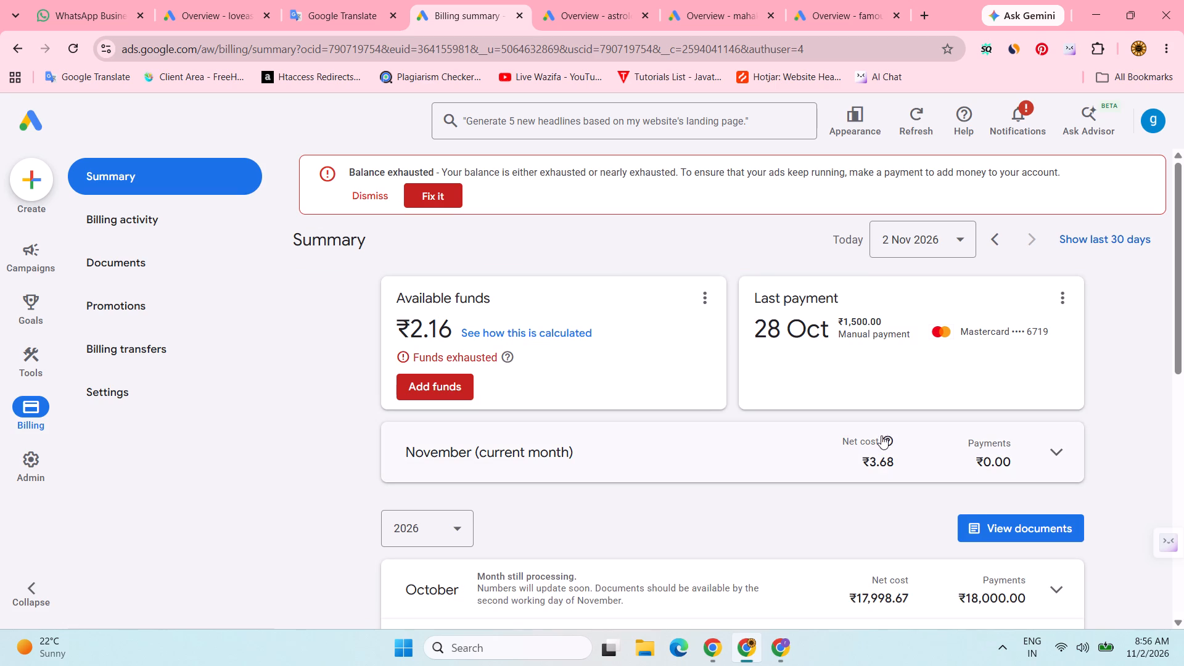
scroll(874, 407, "down", 2)
left_click(355, 0)
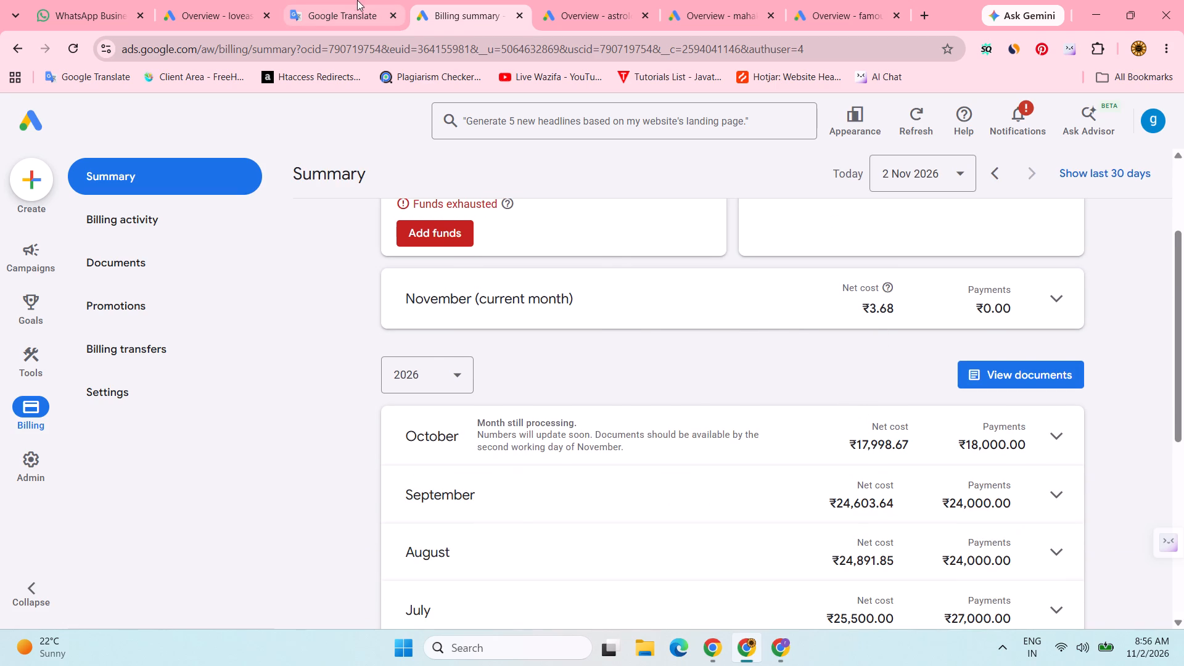
type("18000")
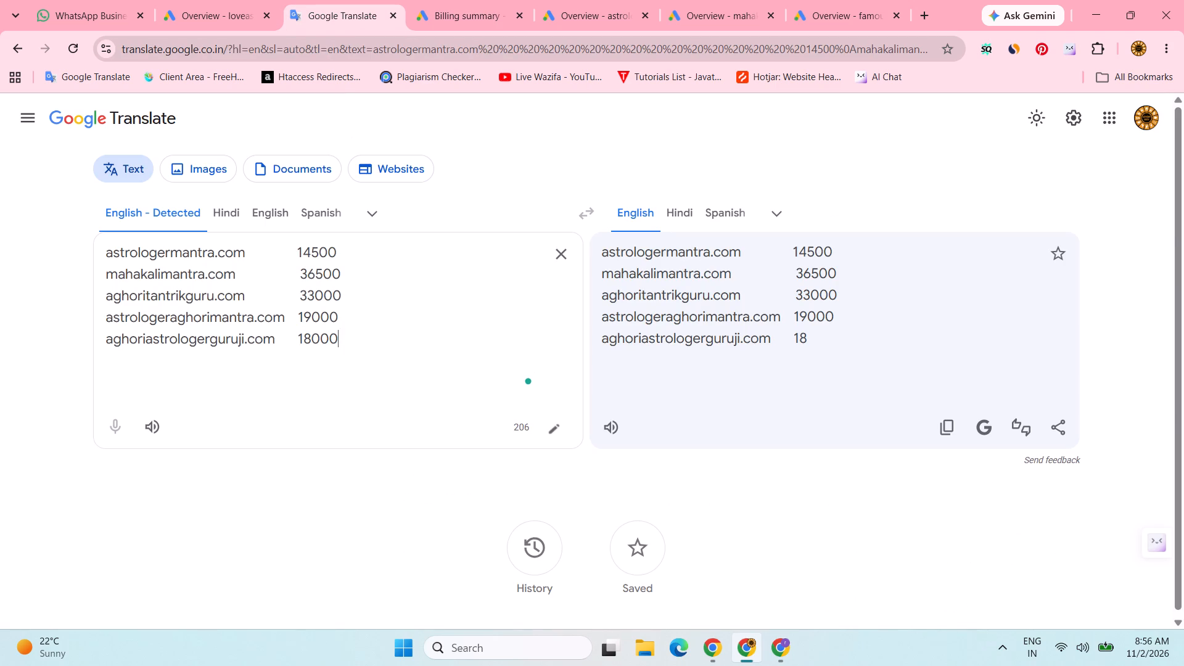
key("Return")
Close the aghoriastrologerguruji.com billing summary.
left_click(483, 0)
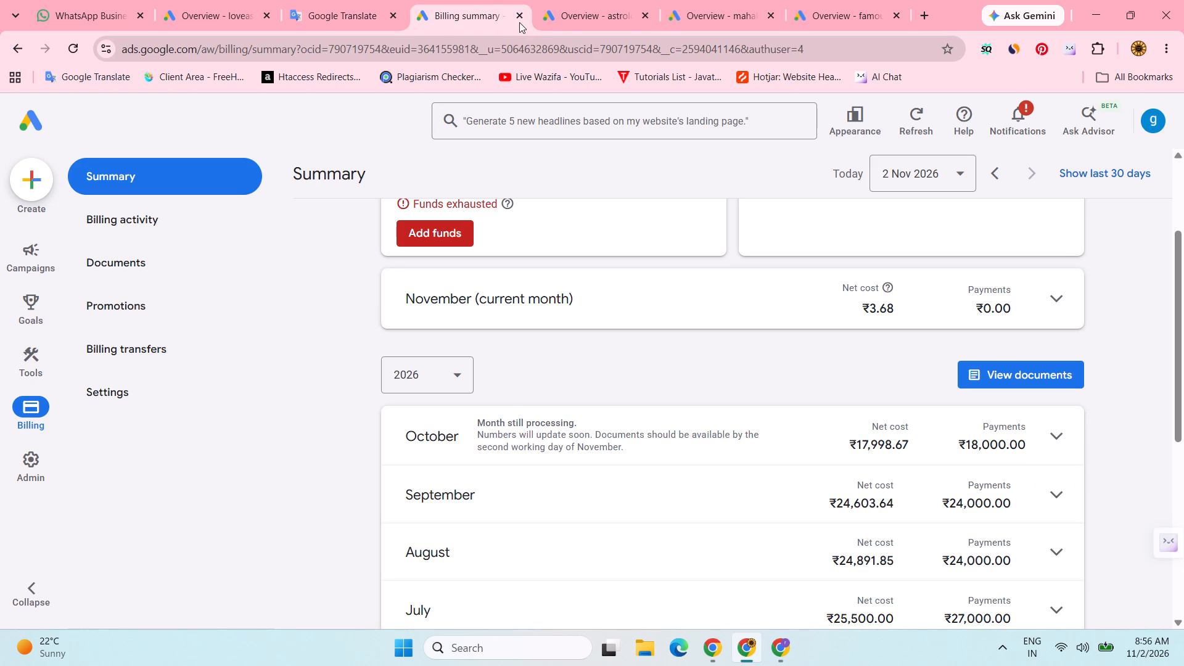
left_click(519, 18)
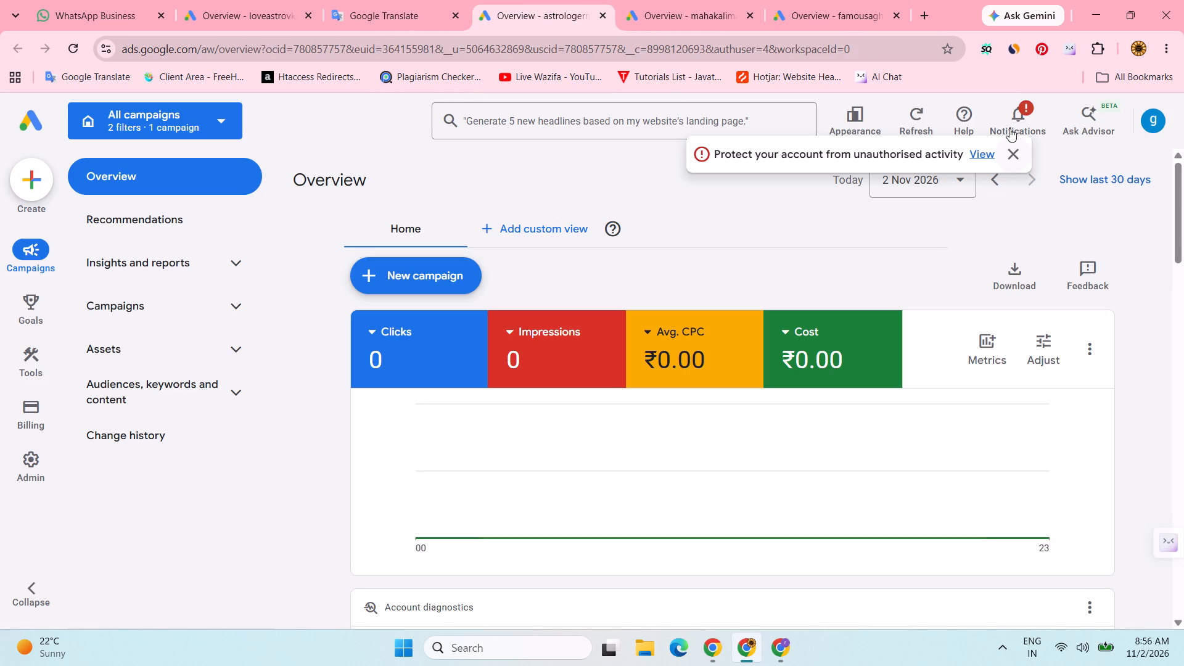
Dismiss the account's notifications about protecting against unauthorised activity and uploading customer lists.
left_click(1012, 126)
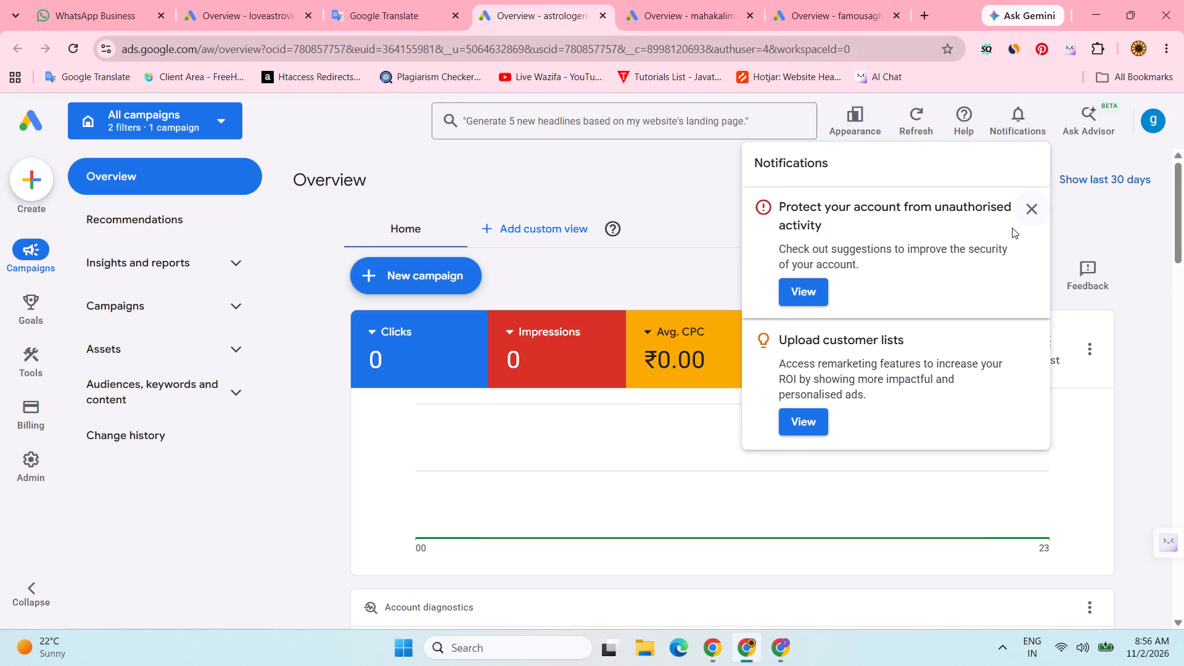
left_click(1017, 208)
left_click(1034, 211)
left_click(588, 170)
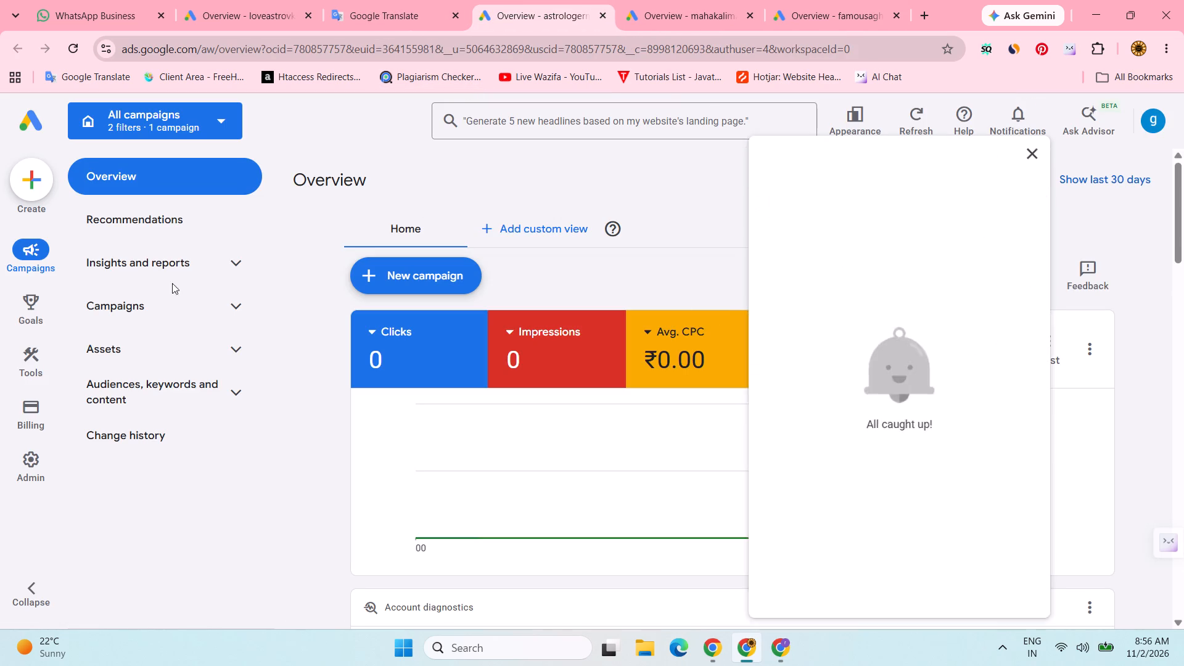
Open this account's billing summary and check its October payments against the Google Translate notes.
left_click(22, 414)
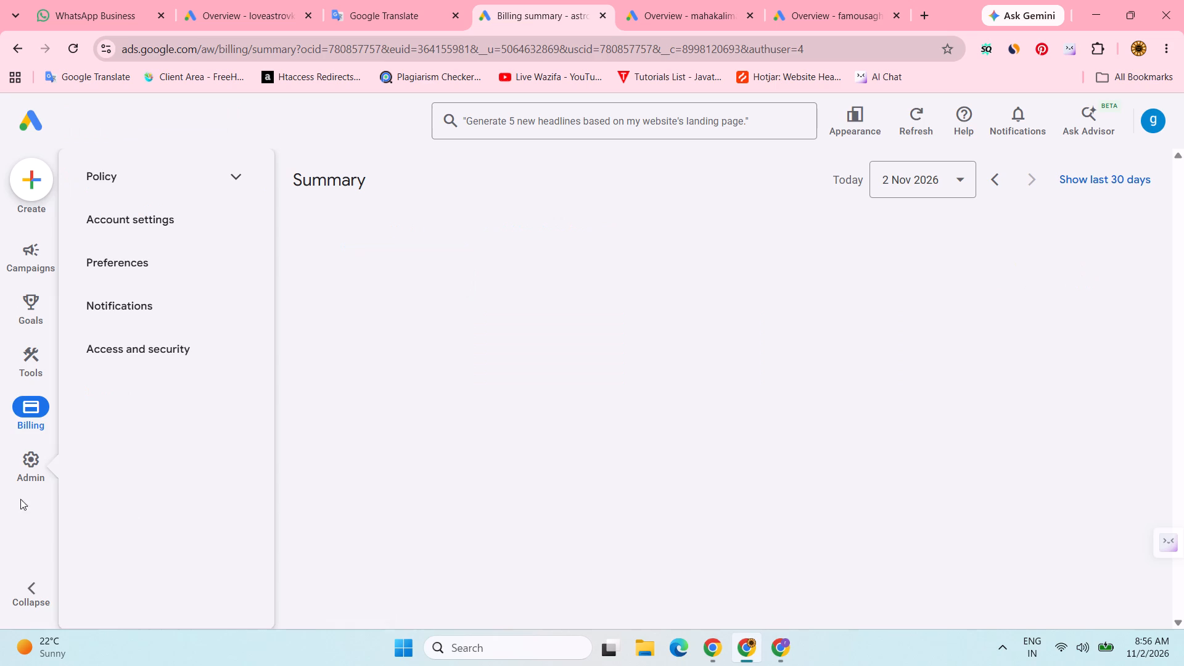
left_click(386, 0)
left_click(530, 0)
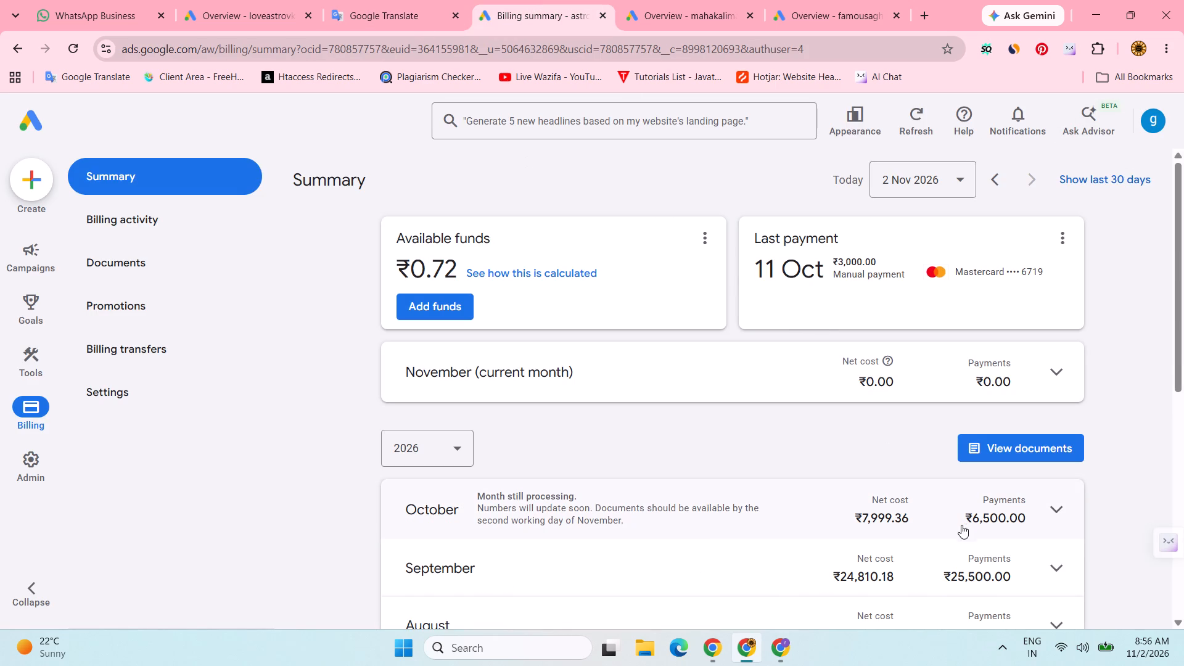
left_click(395, 0)
left_click(516, 0)
Return to the account overview, open the website from its search ad and copy the domain astrologermantra.com.
left_click(36, 111)
scroll(437, 429, "down", 8)
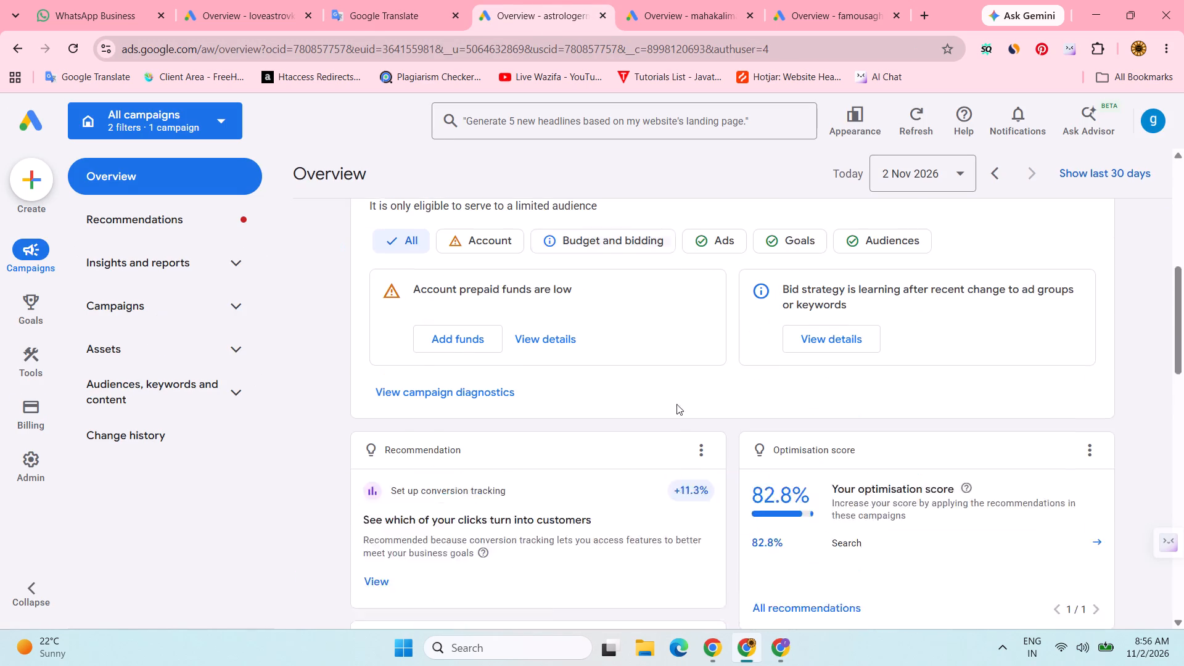
scroll(683, 405, "down", 1)
left_click(836, 503)
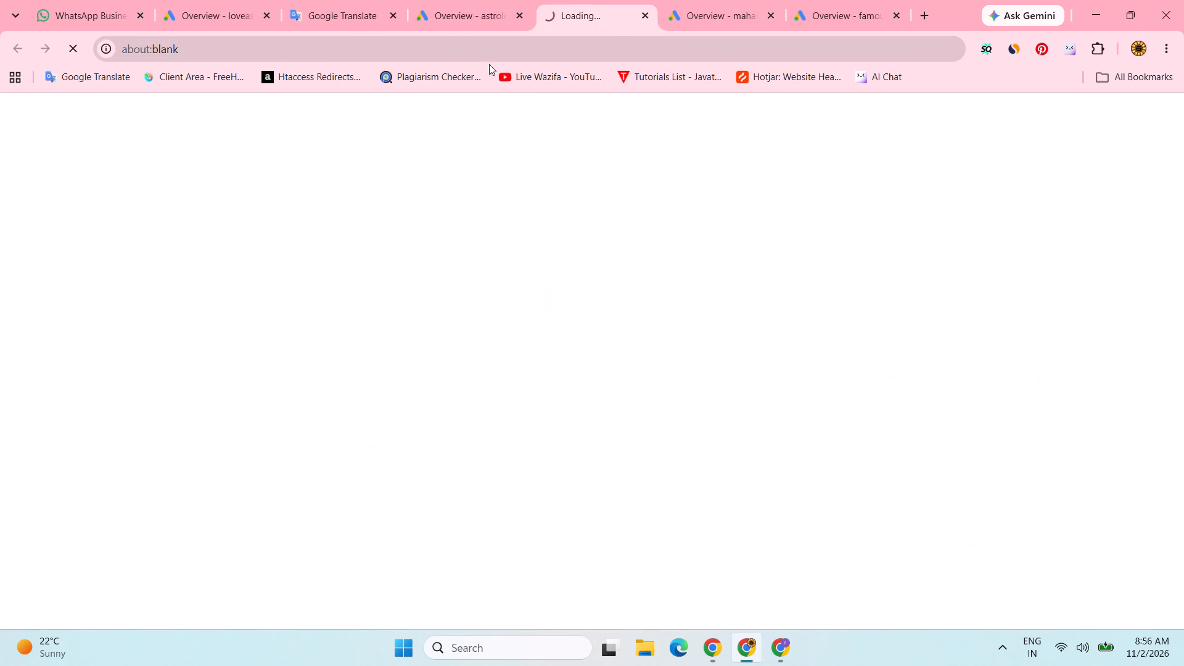
triple_click(164, 47)
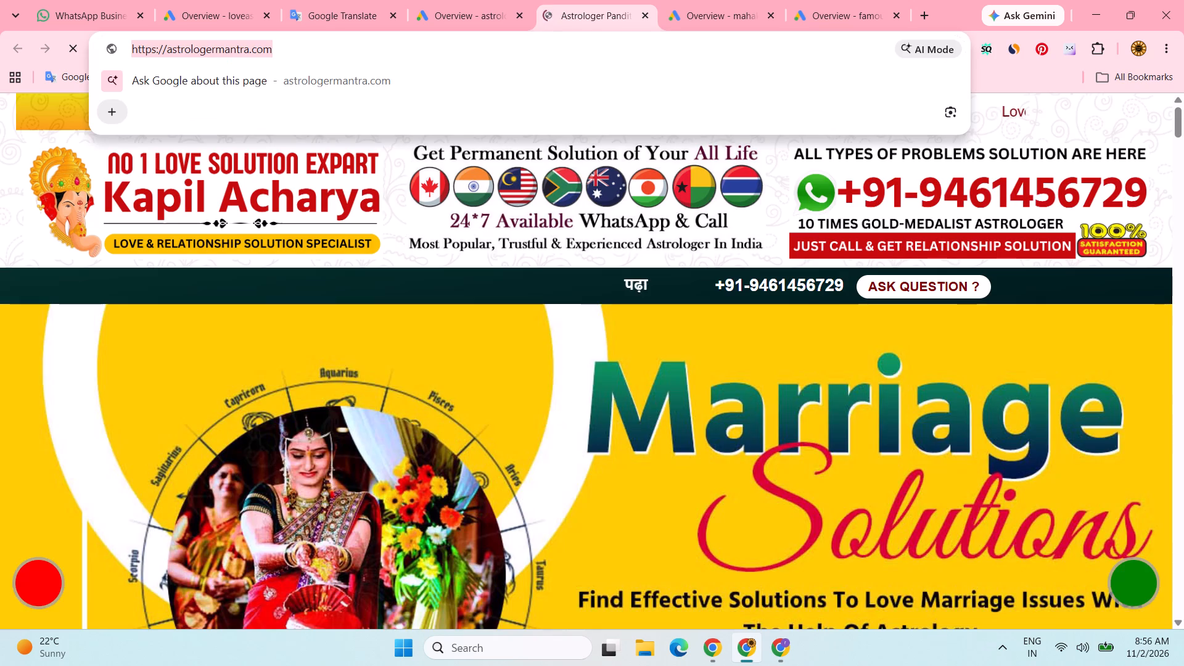
left_click(167, 46)
left_click(289, 50, "shift")
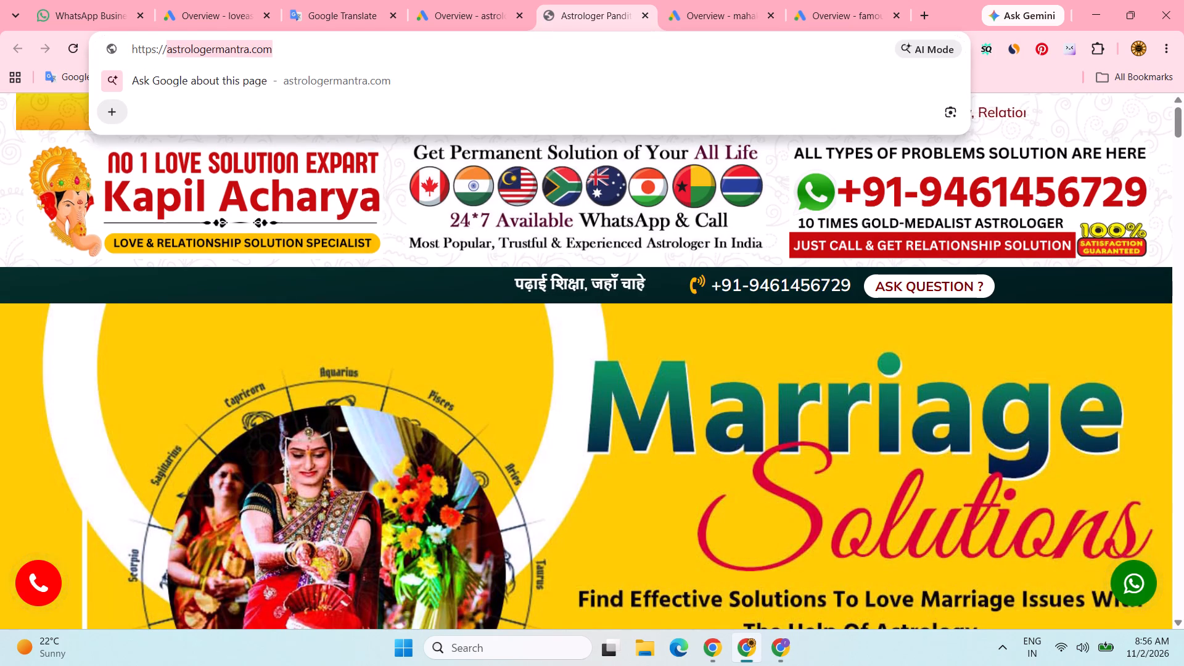
key("ctrl+c")
Append a plus sign after 14500 on the astrologermantra.com line of the Google Translate notes and close the website.
left_click(340, 0)
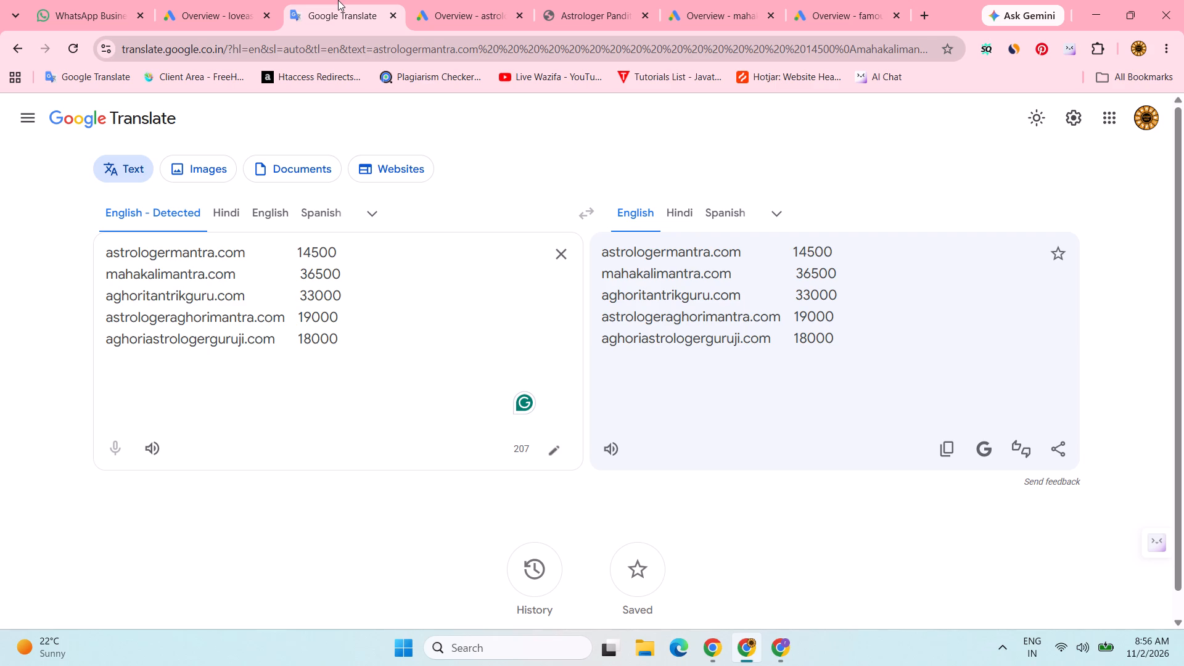
left_click(346, 249)
key("plus")
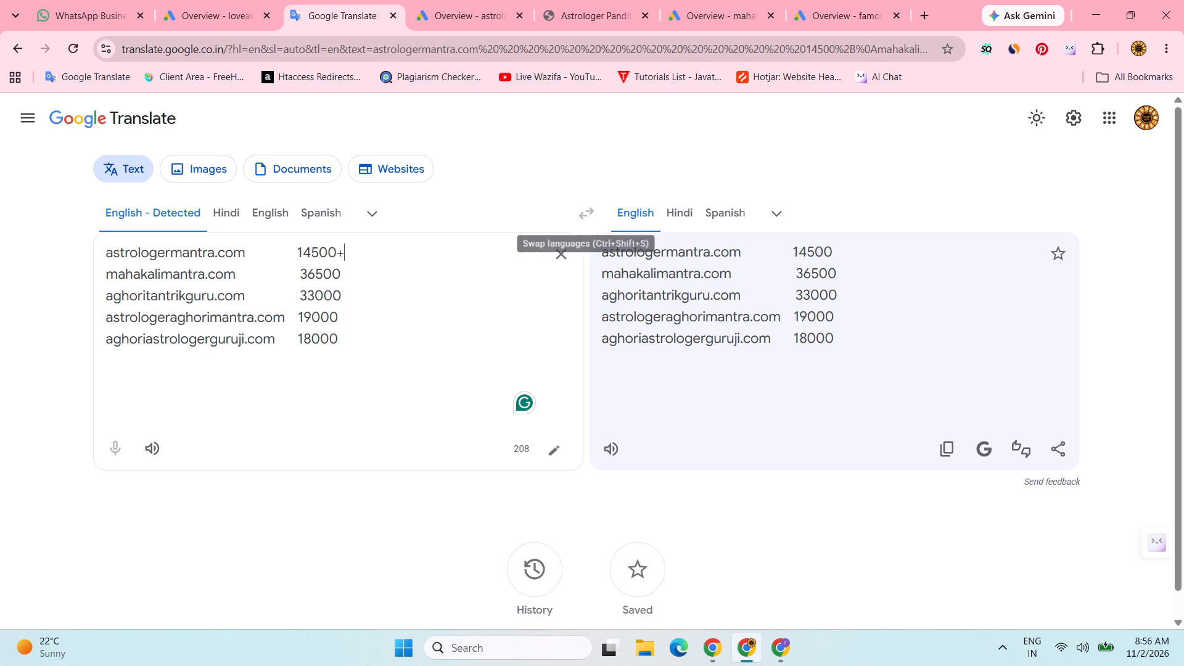
left_click(629, 0)
left_click(646, 15)
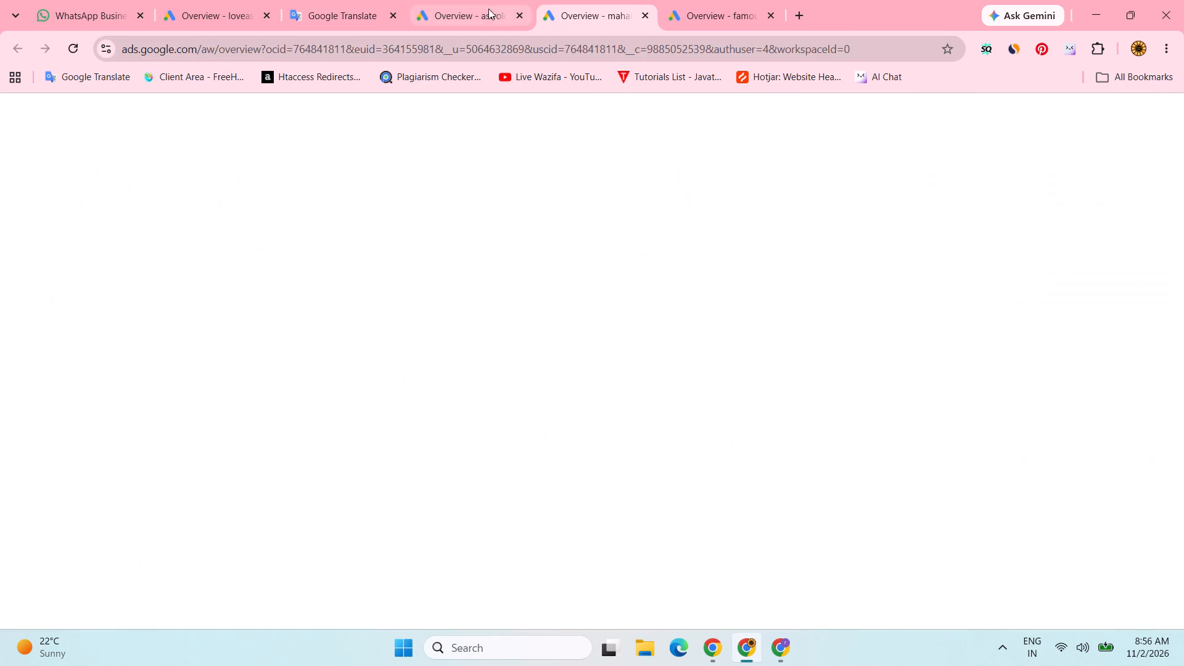
Recheck this account's October payments in billing and add 6500 after the plus sign on the astrologermantra.com line.
left_click(482, 2)
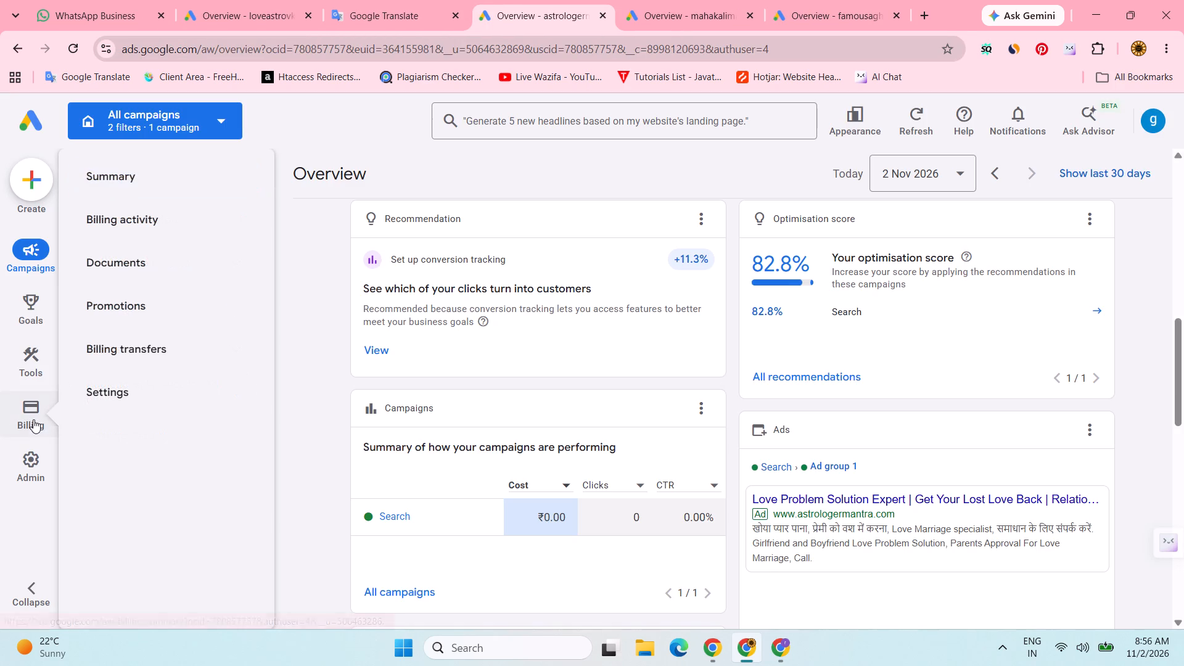
left_click(33, 419)
left_click(358, 0)
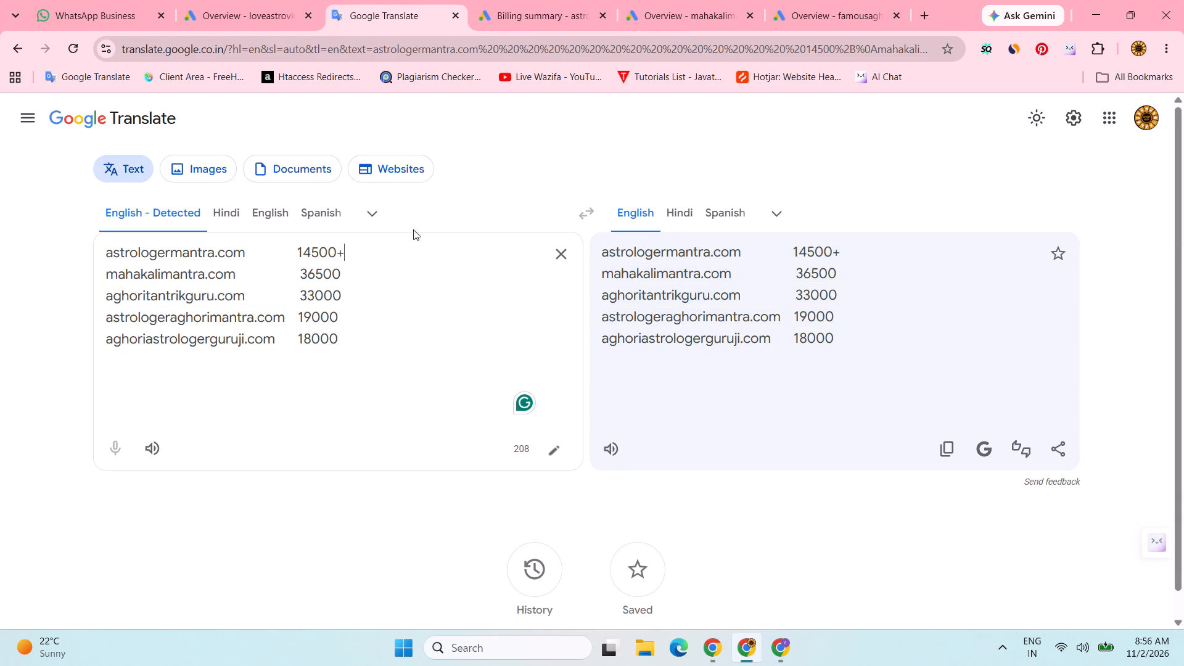
left_click(546, 0)
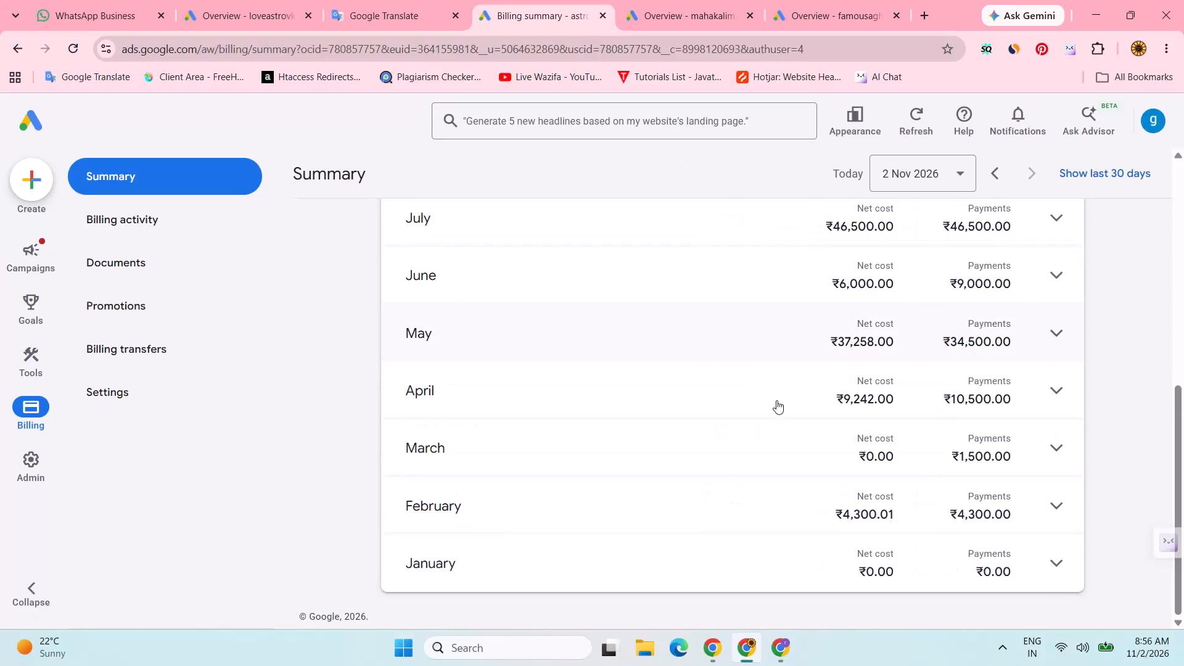
scroll(1124, 334, "up", 5)
left_click(374, 0)
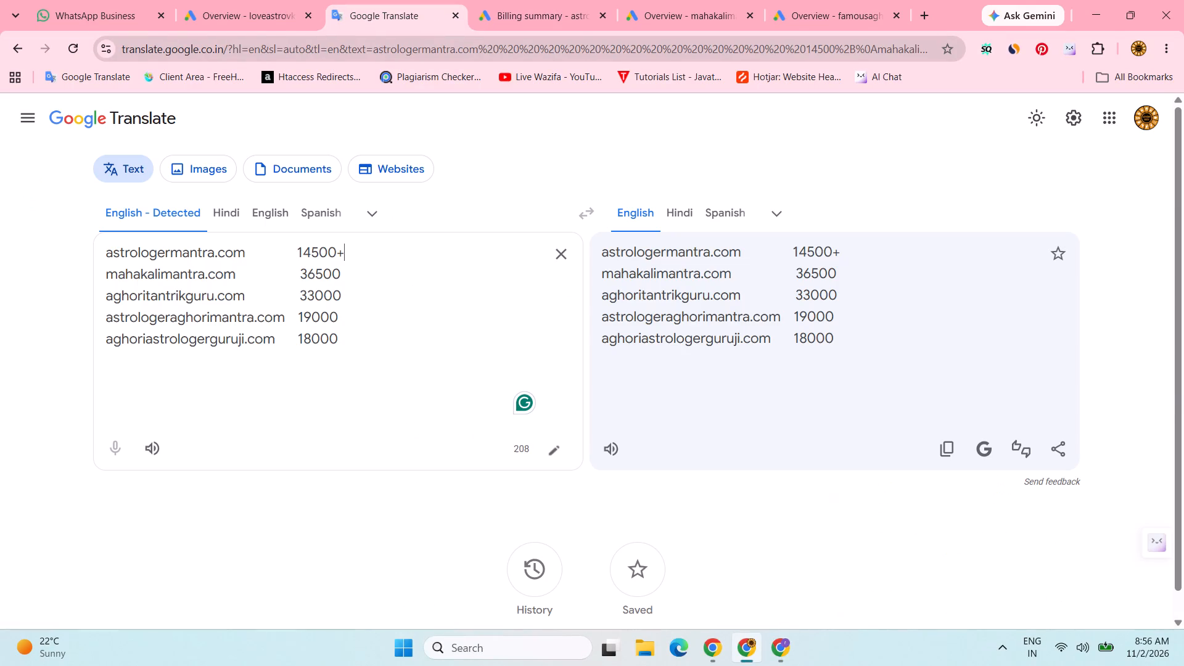
type("6500")
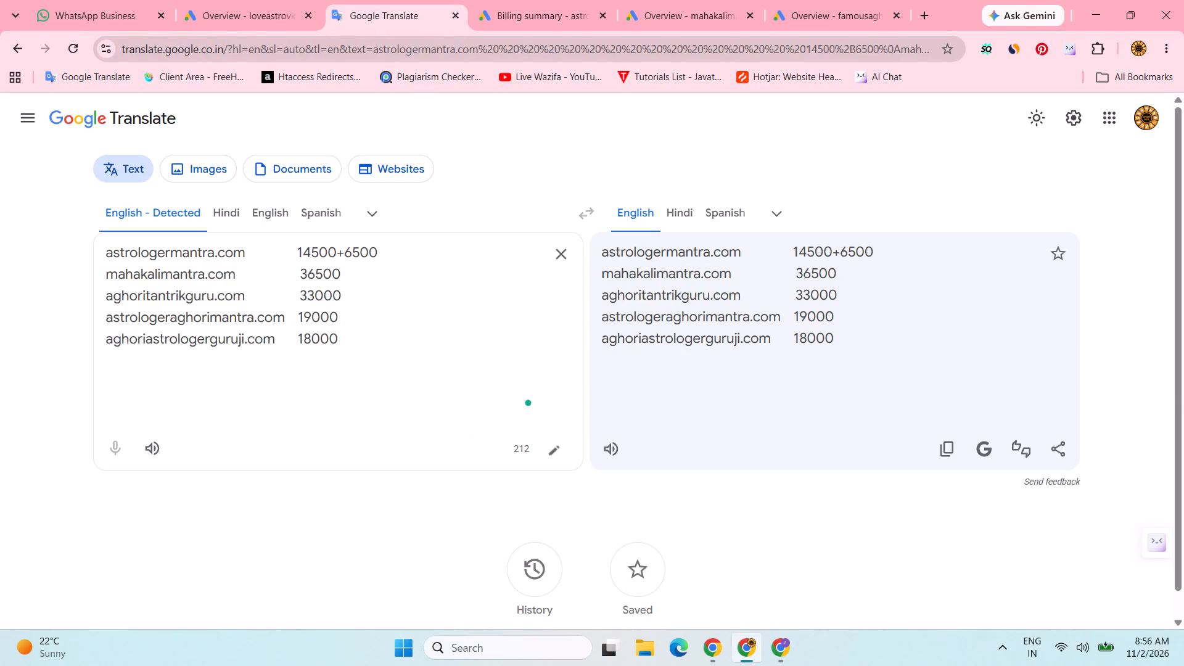
Close the second astrologermantra.com account's billing summary.
left_click(532, 0)
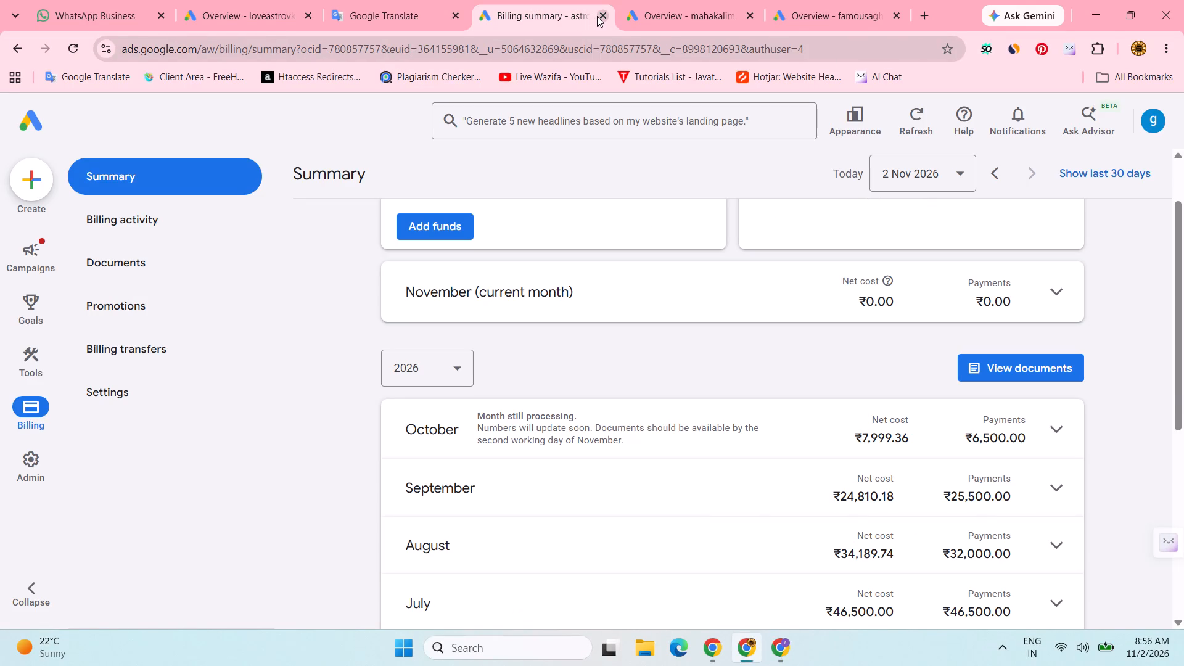
left_click(602, 16)
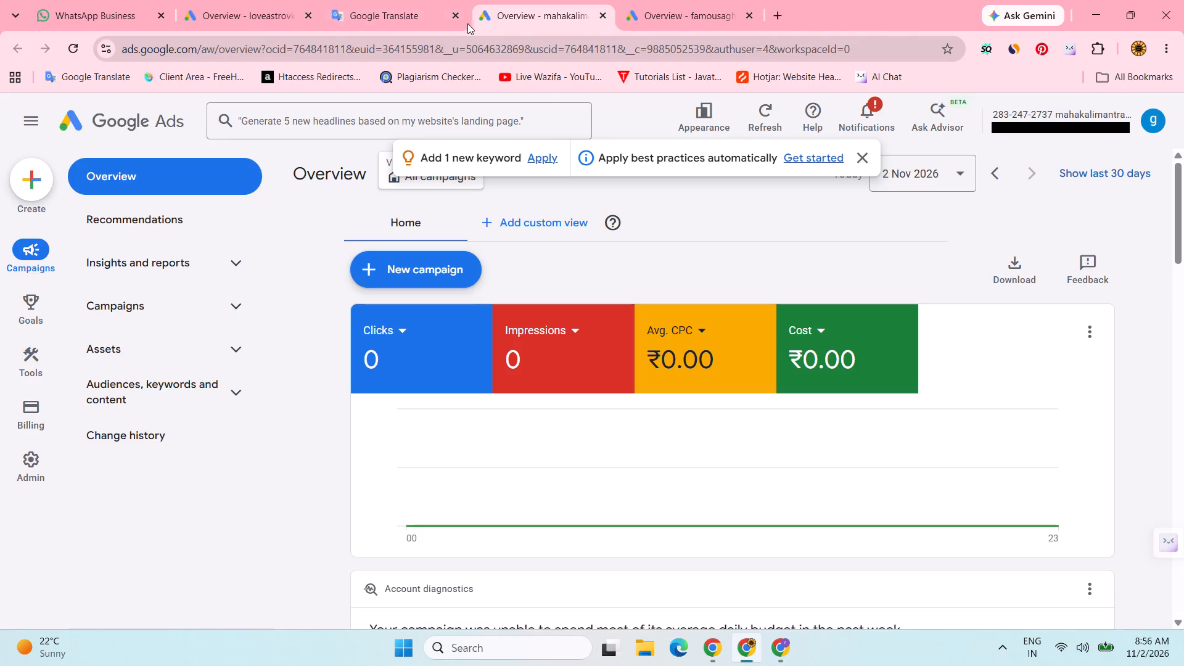
Dismiss the pending notifications of the mahakalimantra.com account.
left_click(873, 103)
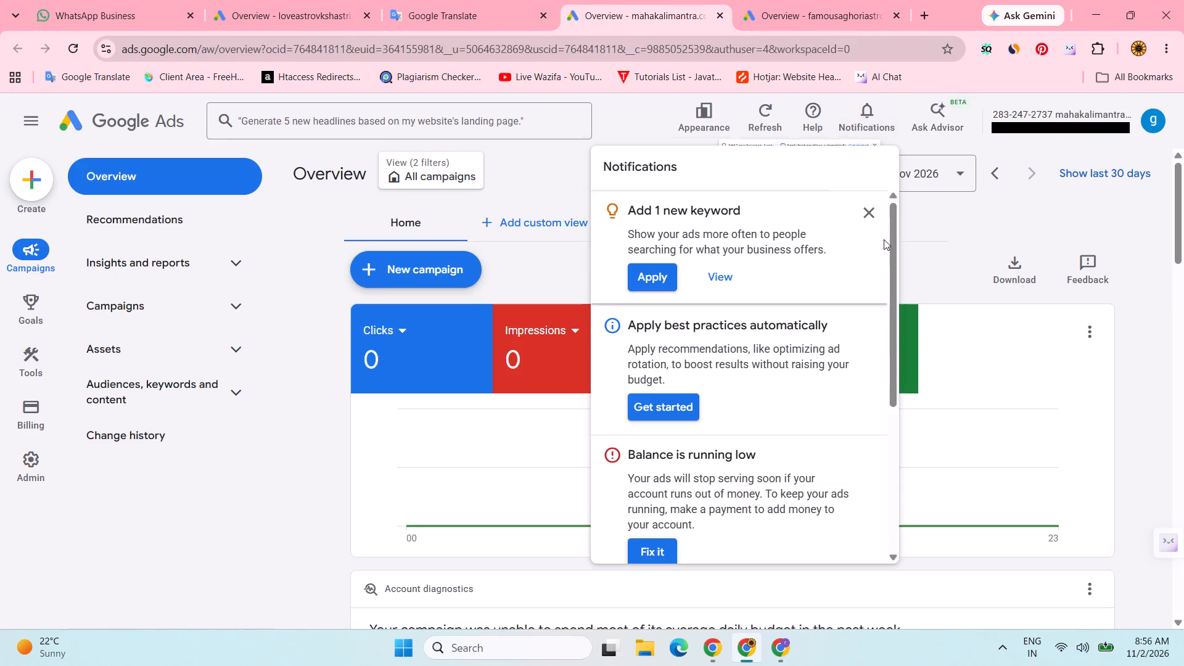
left_click(866, 207)
left_click(868, 205)
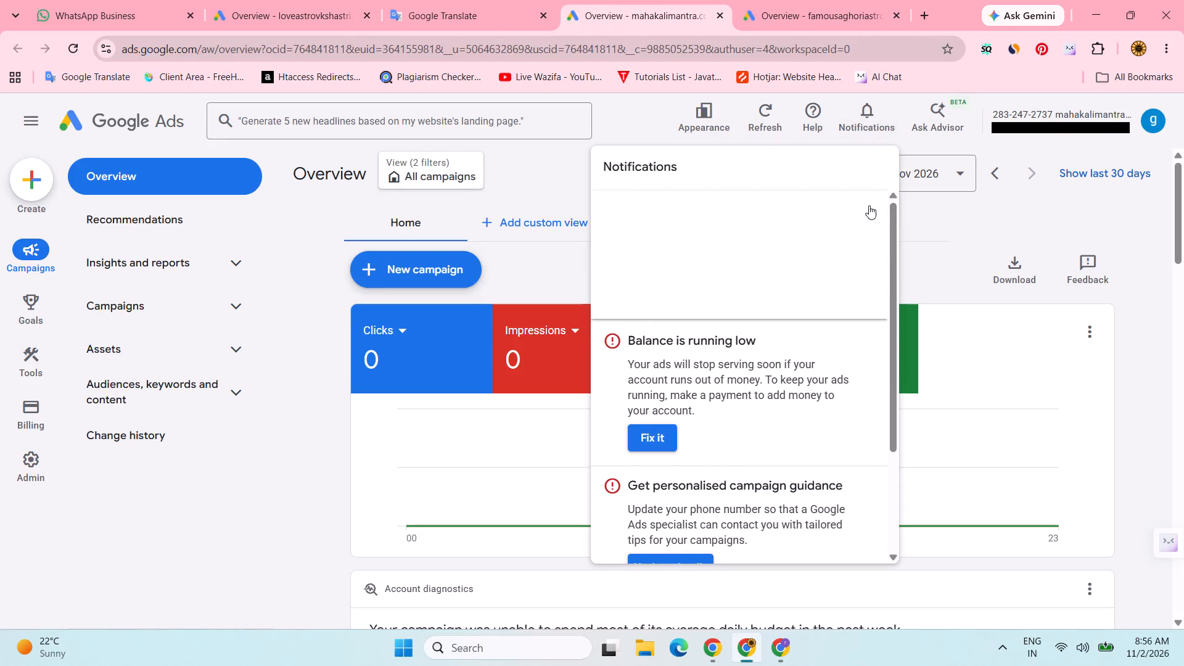
left_click(869, 205)
double_click(869, 205)
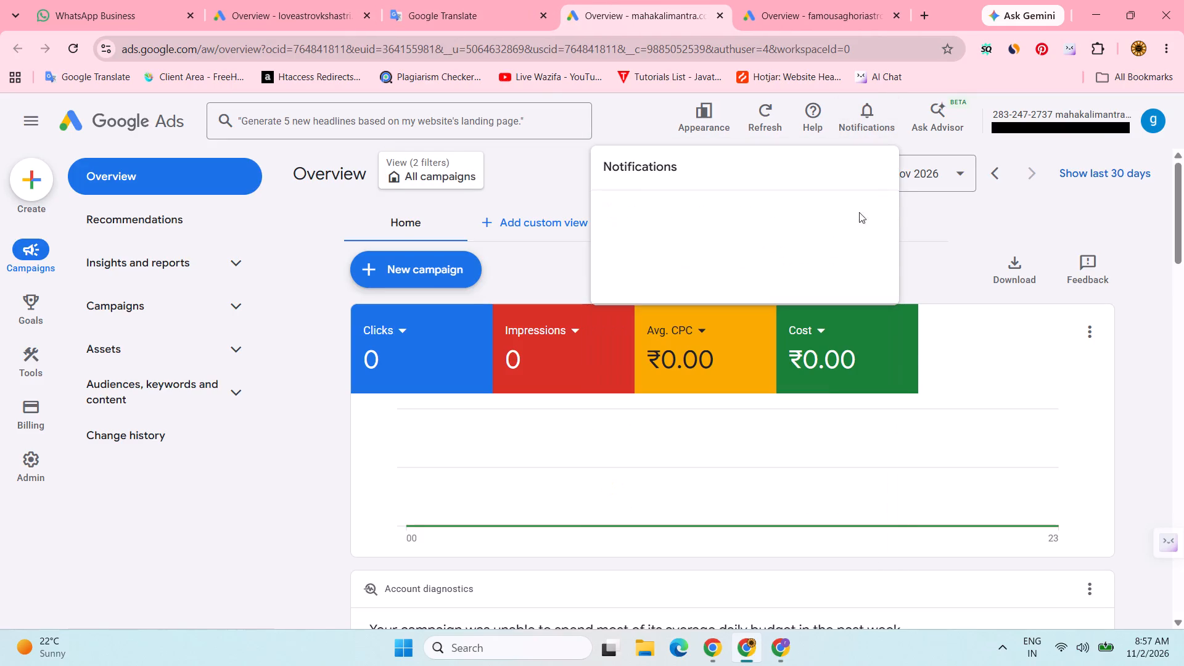
left_click(525, 268)
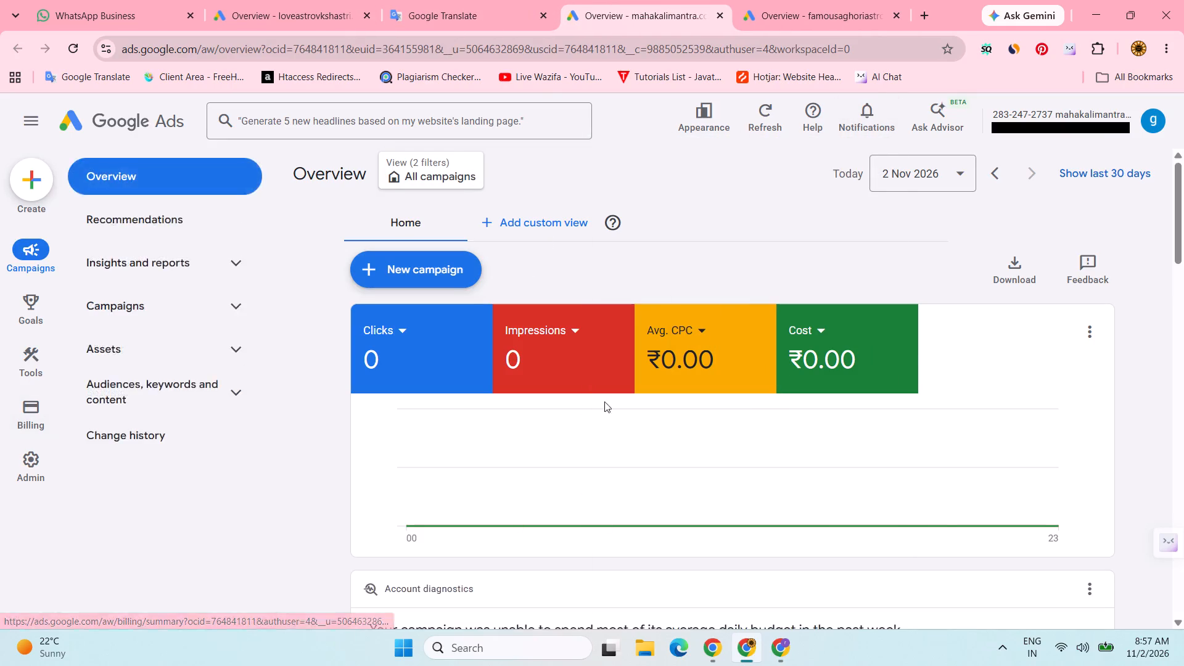
Check which website this account's search ad promotes and which account is selected in the account list.
scroll(606, 401, "down", 6)
scroll(662, 390, "down", 7)
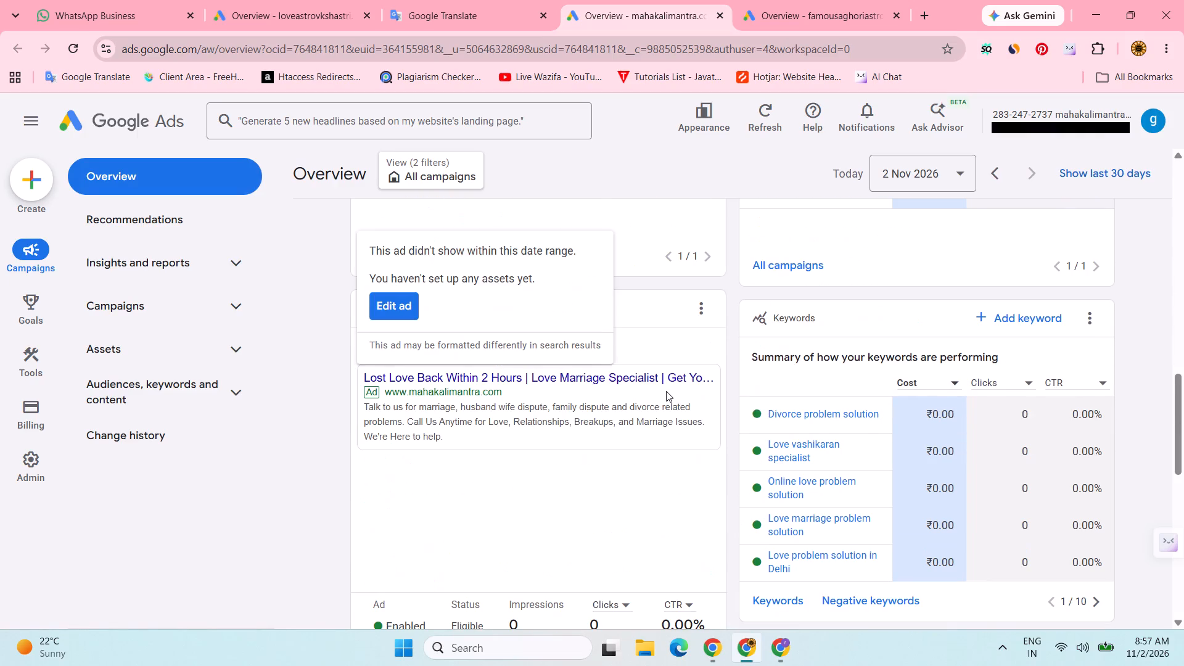
left_click(1157, 117)
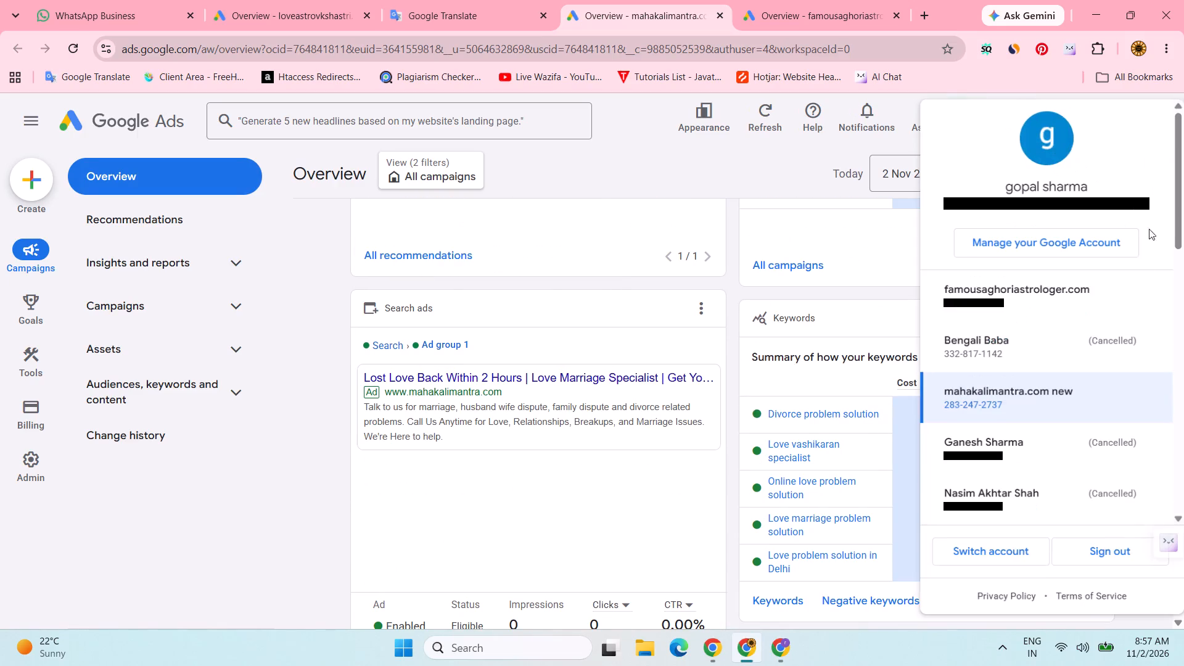
left_click(612, 181)
Check this account's October payments in billing and append +6500 after 36500 on the mahakalimantra.com line of the Google Translate notes.
left_click(30, 411)
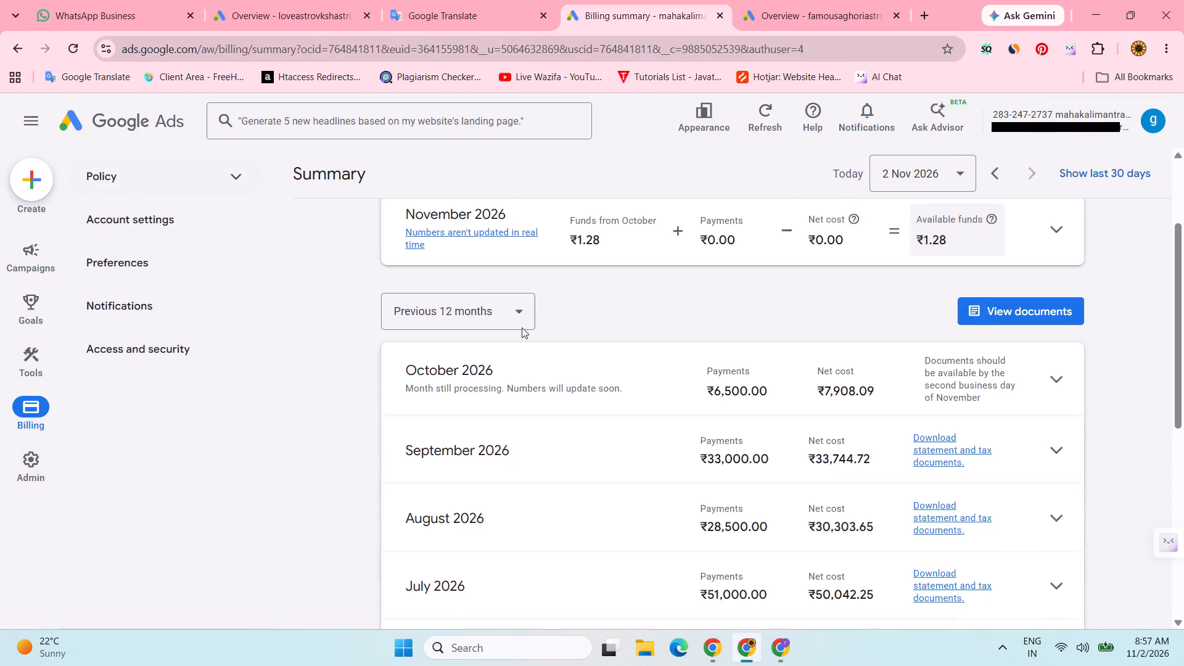
scroll(638, 318, "up", 3)
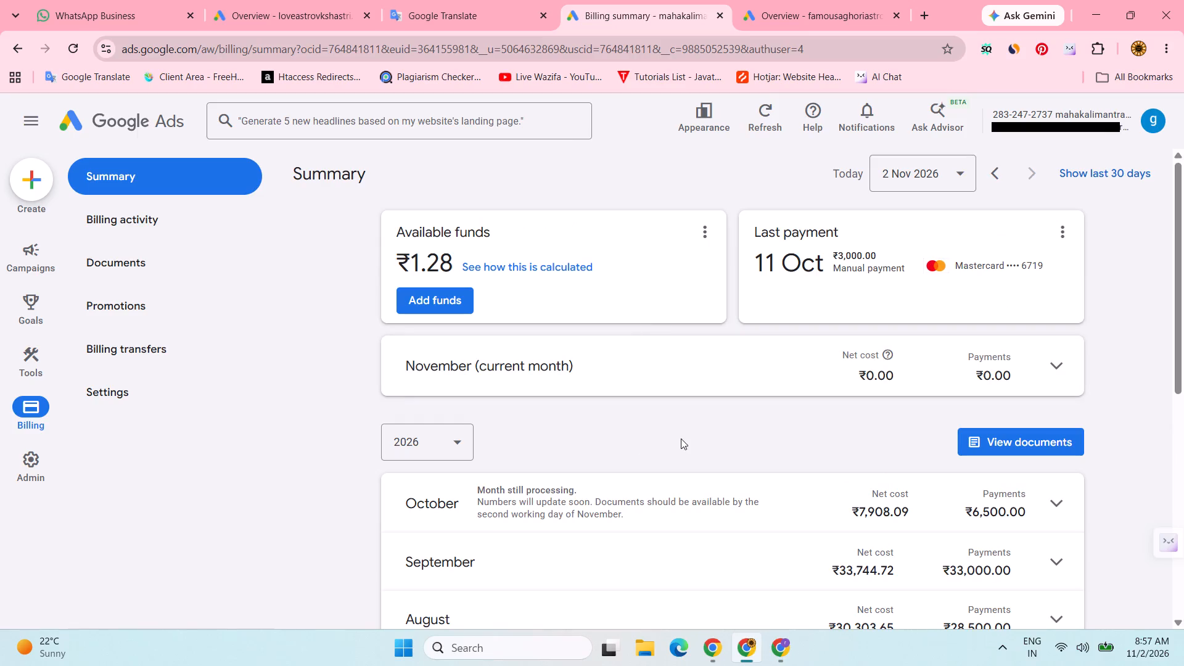
left_click(467, 0)
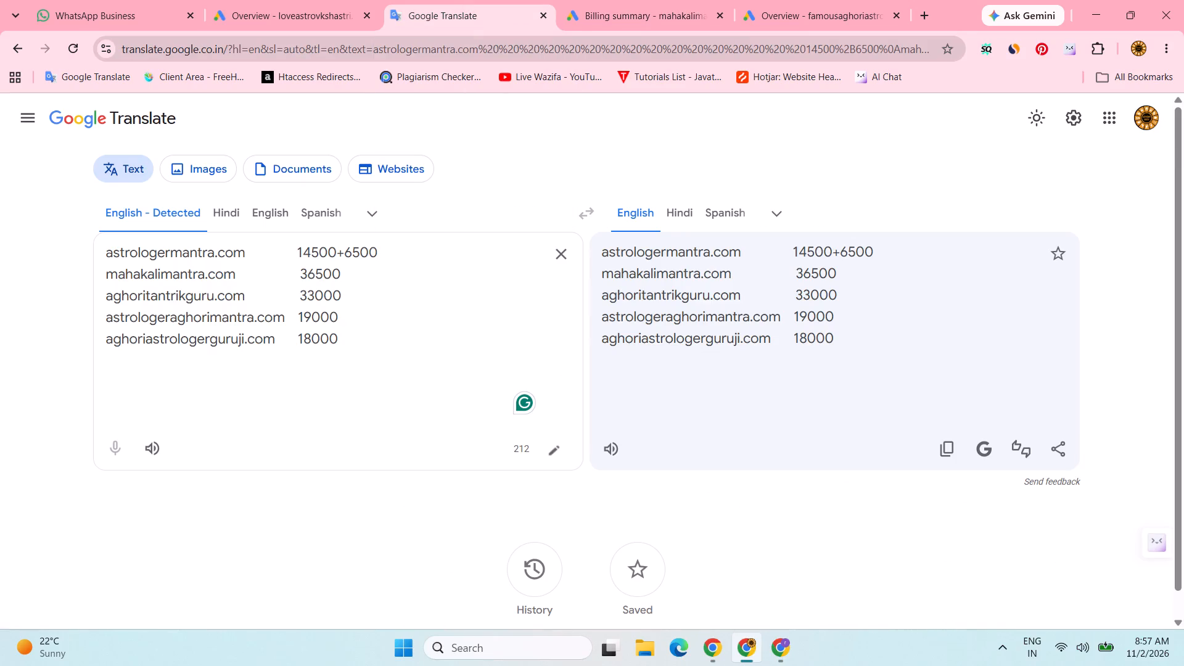
left_click(340, 277)
type("+6500")
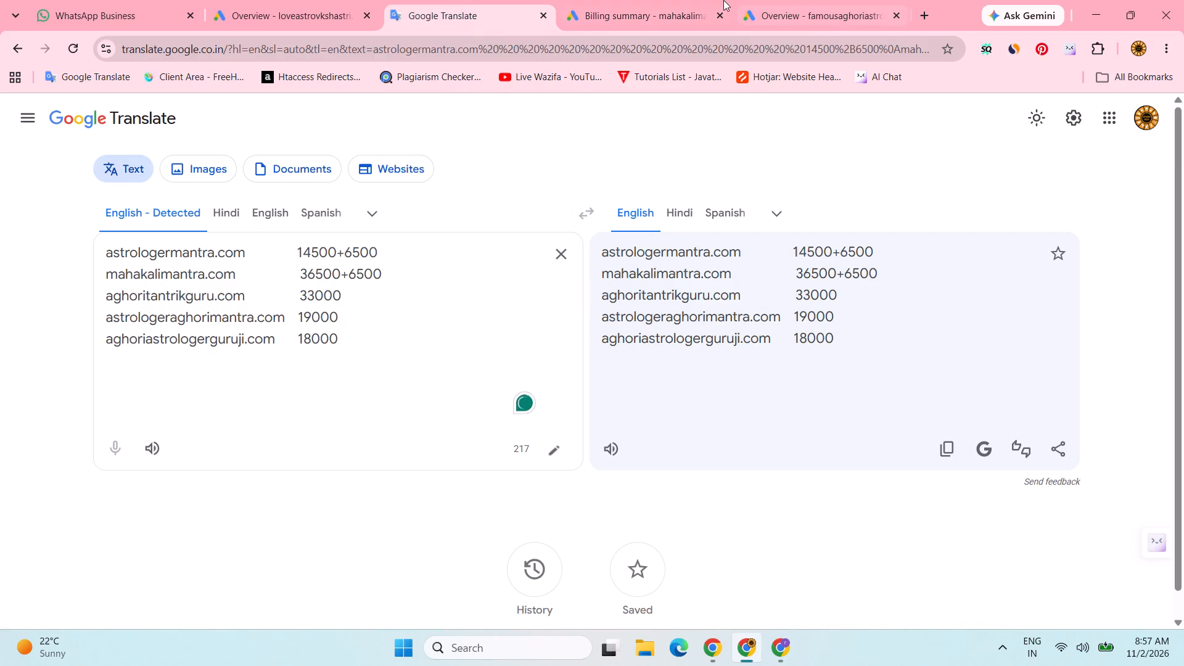
Return to the mahakalimantra.com account's overview and close the account.
left_click(723, 0)
left_click(118, 115)
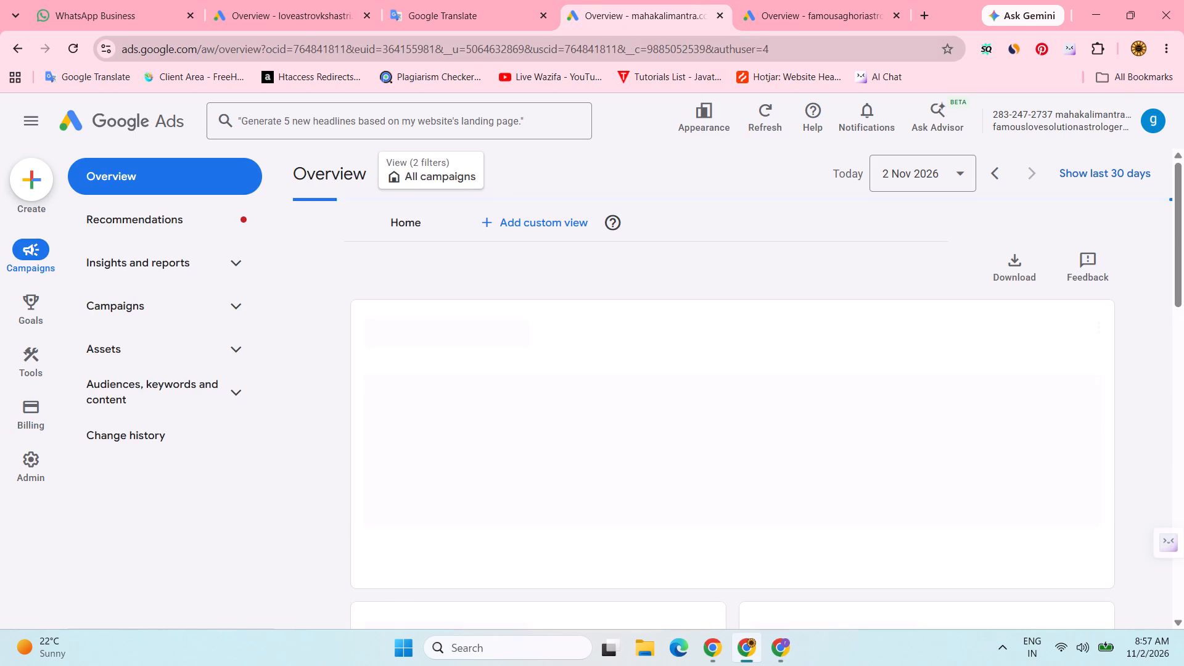
left_click(720, 21)
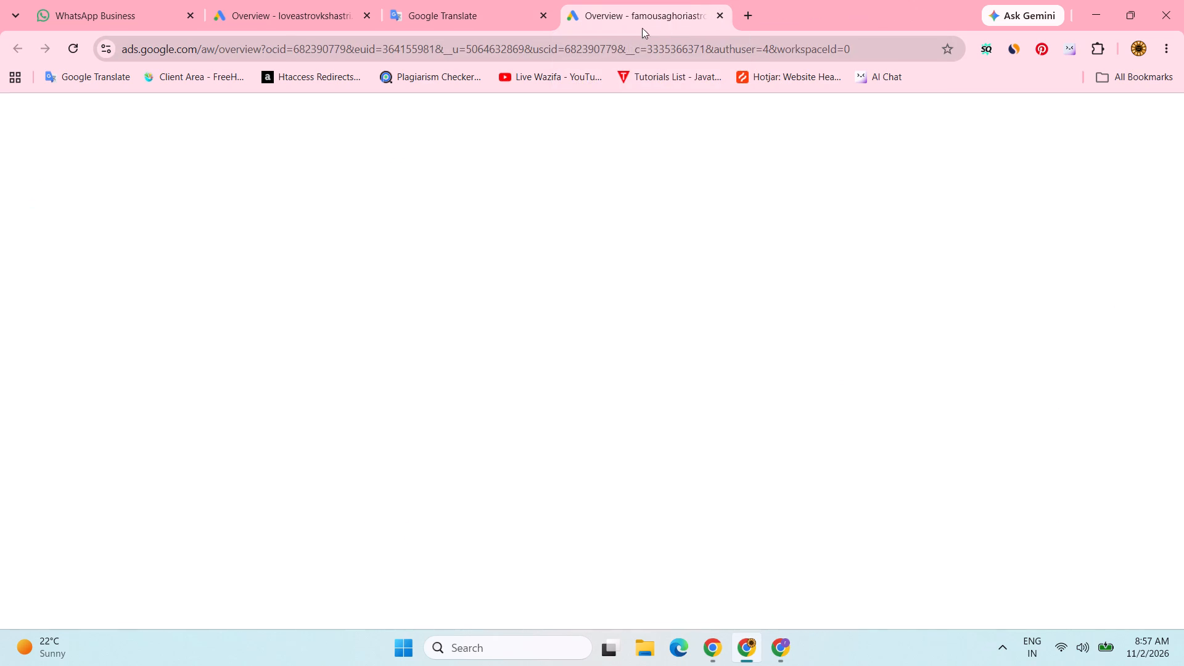
Dismiss the pending notifications of the famousaghoriastrologer.com account.
left_click(505, 0)
left_click(697, 0)
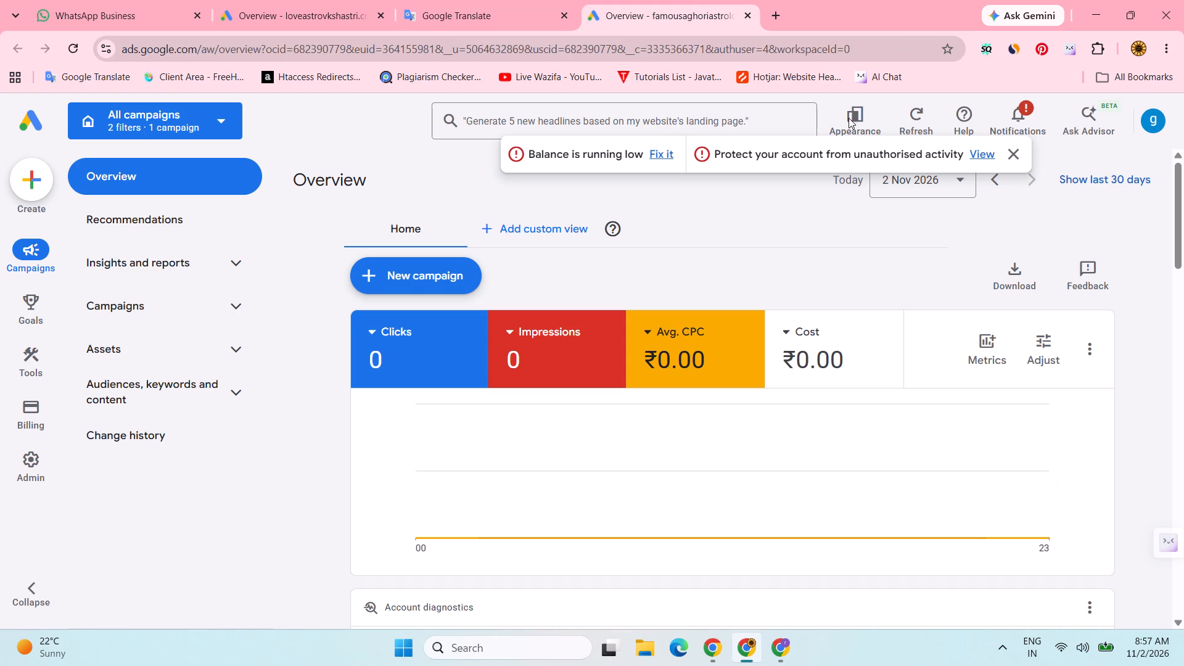
left_click(1019, 117)
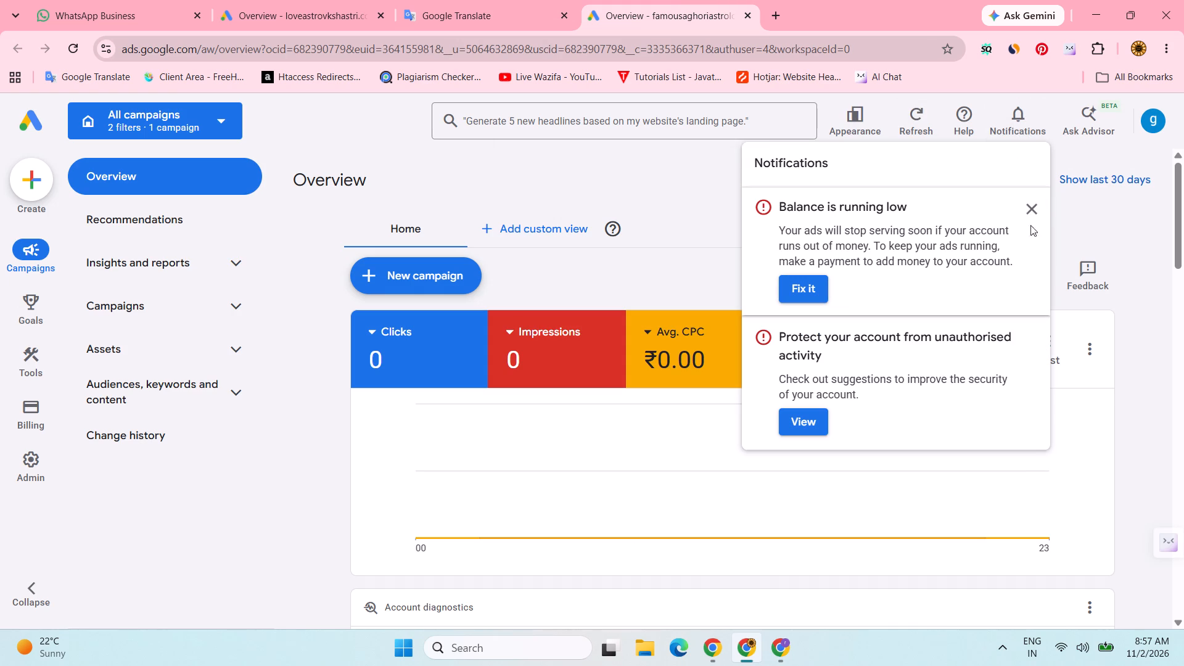
left_click(1032, 207)
left_click(1032, 213)
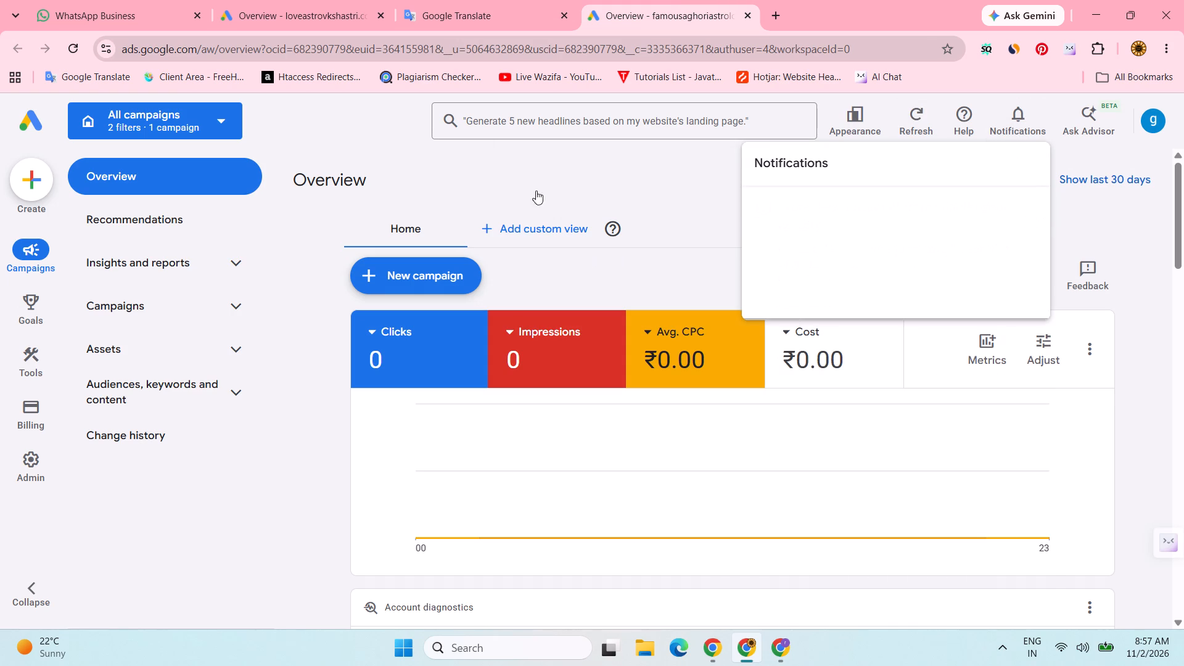
left_click(527, 176)
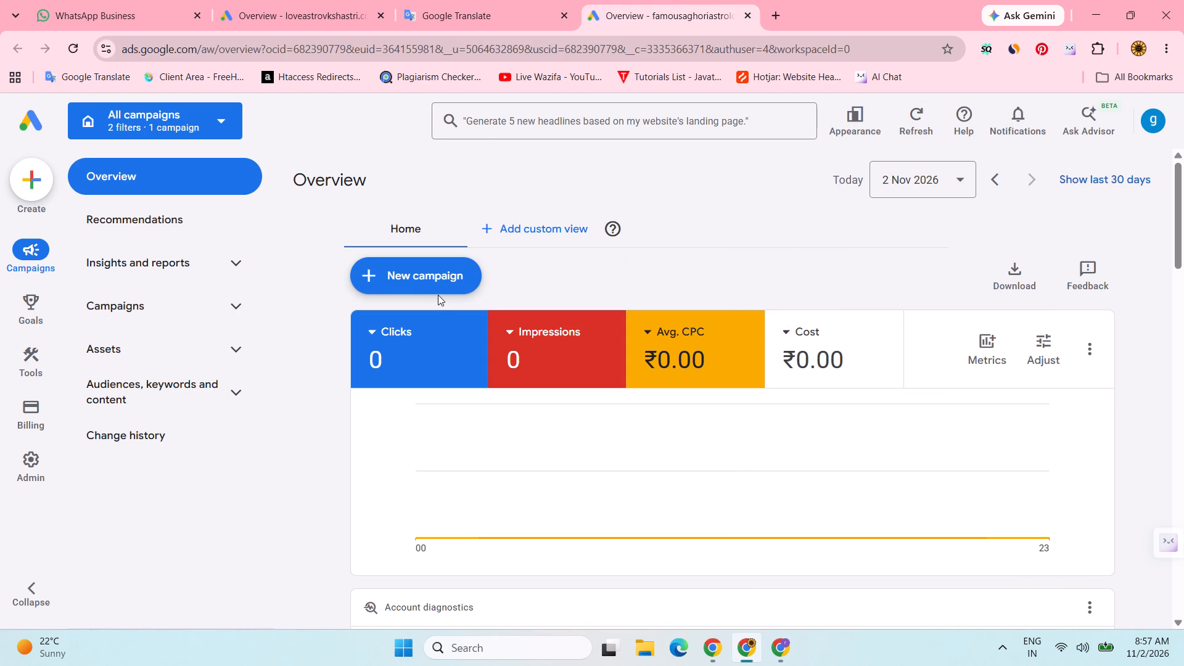
Check this account's October payments in billing and start a new line below aghoriastrologerguruji.com in the Google Translate notes.
left_click(29, 417)
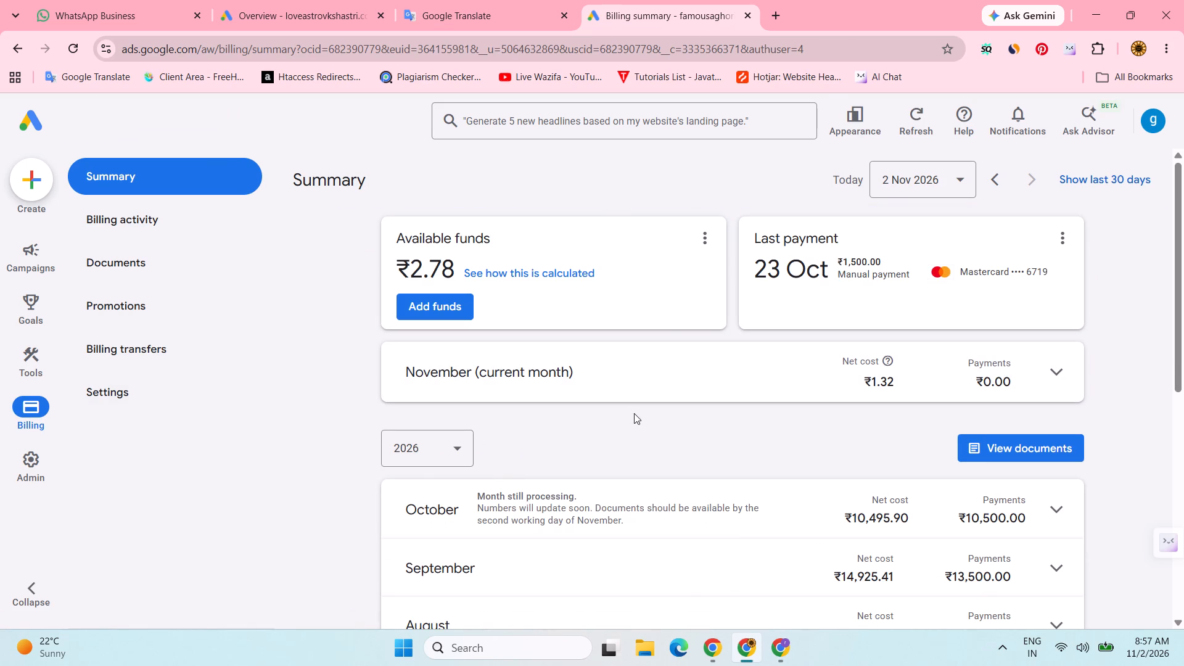
left_click(467, 0)
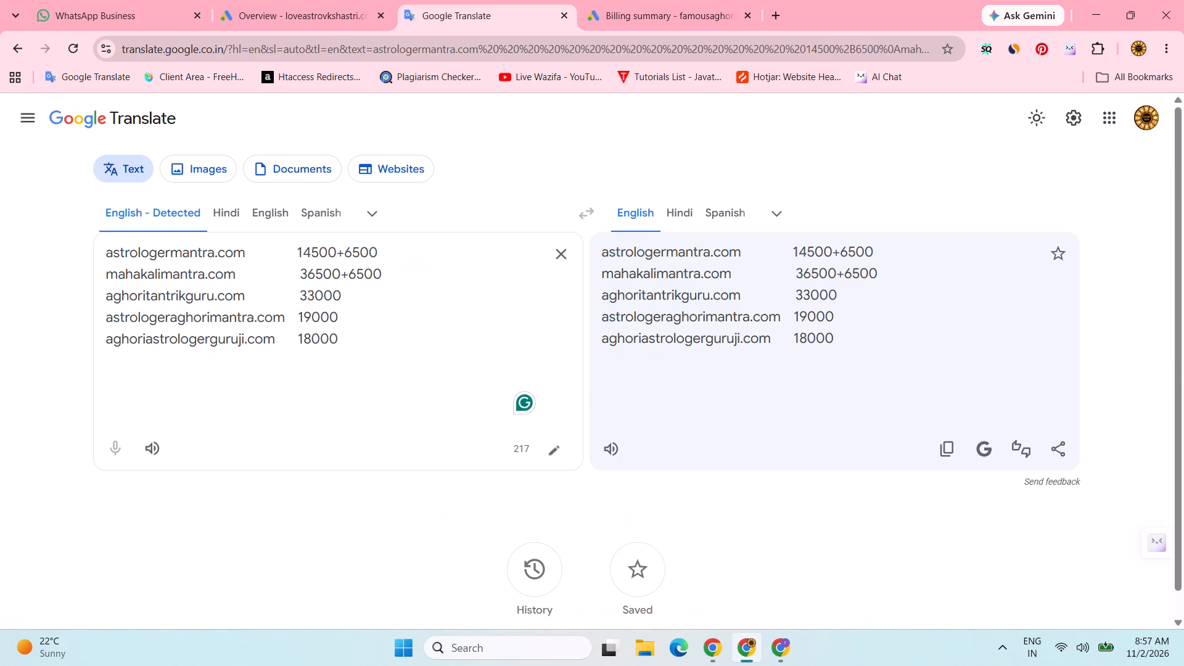
left_click(368, 340)
key("Return")
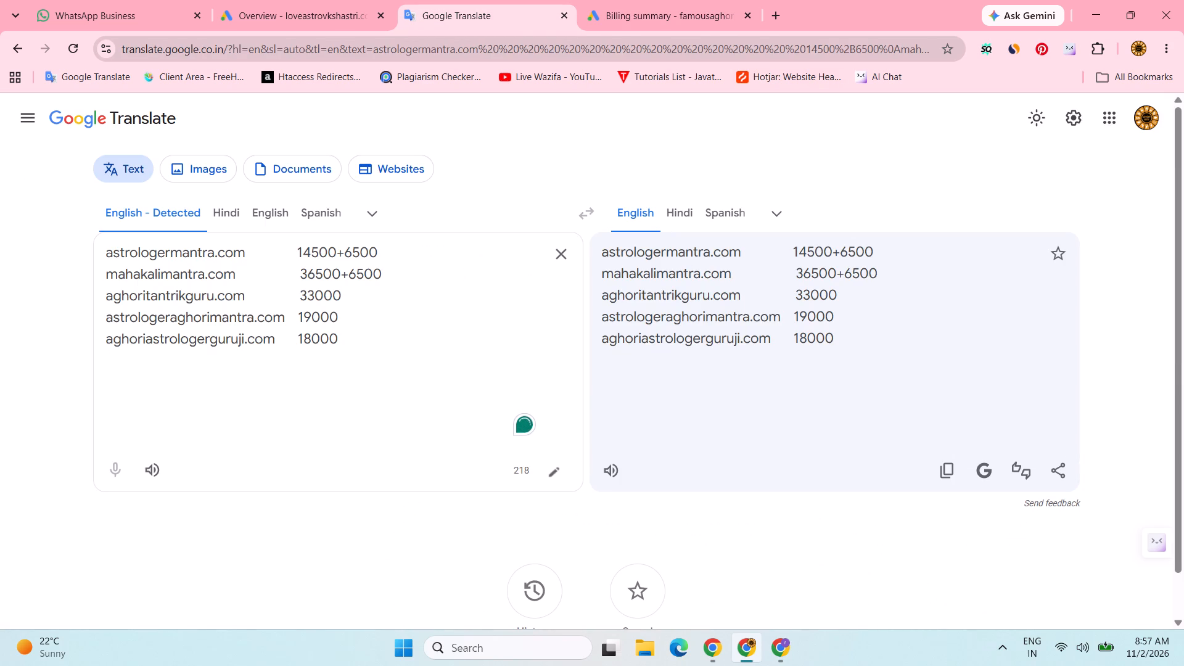
Return to the account overview, open the website from its ad and copy the domain famousaghoriastrologer.com.
left_click(609, 0)
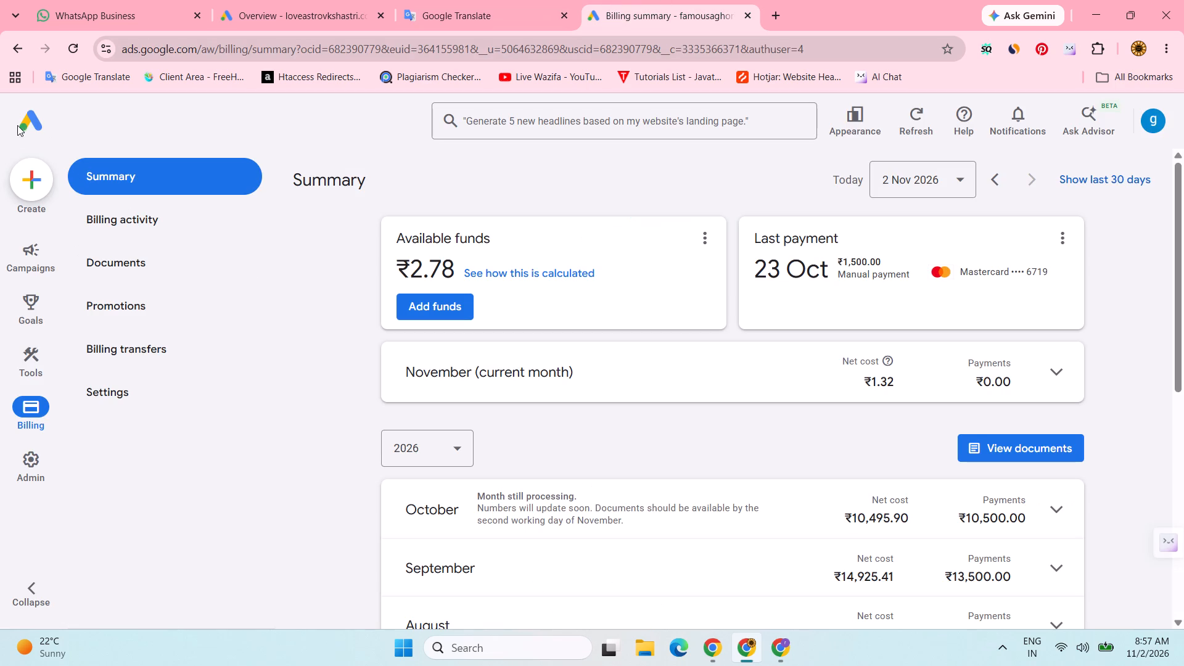
left_click(43, 120)
scroll(655, 437, "down", 7)
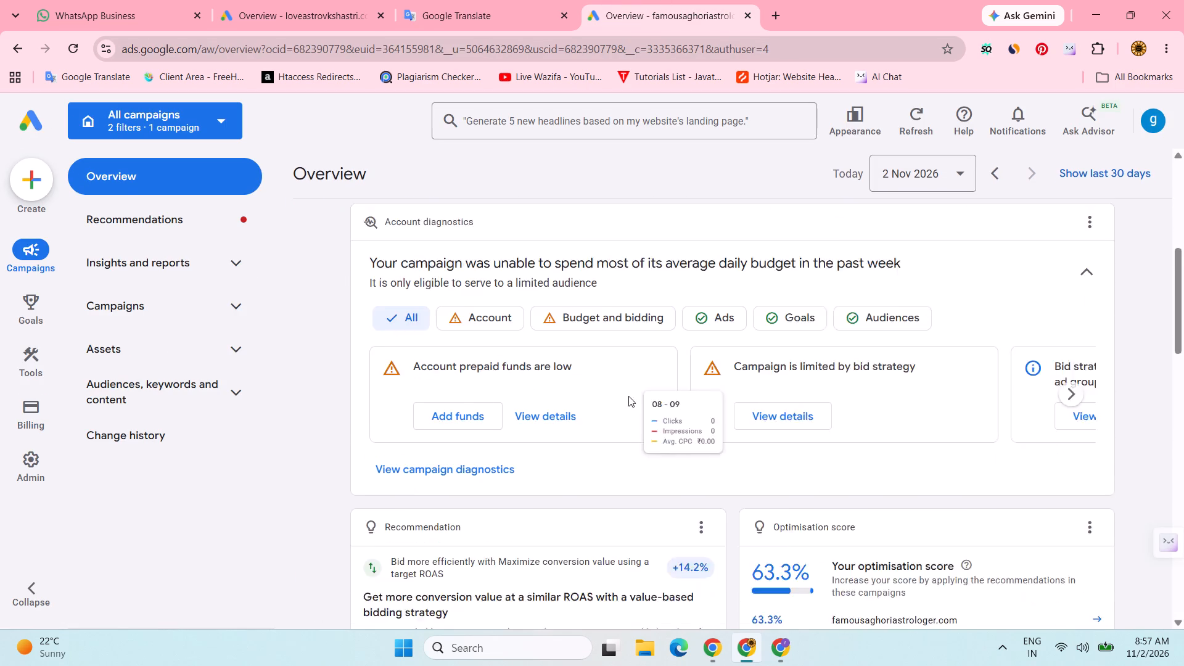
scroll(628, 396, "down", 7)
left_click(881, 350)
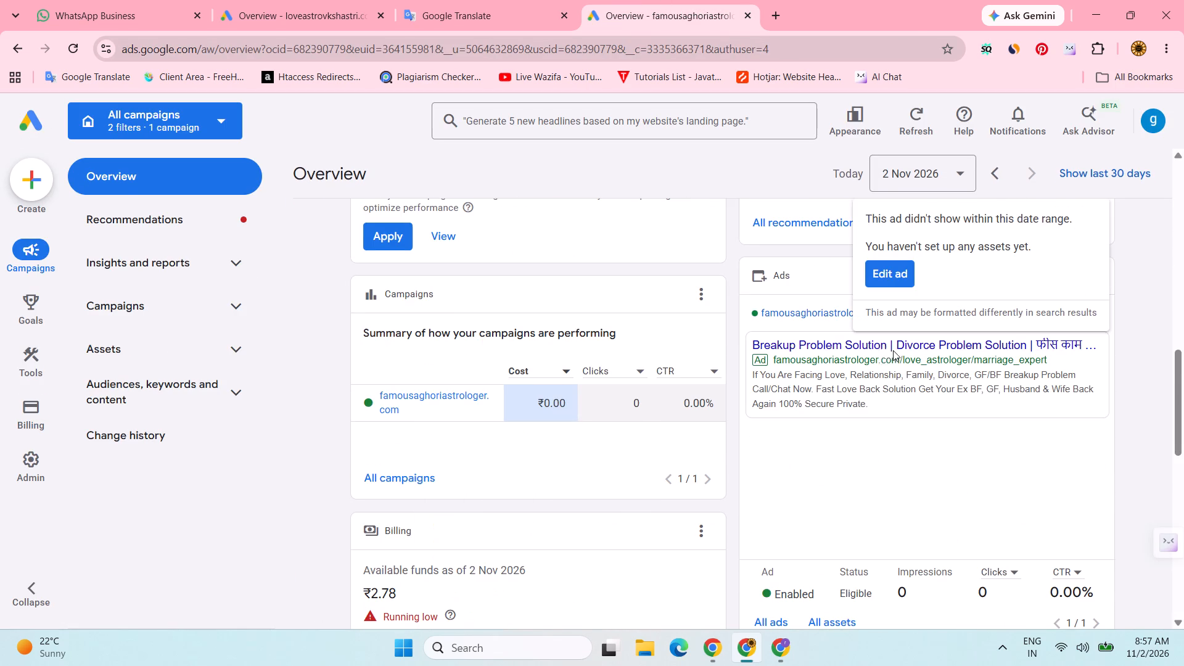
left_click(183, 51)
double_click(234, 41)
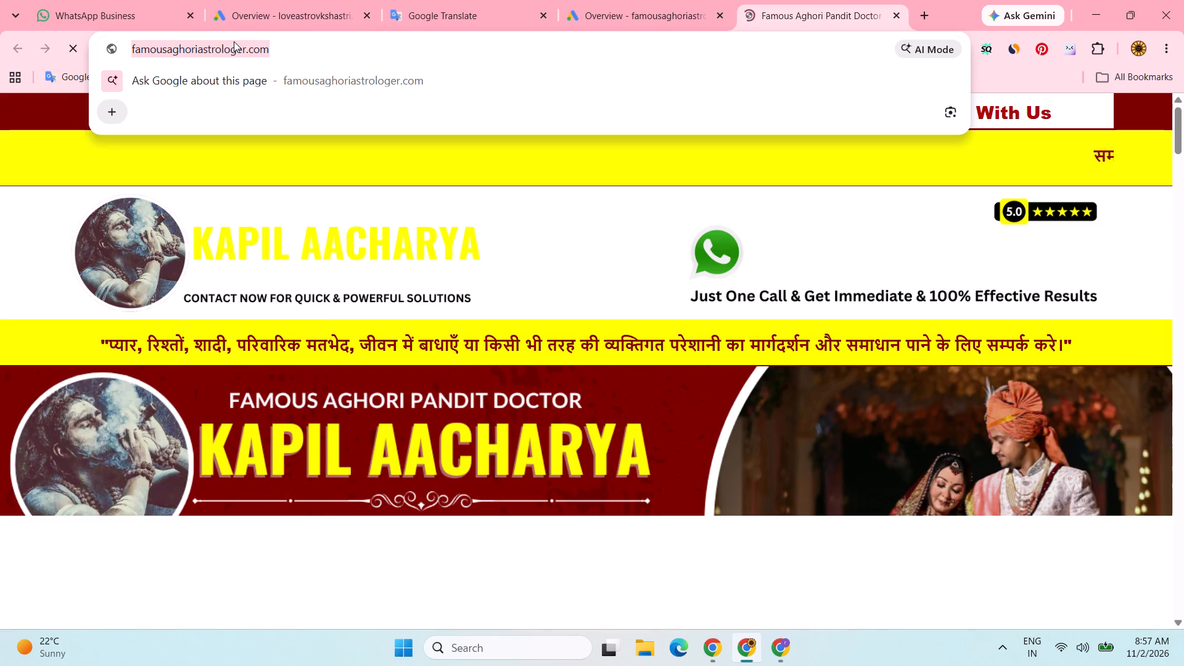
left_click(306, 46, "shift")
key("ctrl+c")
Paste famousaghoriastrologer.com into the notes with the amount 10500, start a new line below it and close the website.
left_click(487, 0)
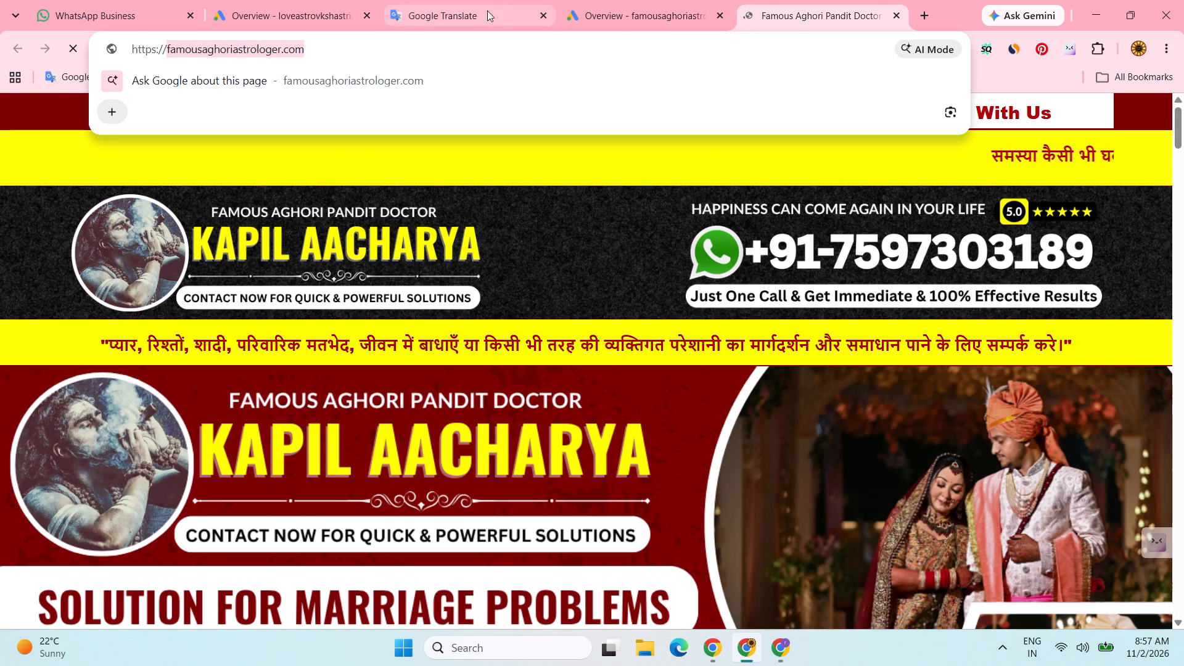
key("ctrl+v")
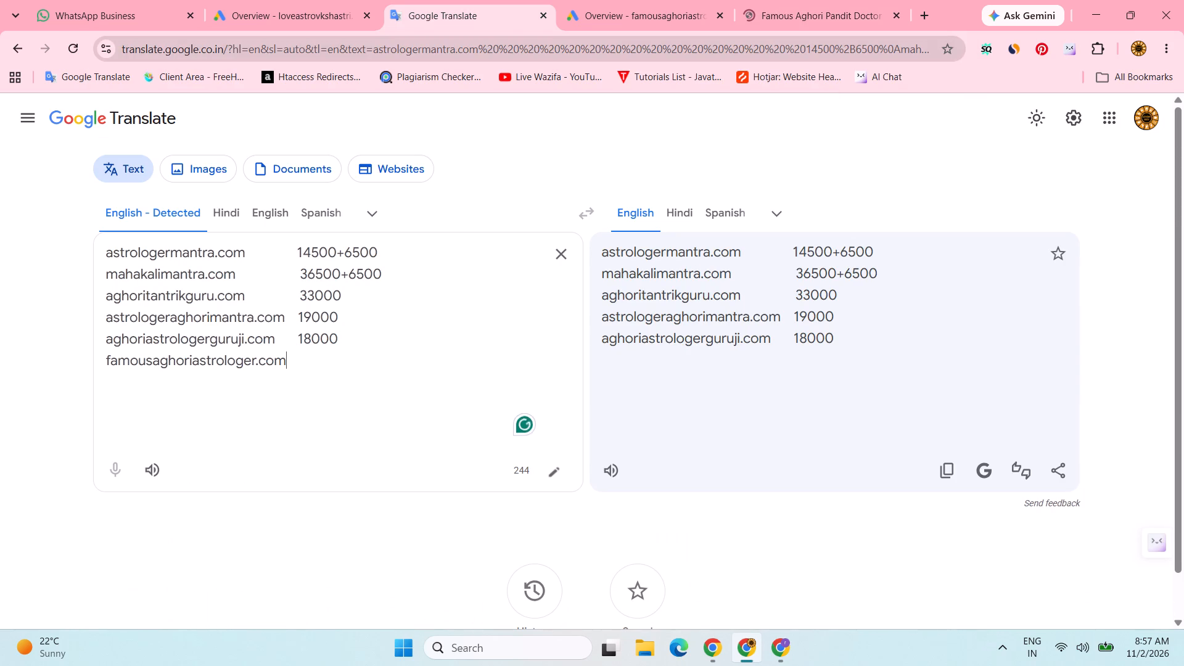
key("space")
key("space")
key("space")
key("space")
type("10500")
key("Return")
left_click(763, 0)
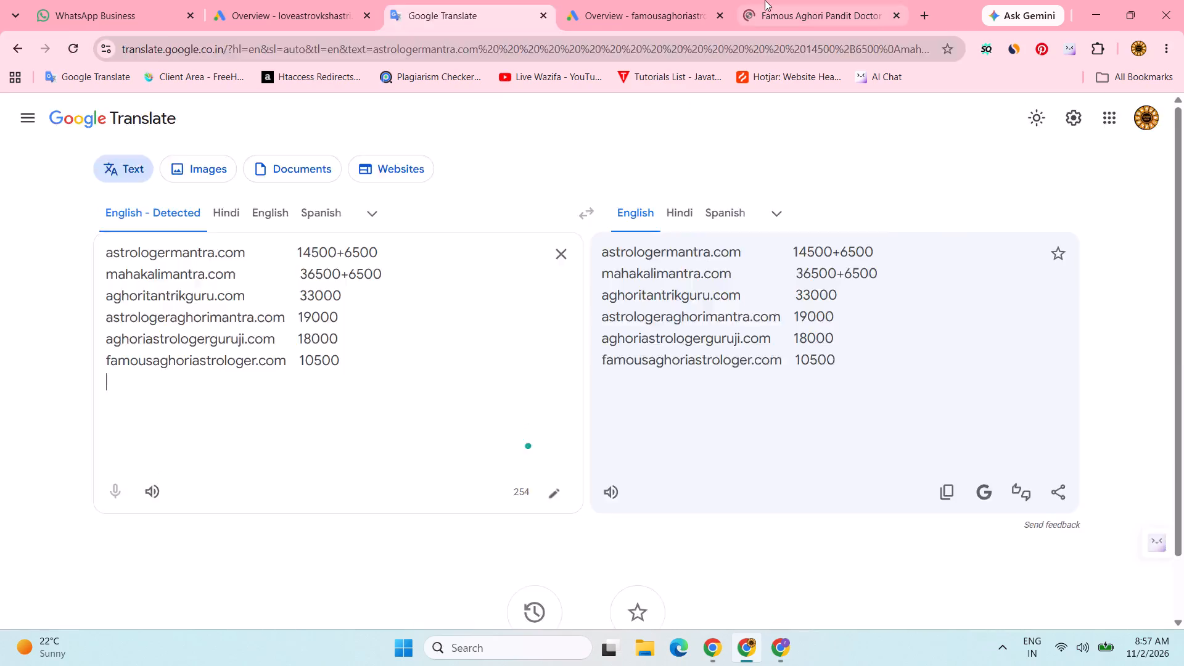
left_click(895, 19)
Return to the famousaghoriastrologer.com account and switch to another Google login from the end of its account list.
left_click(471, 0)
left_click(683, 0)
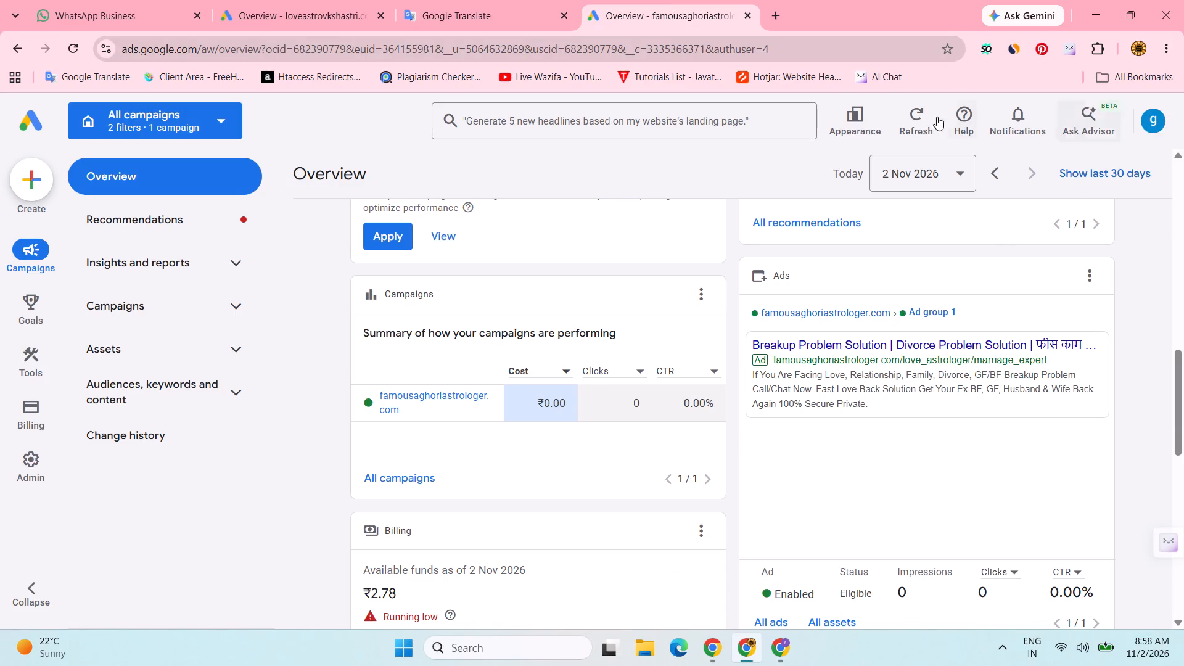
left_click(1146, 121)
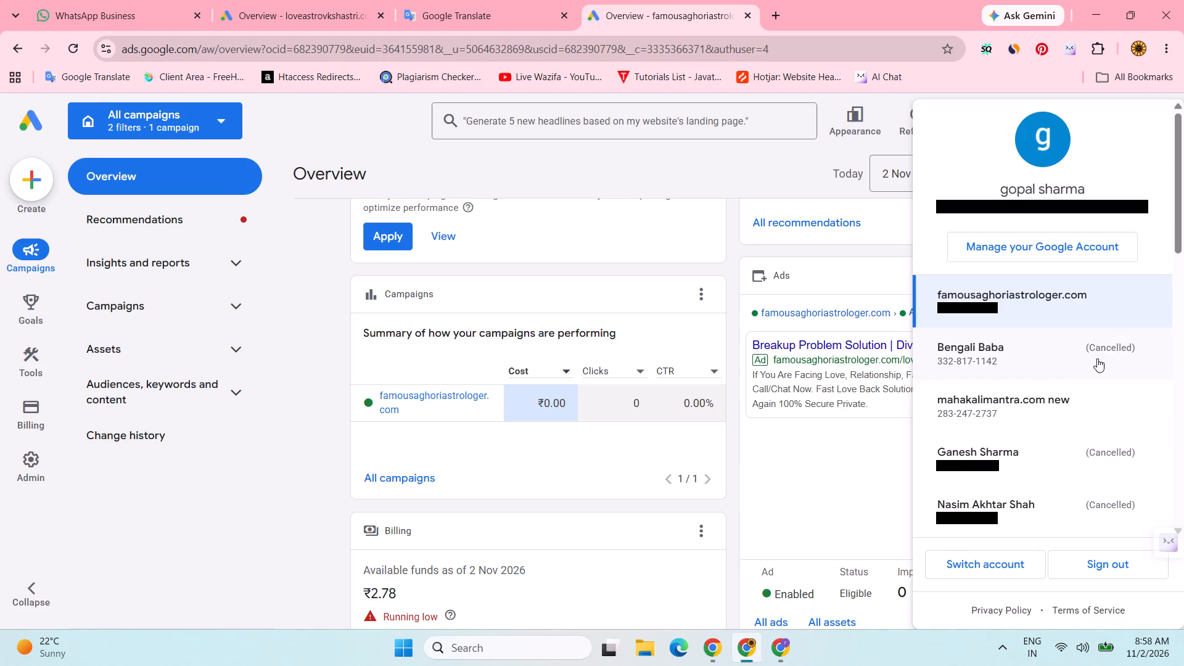
scroll(1073, 376, "down", 8)
scroll(1072, 326, "down", 6)
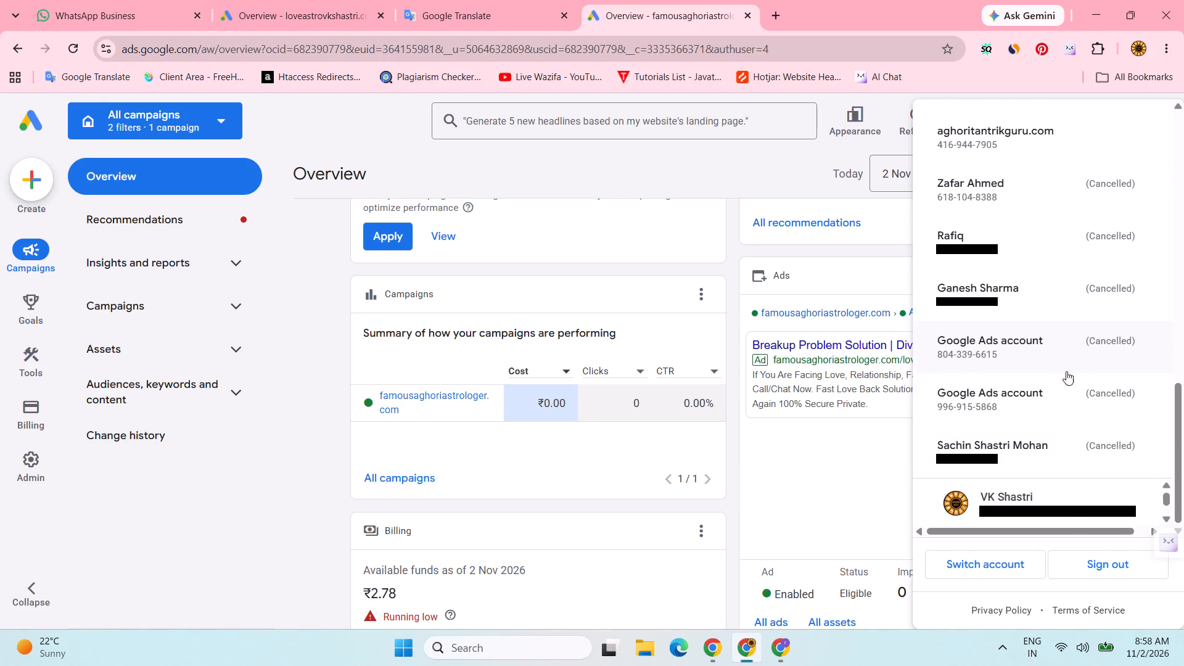
scroll(1083, 503, "down", 3)
scroll(1083, 503, "up", 1)
left_click(1055, 512)
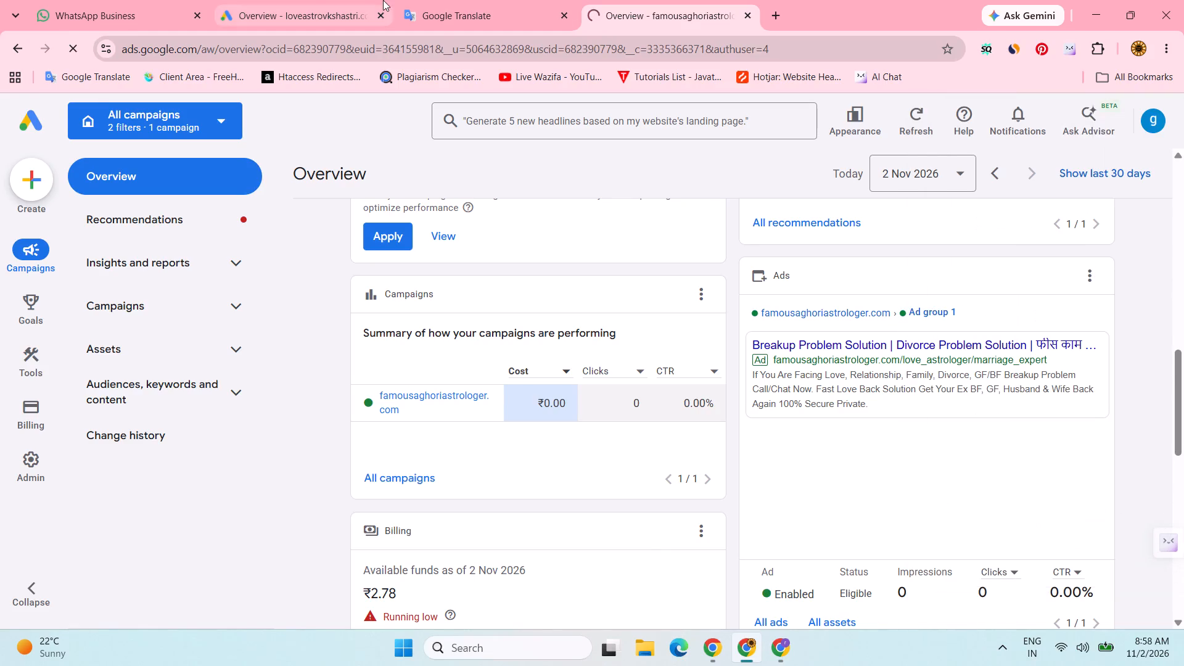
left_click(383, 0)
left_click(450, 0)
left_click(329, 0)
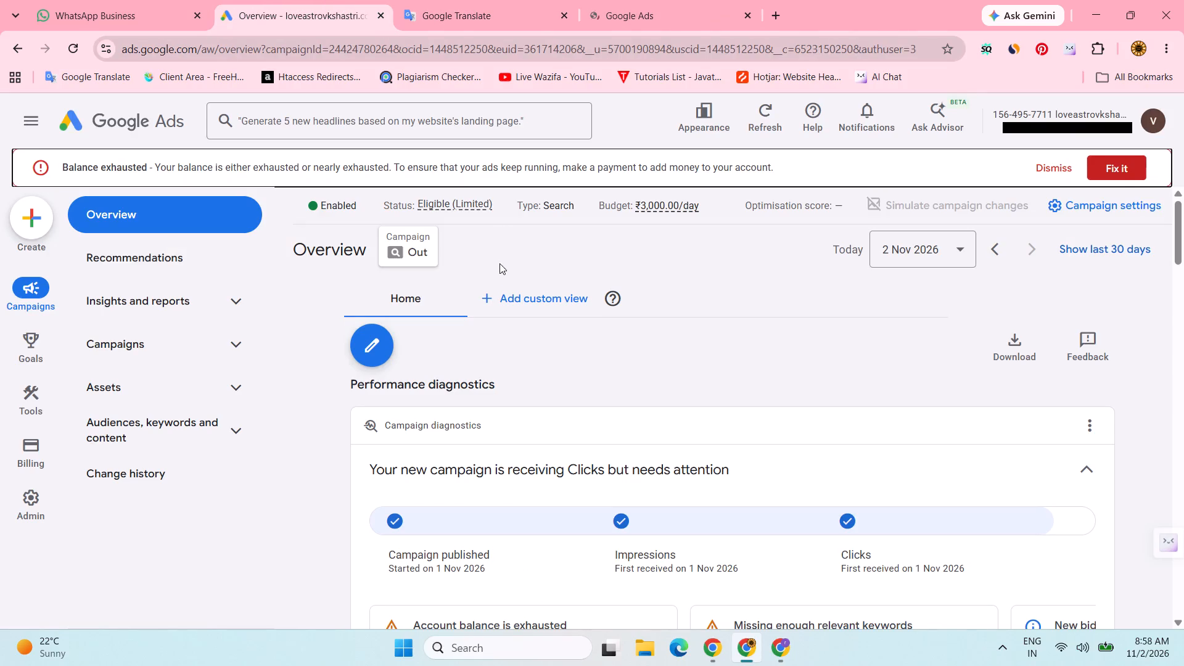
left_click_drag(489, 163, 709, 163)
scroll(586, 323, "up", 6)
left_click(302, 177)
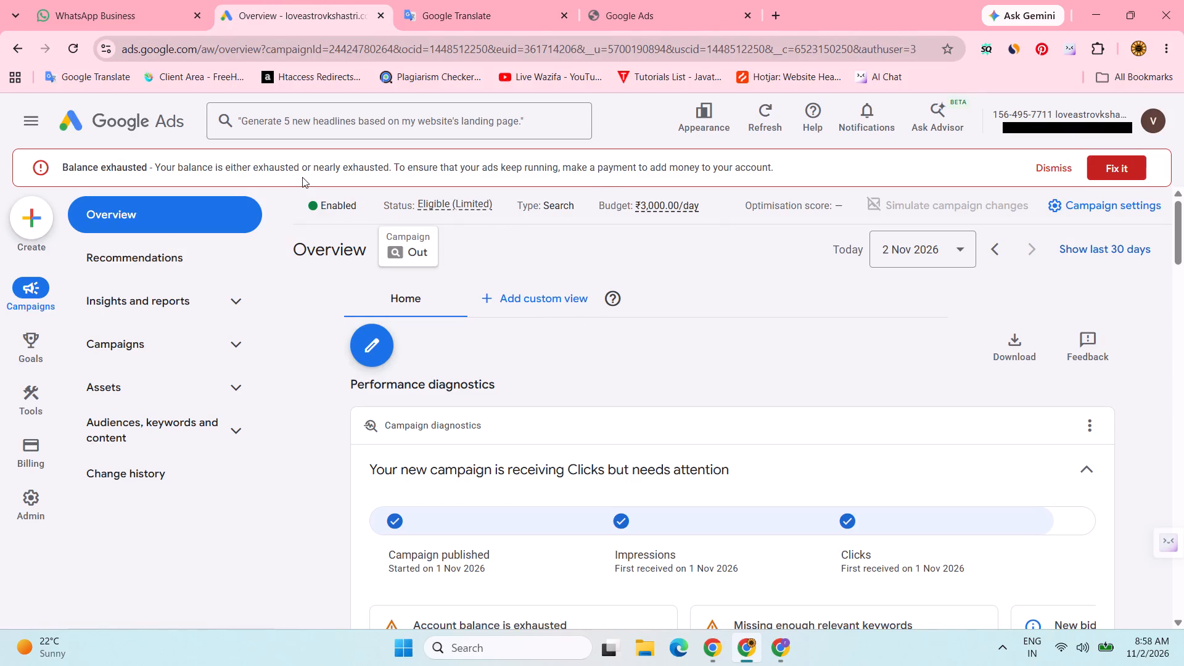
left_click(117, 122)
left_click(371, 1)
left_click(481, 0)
Open the aghoriastrologermantra.com account from the Google Ads account selection list.
left_click(669, 0)
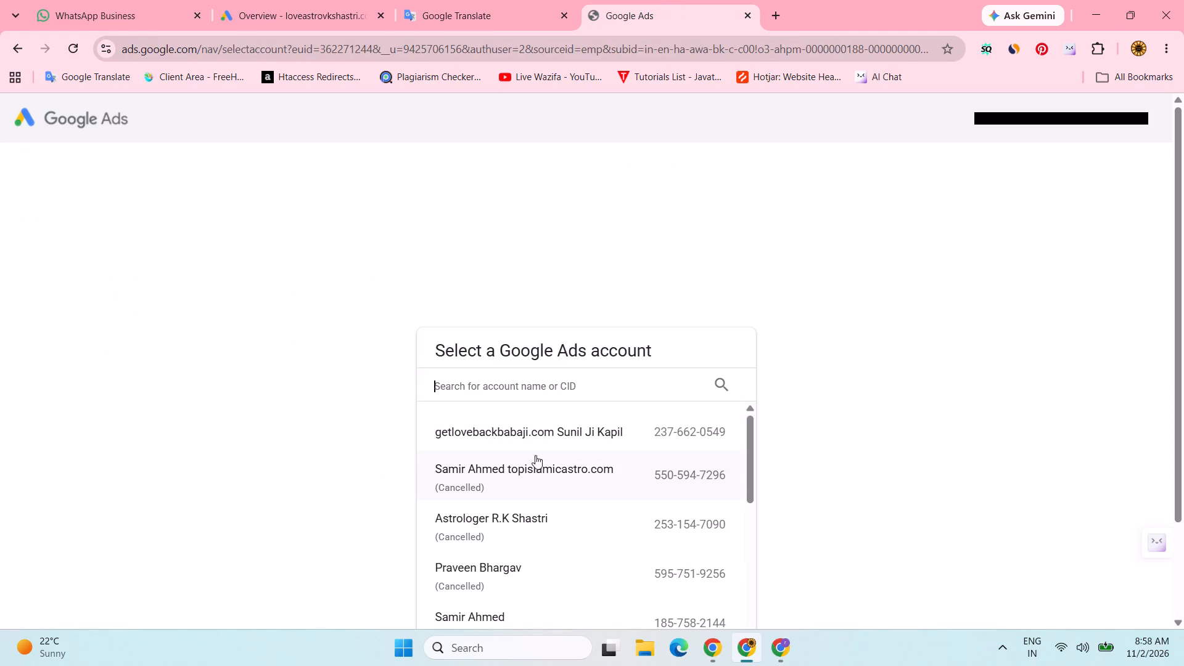
scroll(638, 440, "down", 1)
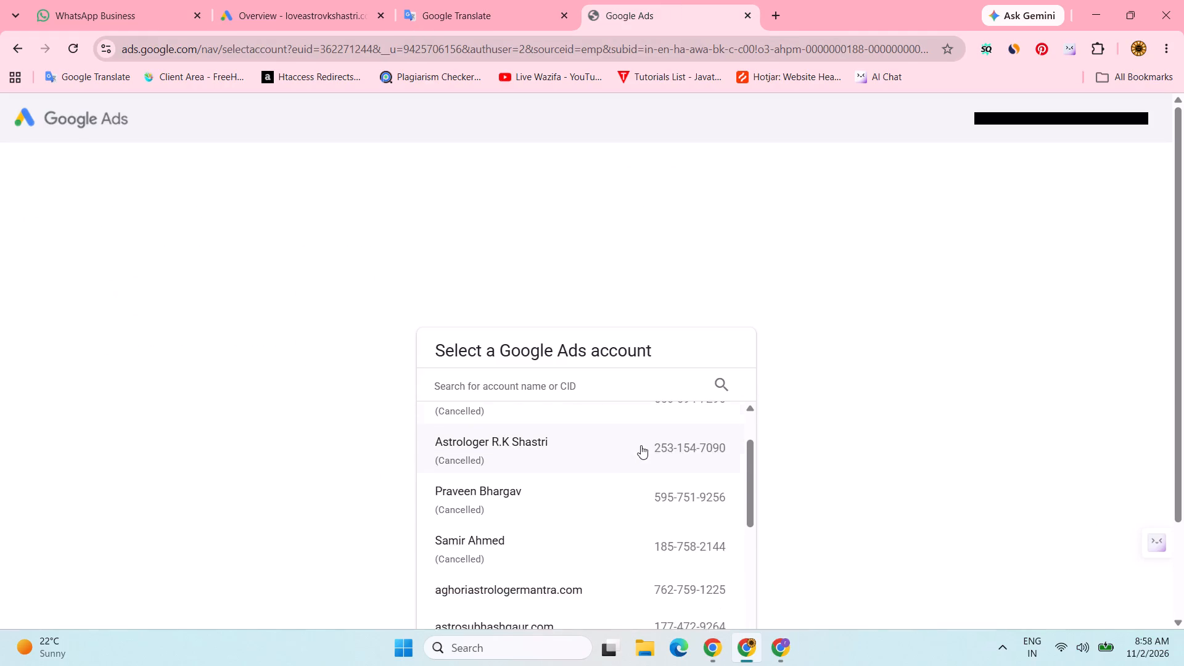
scroll(651, 450, "down", 1)
left_click(509, 515)
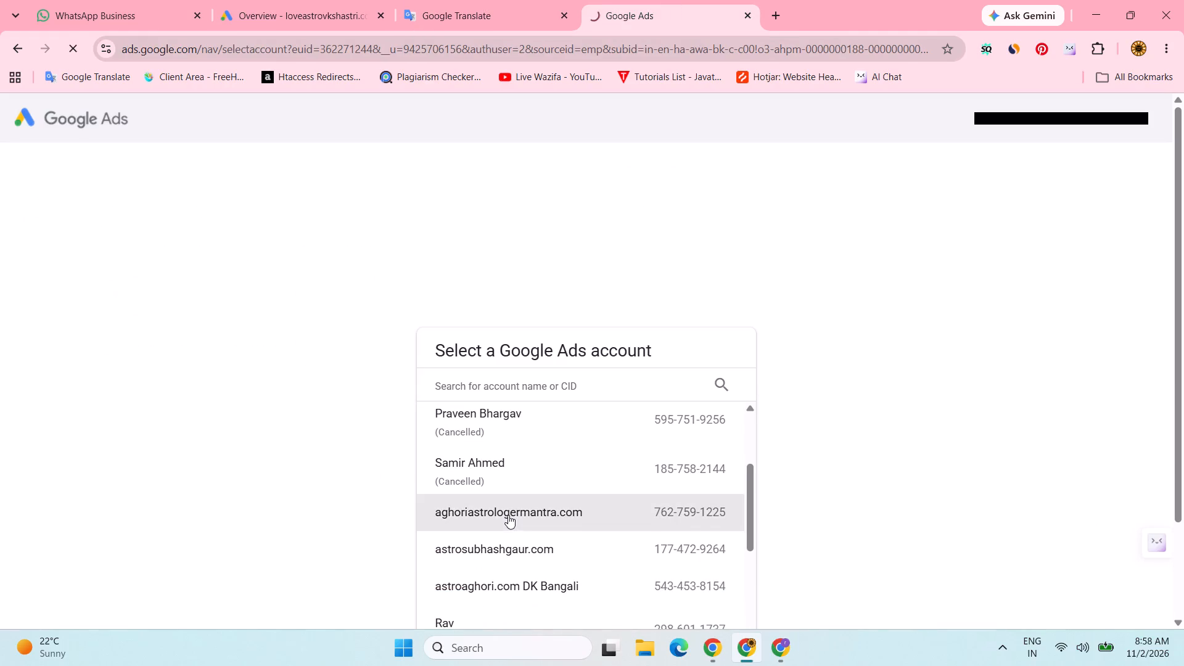
Go through the sites listed in the Google Translate notes and start a new line below famousaghoriastrologer.com.
left_click(485, 0)
left_click(655, 0)
left_click(535, 0)
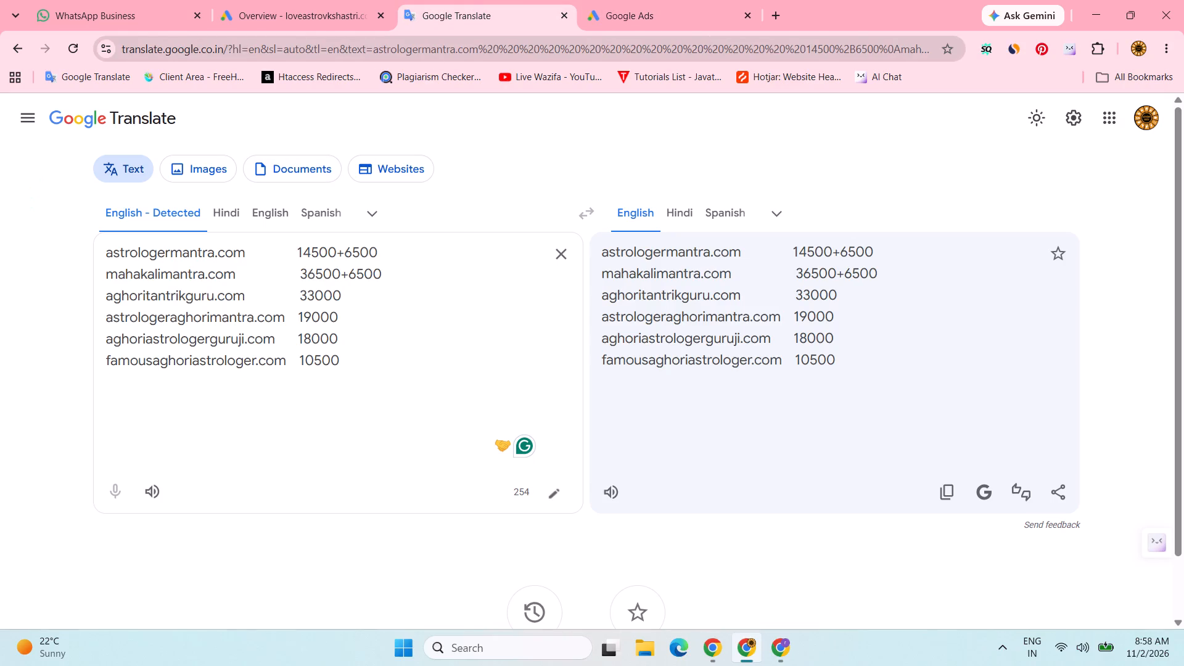
left_click(163, 261)
left_click(165, 274)
left_click(166, 297)
left_click(170, 319)
left_click(168, 338)
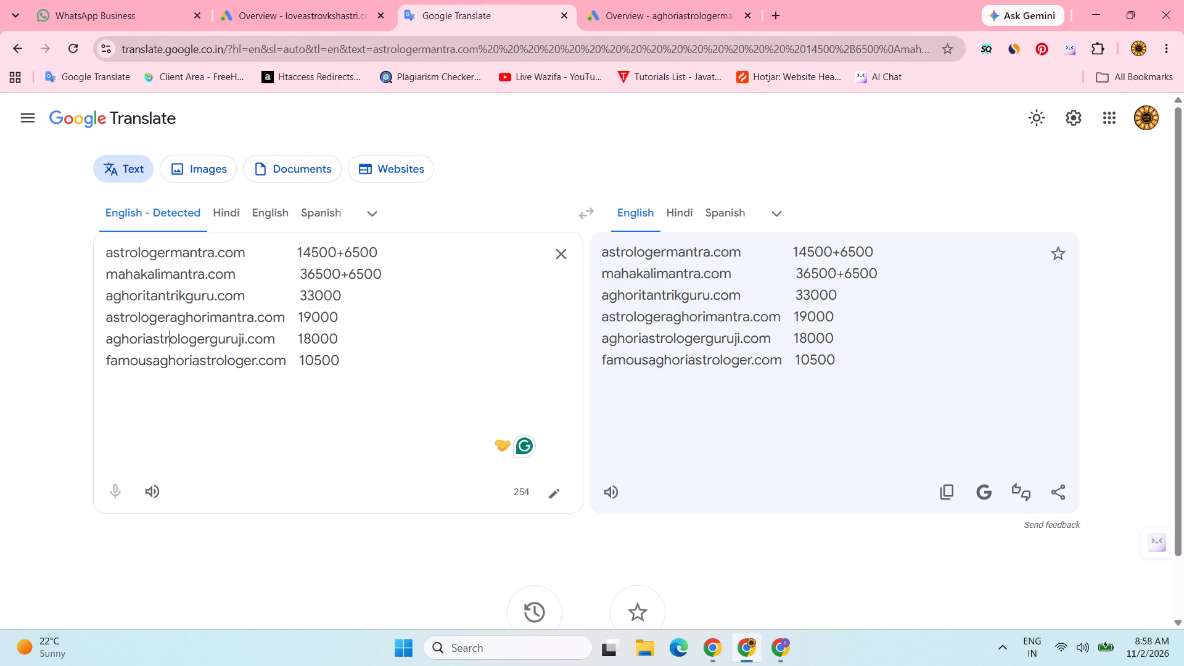
left_click(167, 363)
left_click(385, 355)
key("Return")
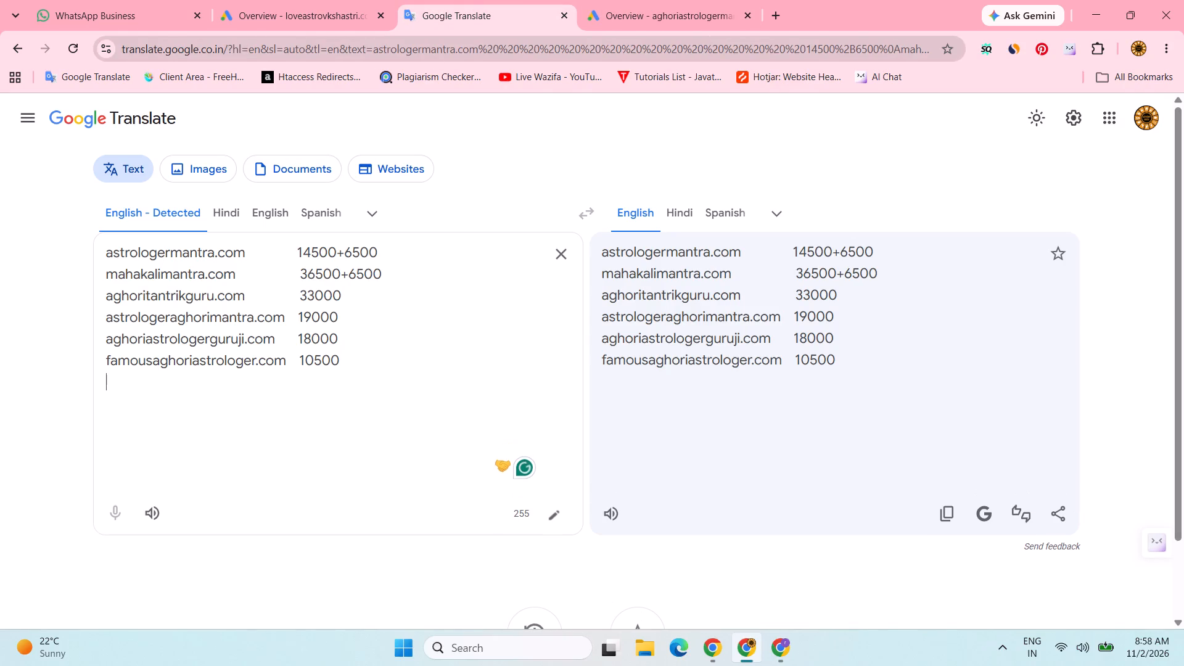
From the account list, open aghoriastro.com, astrologeraghorimantra.com and 10K Promo in separate tabs, staying on the aghoriastrologermantra.com overview.
left_click(643, 0)
left_click(1153, 114)
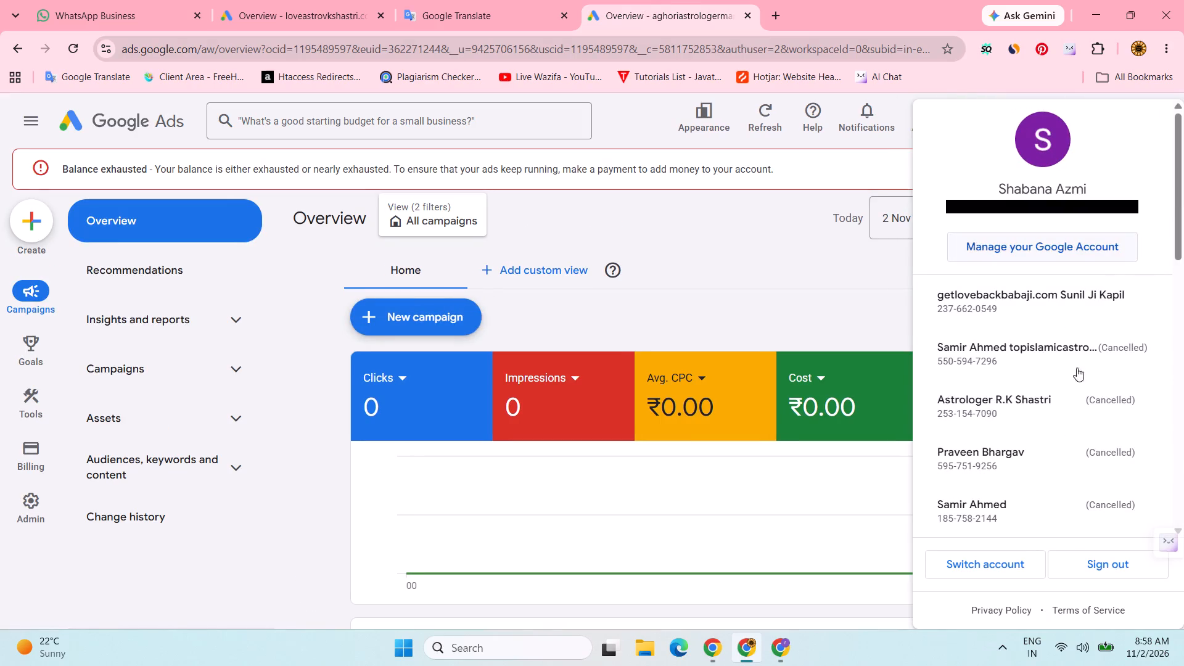
scroll(1068, 386, "down", 4)
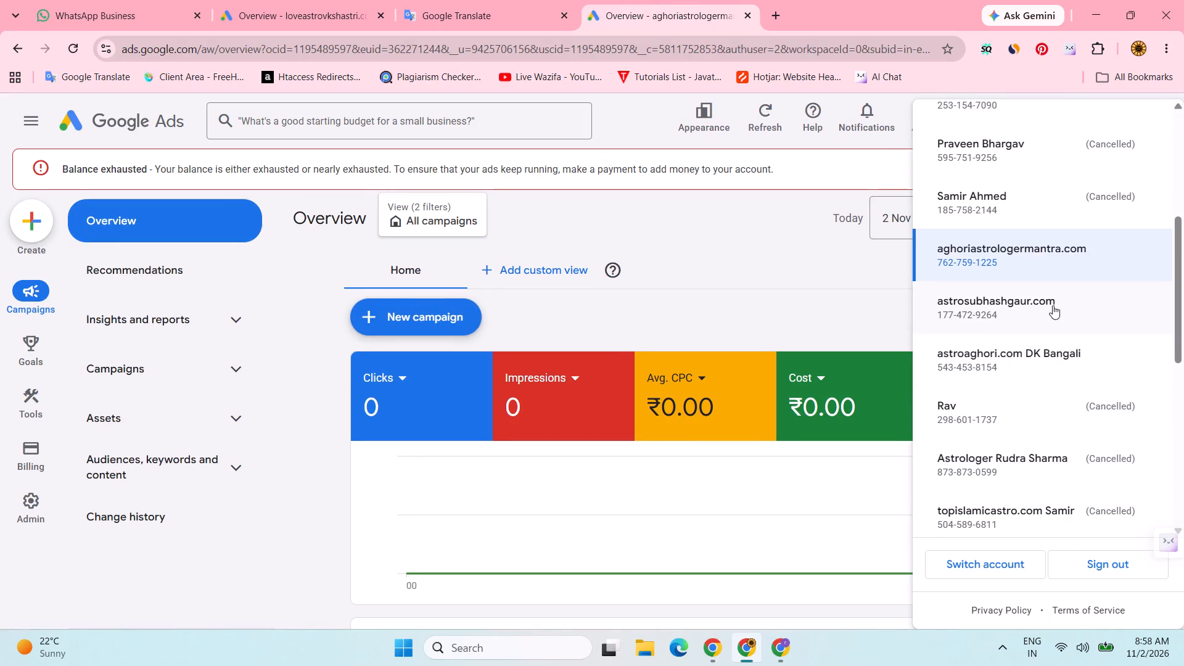
scroll(1033, 300, "down", 3)
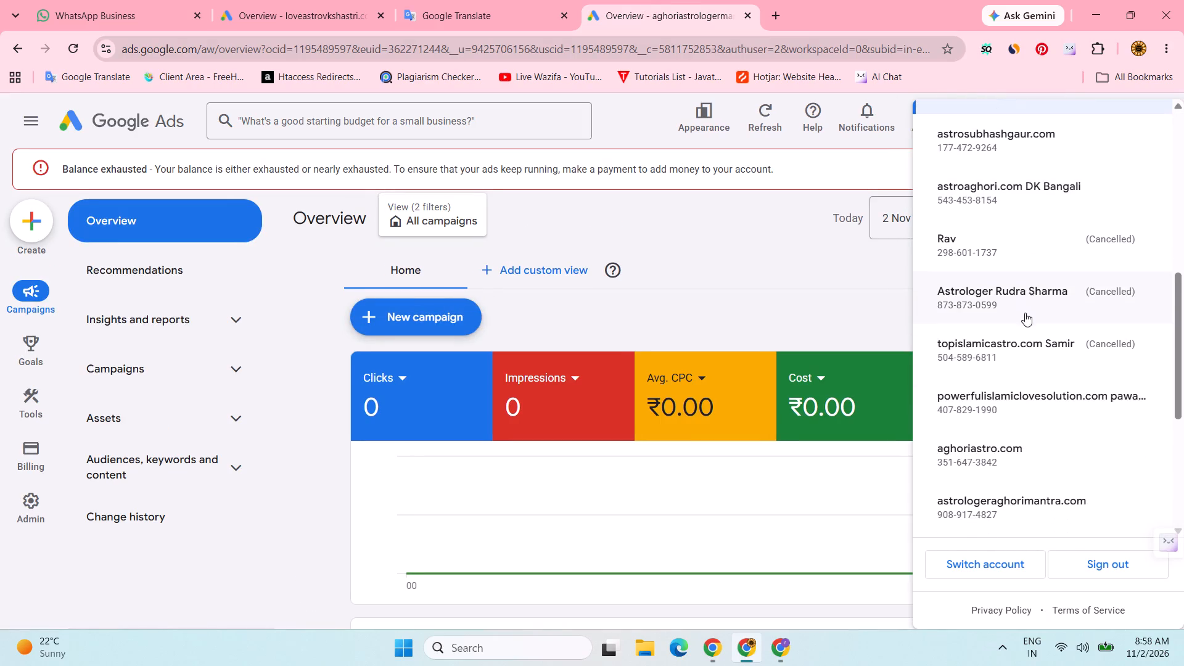
left_click(997, 390)
left_click(675, 0)
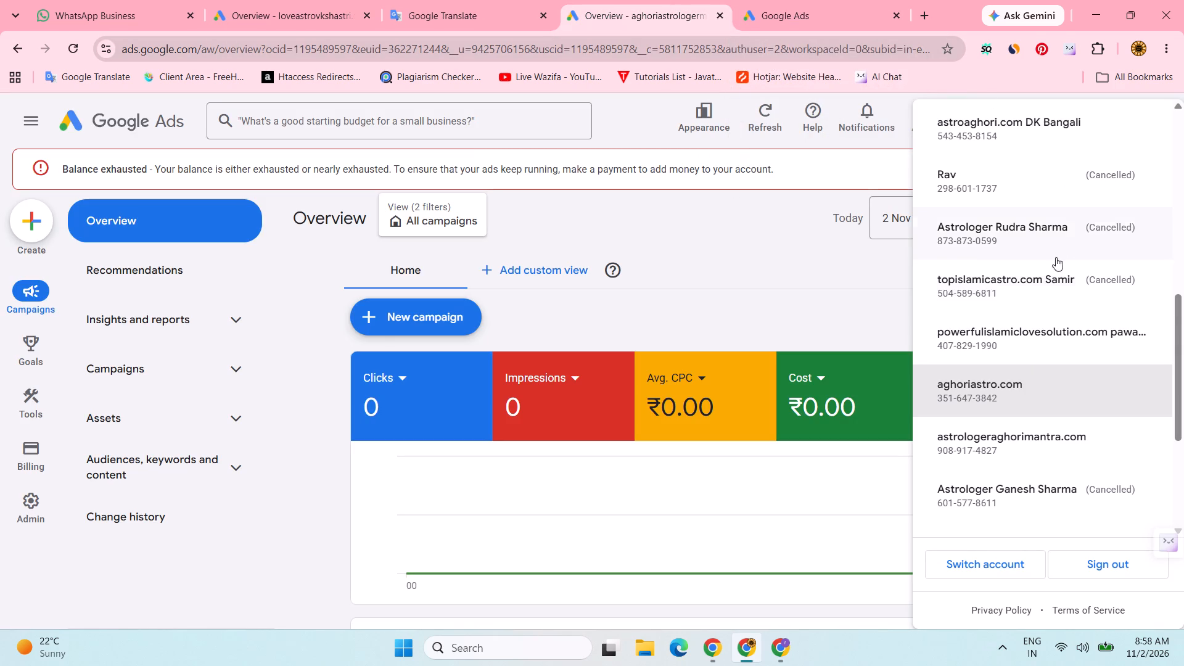
scroll(1017, 346, "down", 2)
left_click(1048, 291)
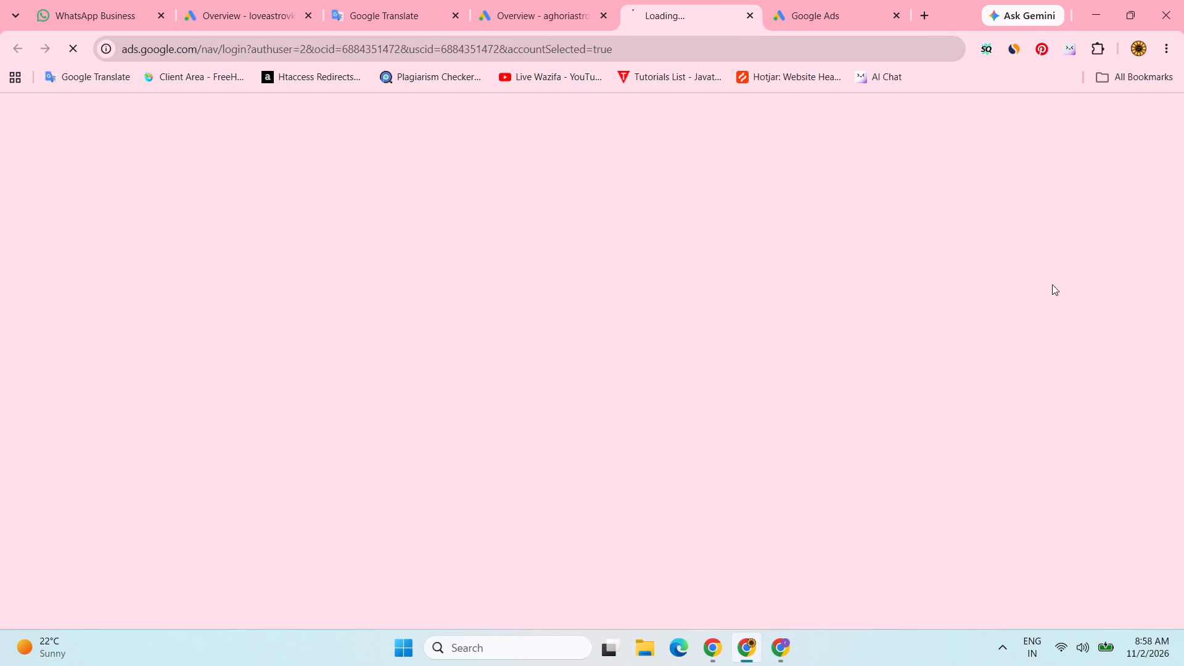
left_click(577, 0)
scroll(1035, 414, "down", 2)
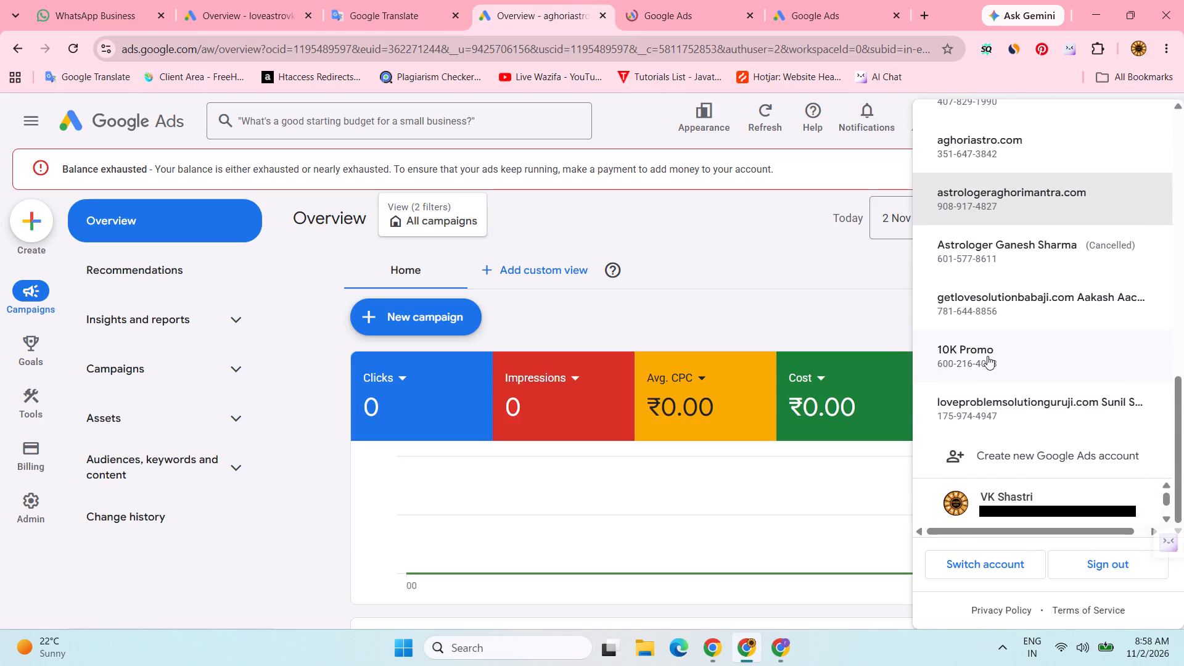
left_click(986, 356)
left_click(476, 0)
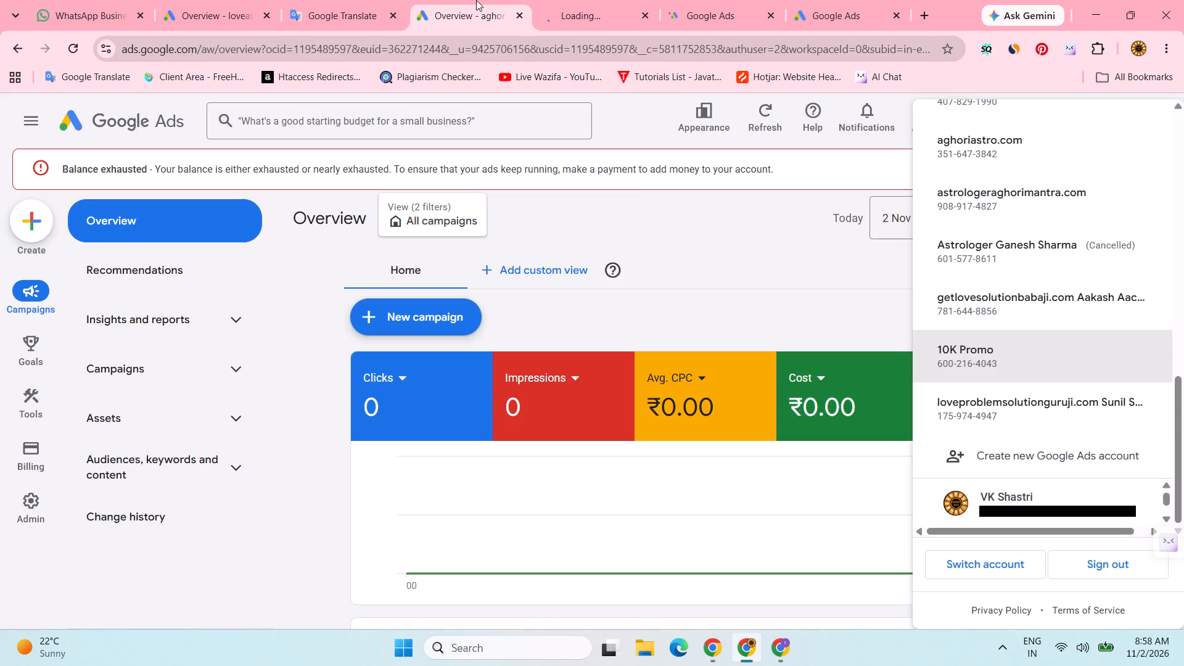
left_click(655, 165)
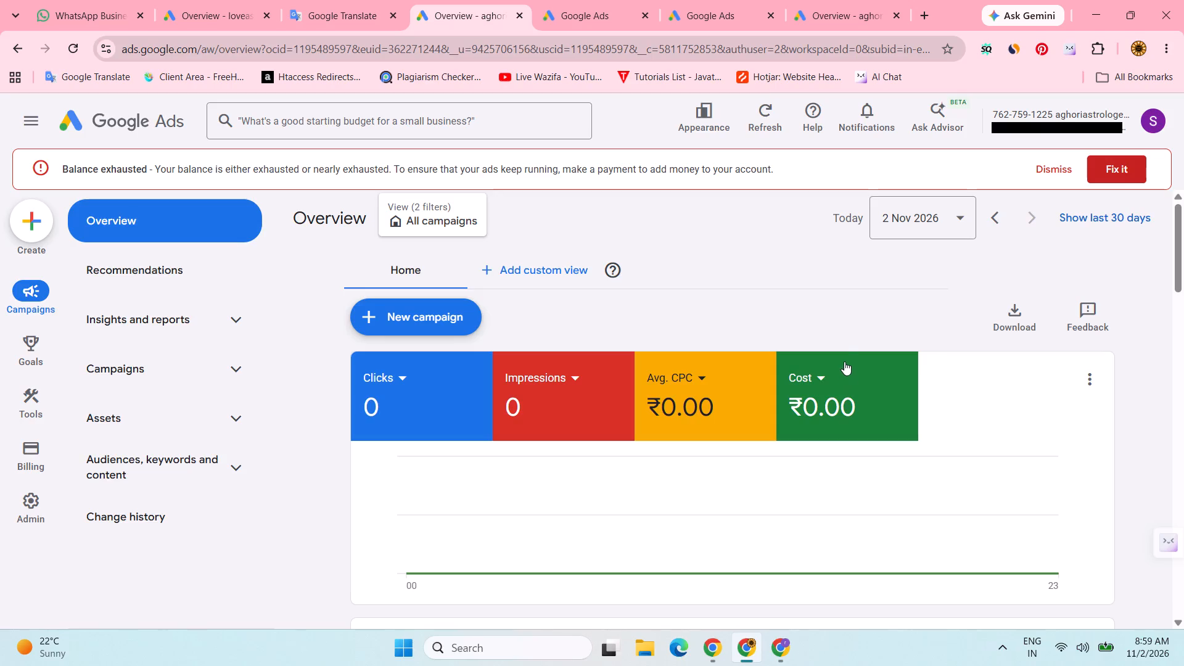
Open the website from this account's ad and copy the domain aghoriastrologermantra.com.
left_click(691, 165)
scroll(644, 457, "down", 2)
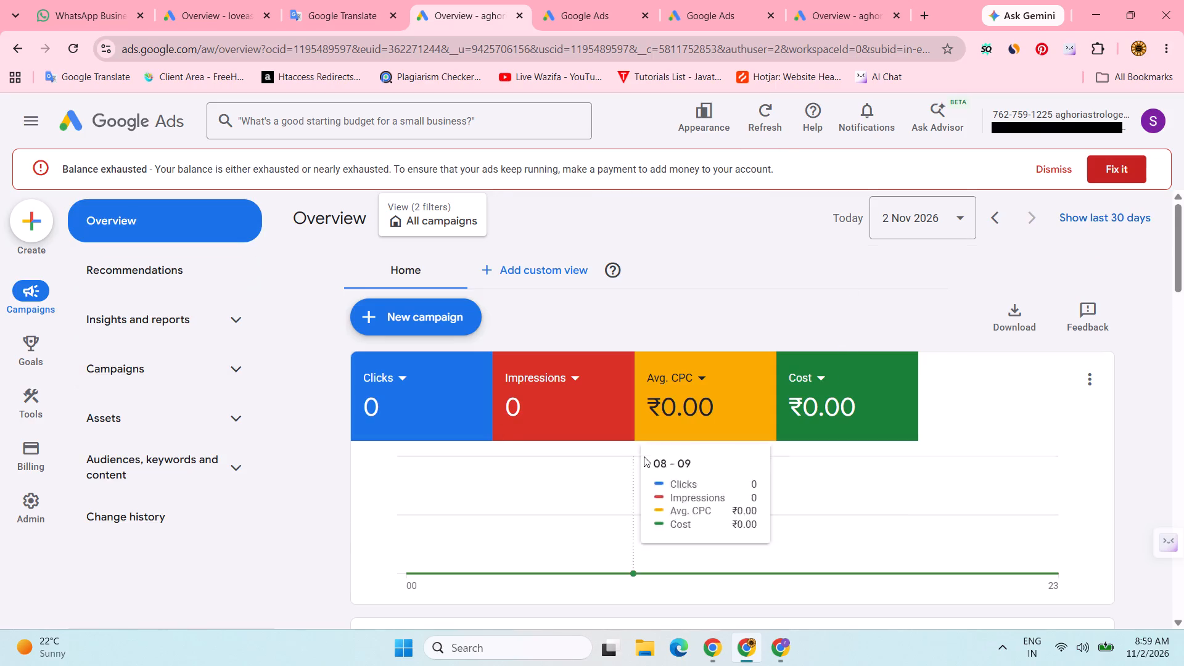
scroll(644, 456, "down", 5)
scroll(642, 387, "down", 3)
left_click(811, 483)
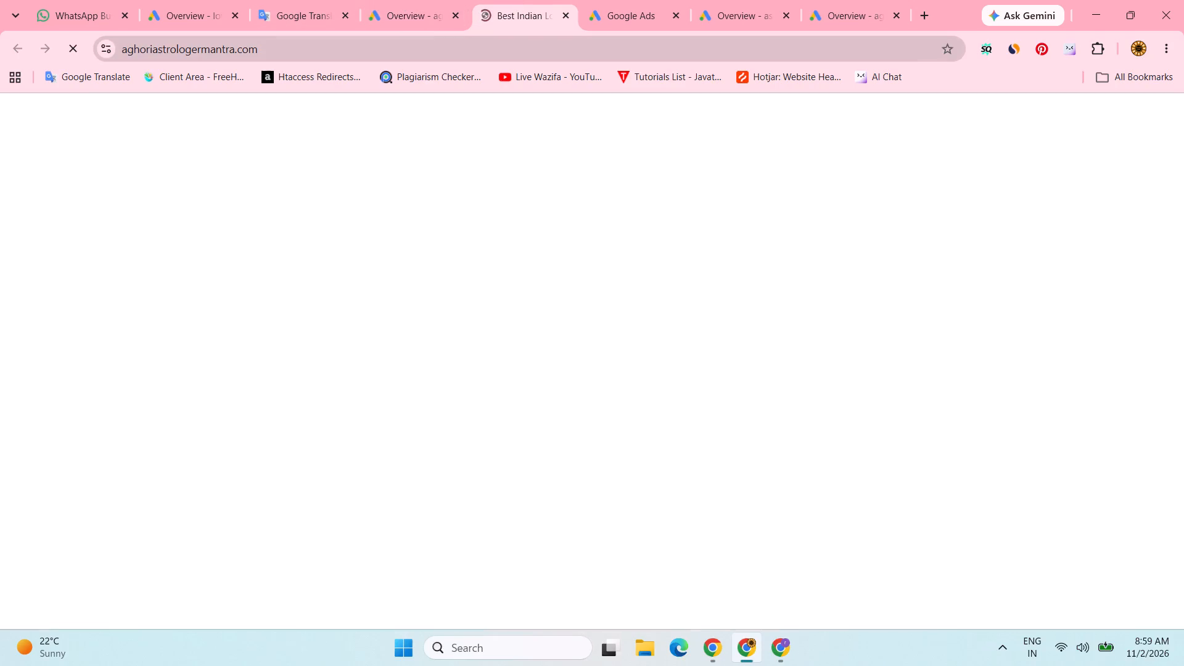
double_click(184, 52)
left_click(324, 47, "shift")
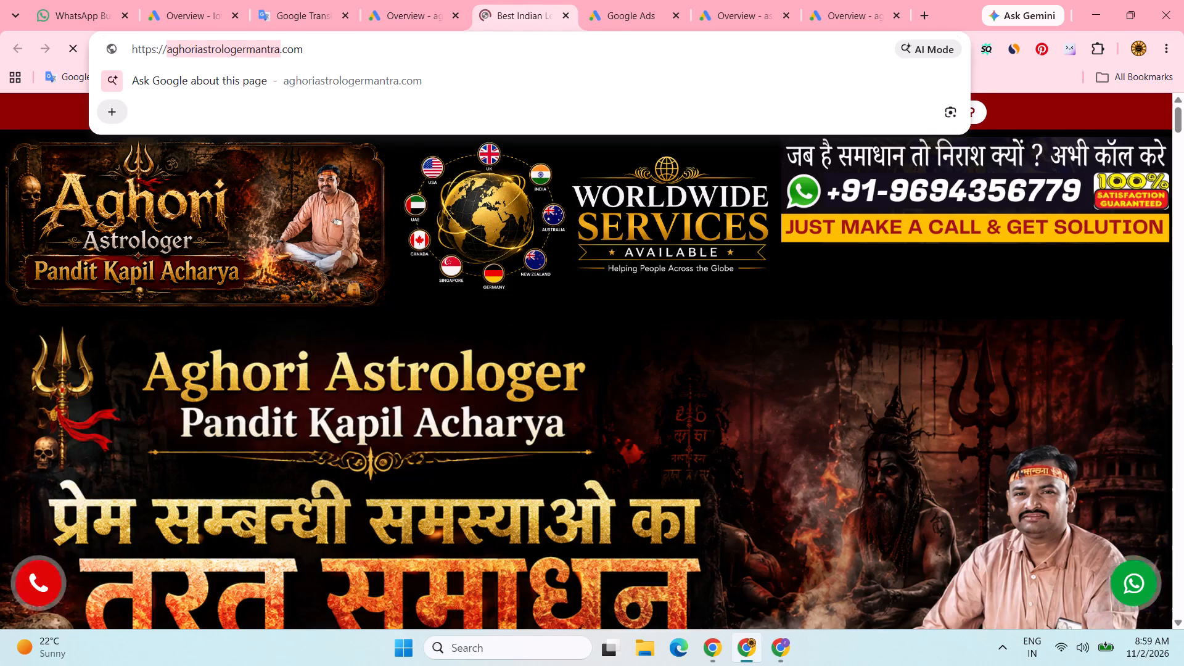
key("ctrl+c")
Search the Google Translate notes for aghoriastrologermantra.com.
left_click(308, 0)
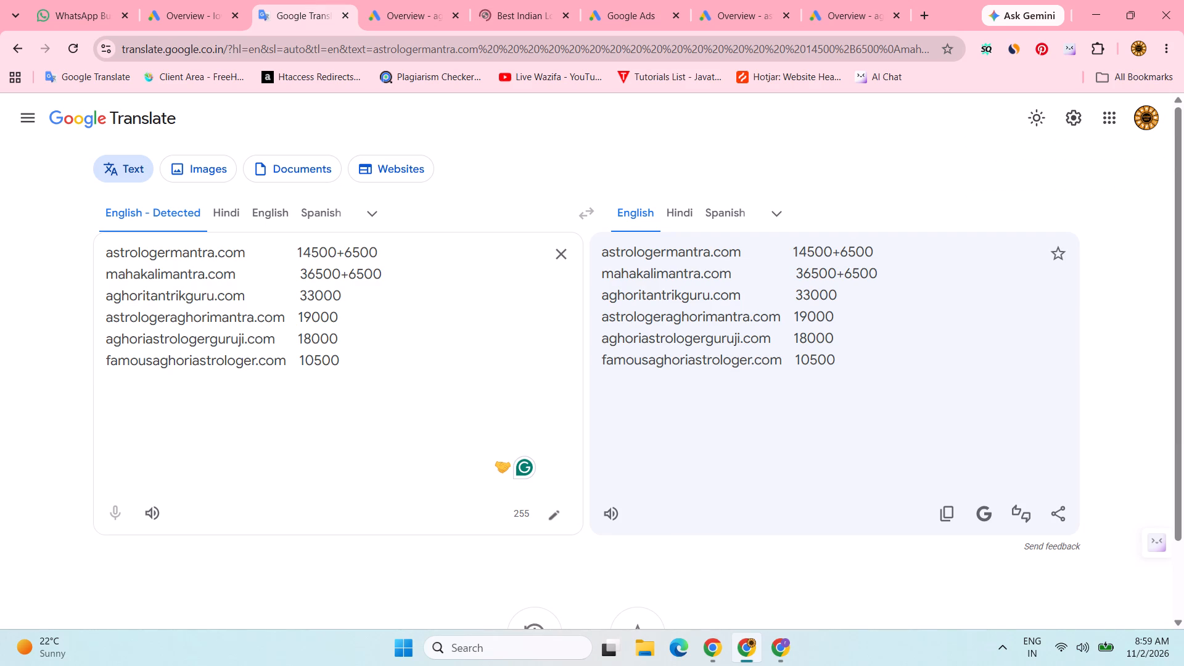
key("ctrl+f")
key("ctrl+v")
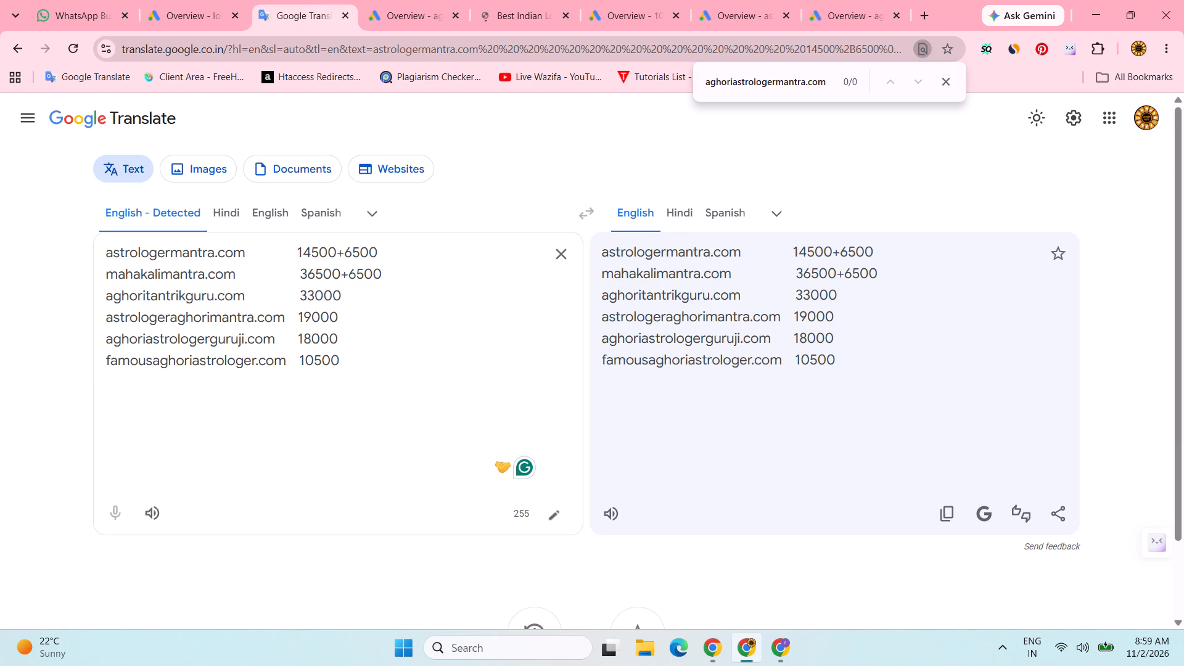
Paste aghoriastrologermantra.com on the new line with spacing for its amount, close the website and return to its Google Ads account.
left_click(130, 382)
key("ctrl+v")
key("space")
key("space")
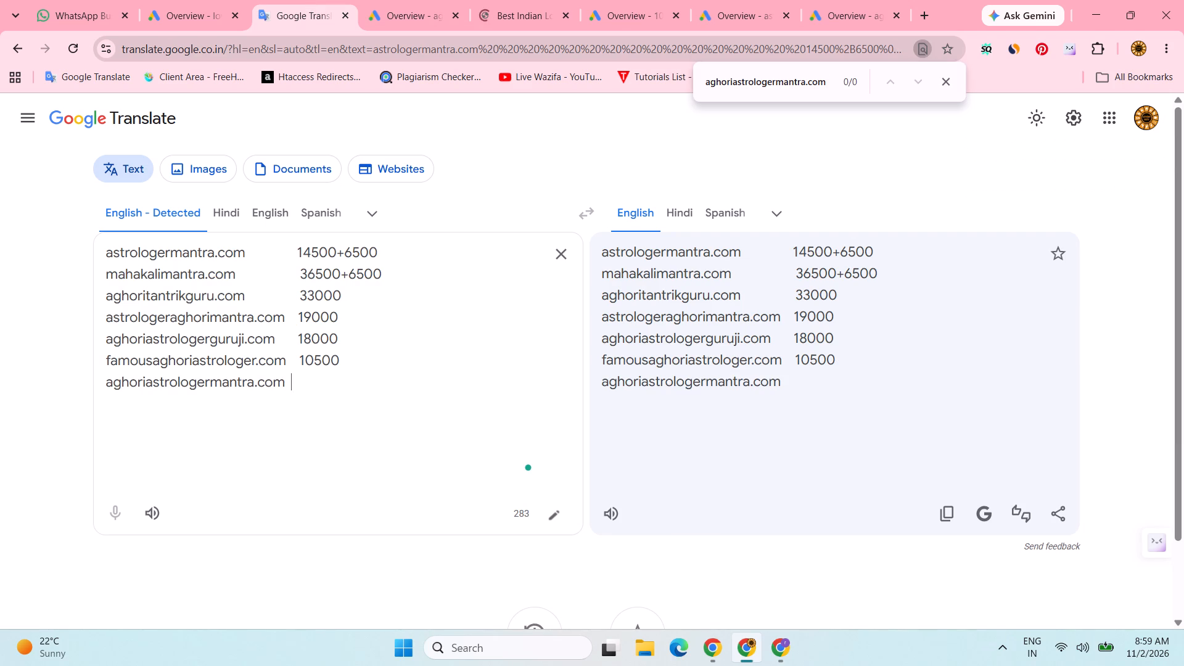
key("space")
key("space")
key("space")
left_click(548, 0)
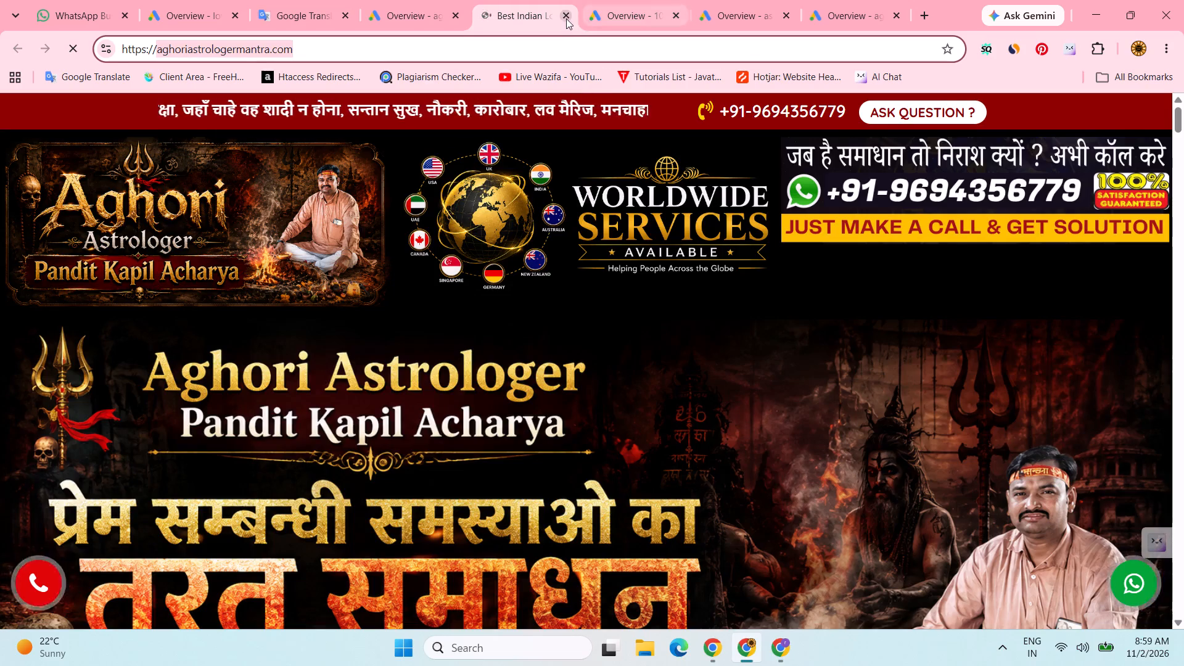
left_click(566, 18)
left_click(414, 0)
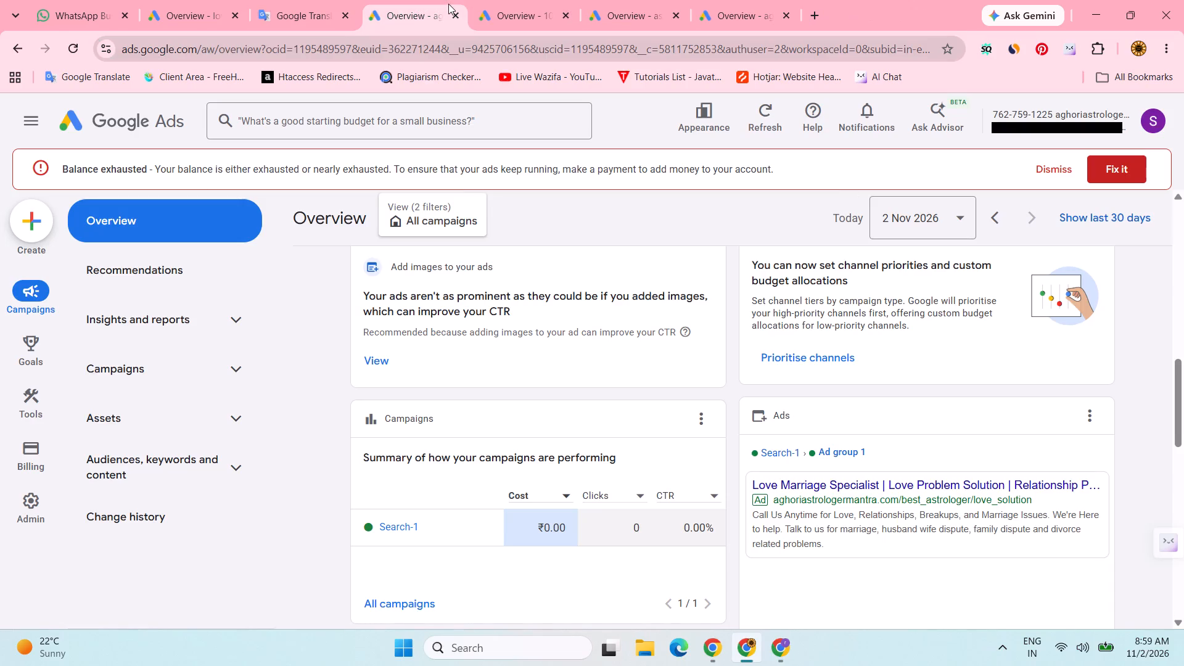
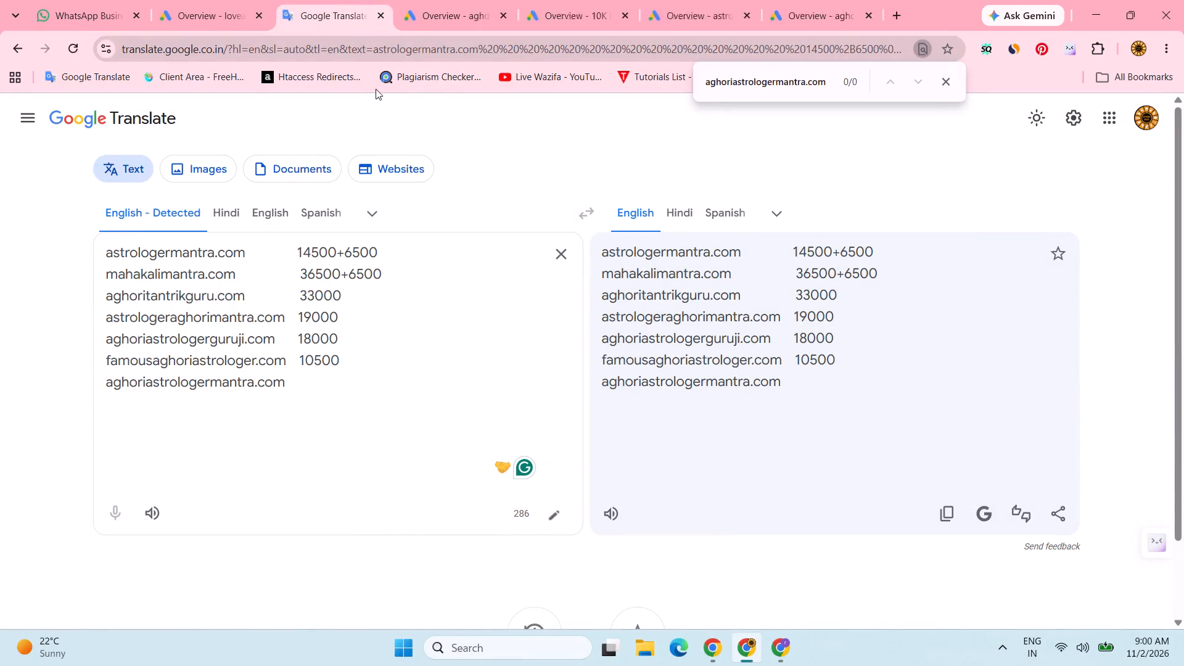
Open billing for the aghoriastrologermantra.com account and enter its October payments as 7500+ on that site's line in Google Translate.
left_click(448, 0)
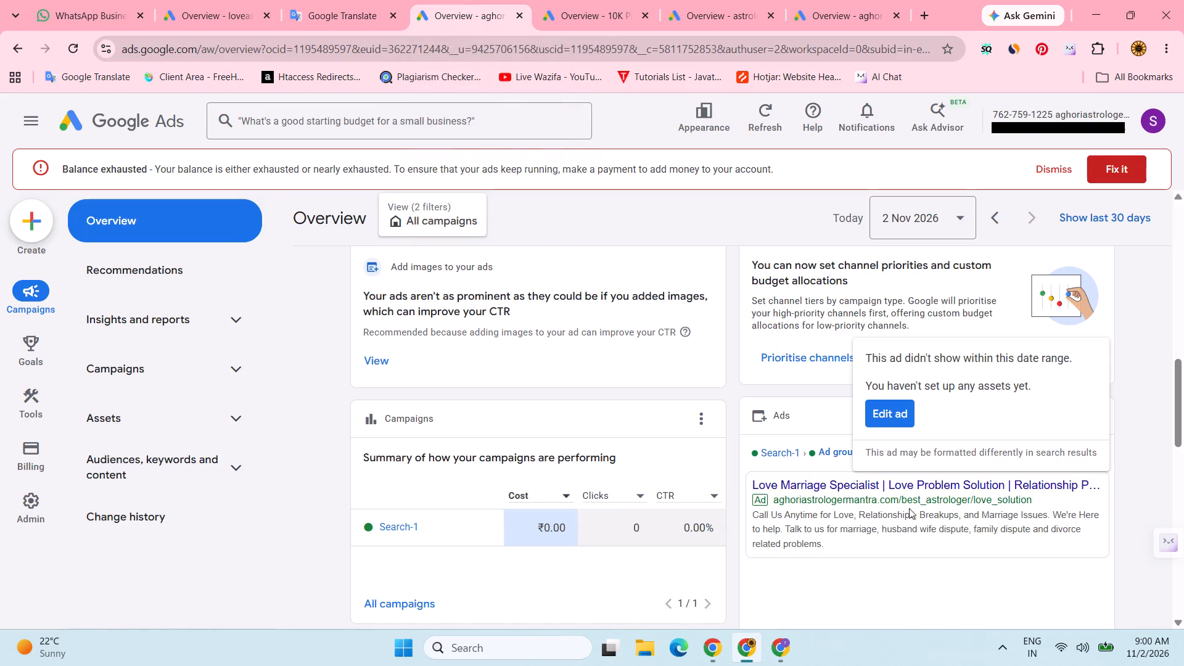
left_click(20, 451)
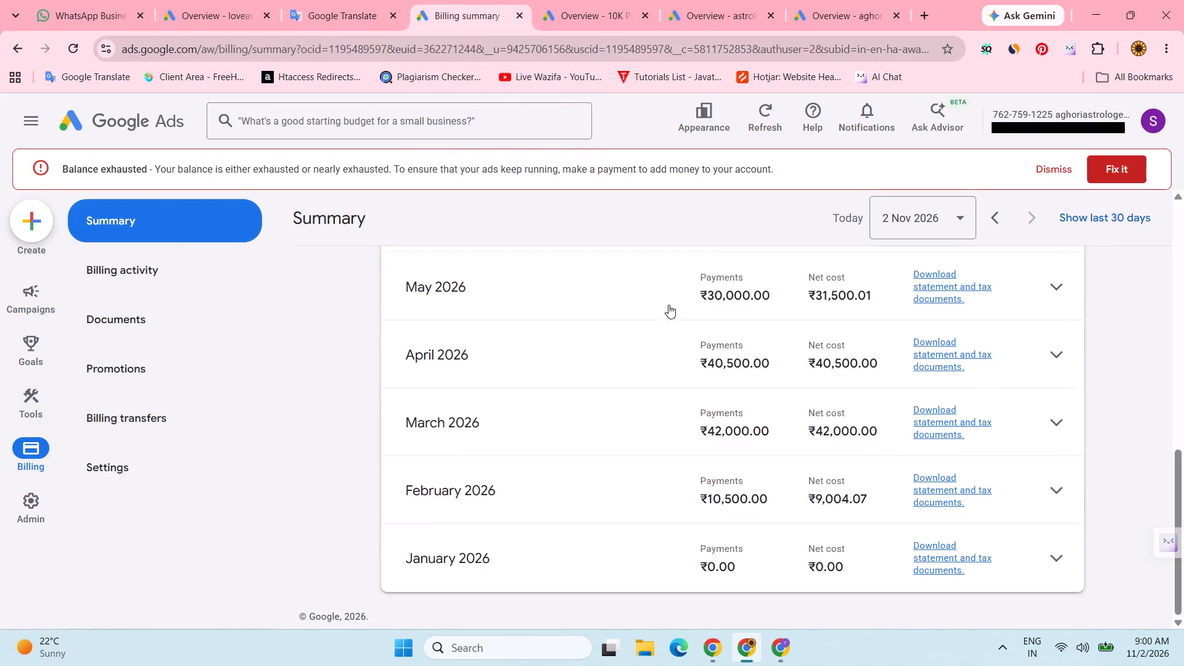
scroll(680, 329, "up", 6)
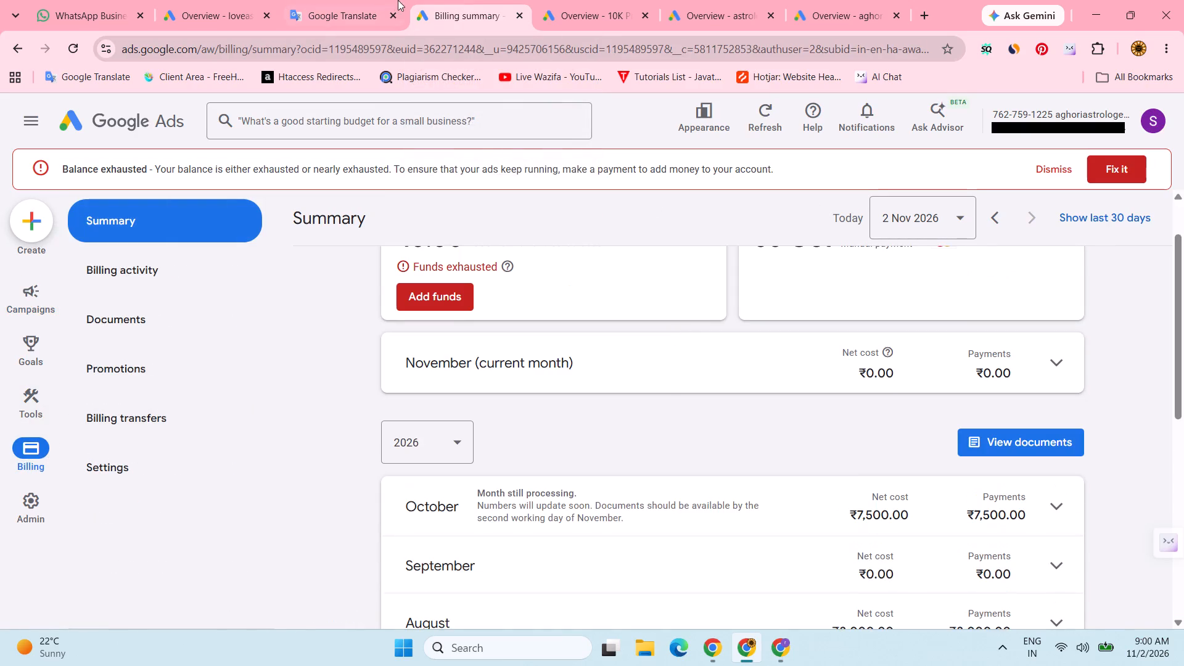
left_click(343, 0)
type("7500+")
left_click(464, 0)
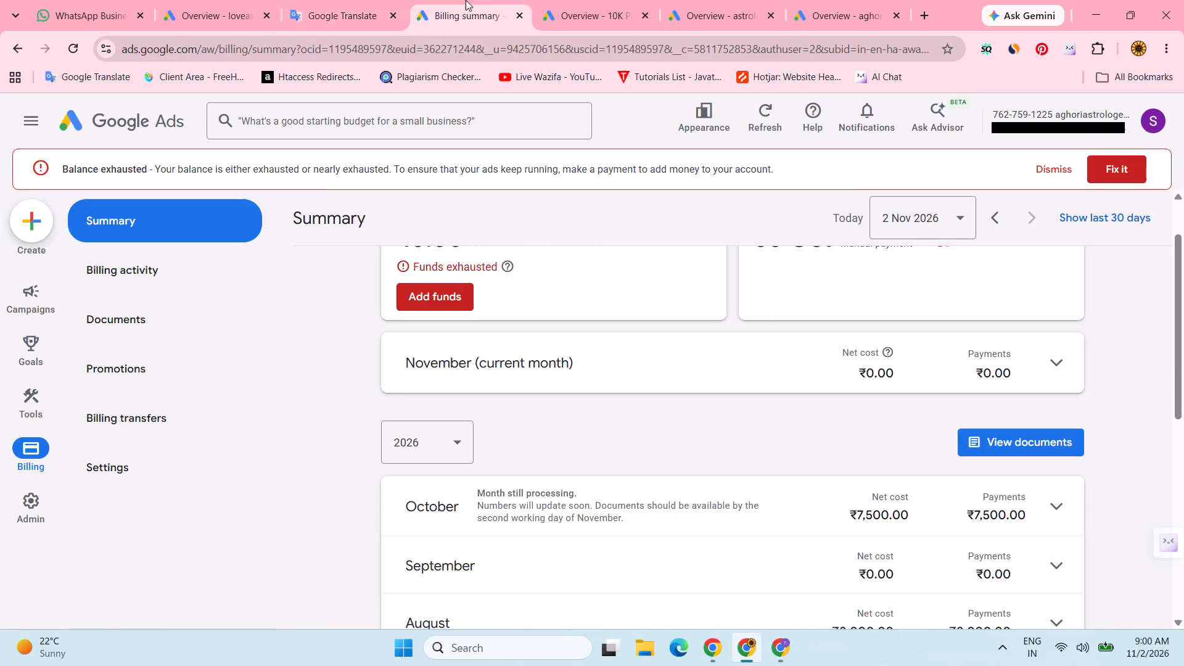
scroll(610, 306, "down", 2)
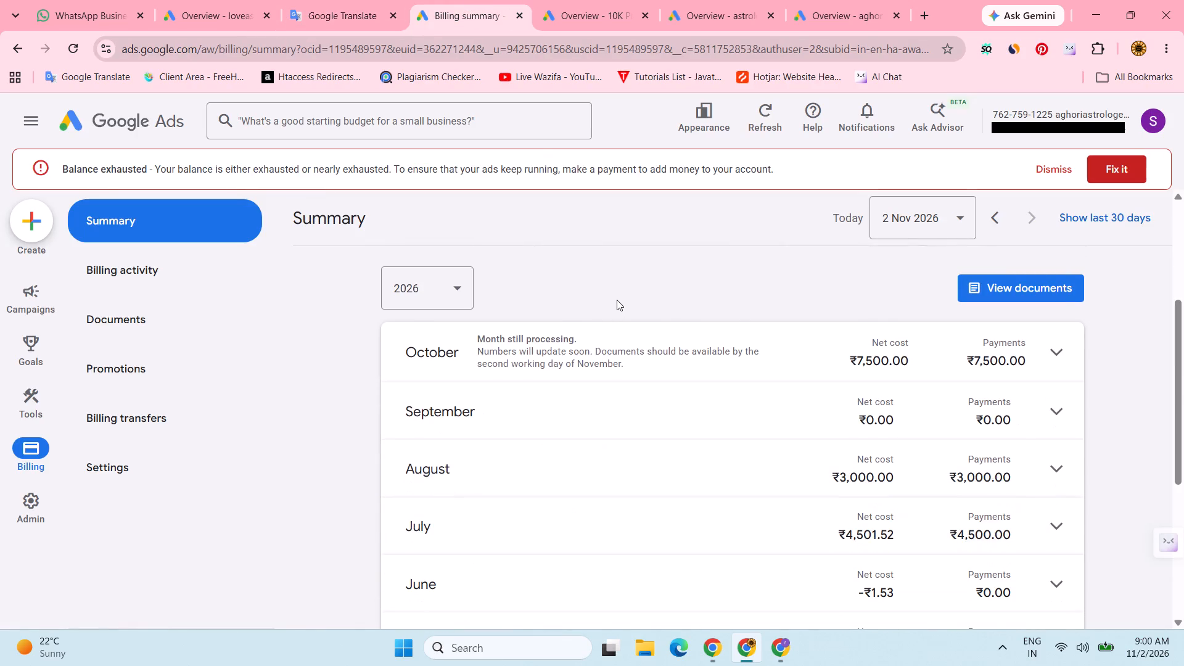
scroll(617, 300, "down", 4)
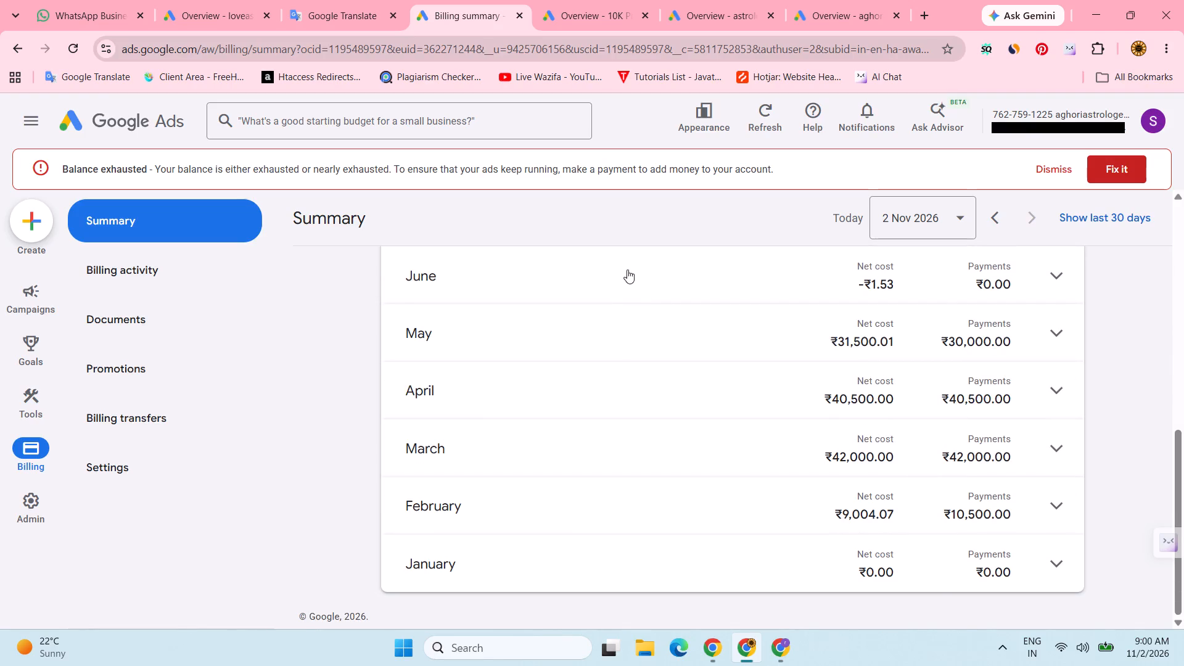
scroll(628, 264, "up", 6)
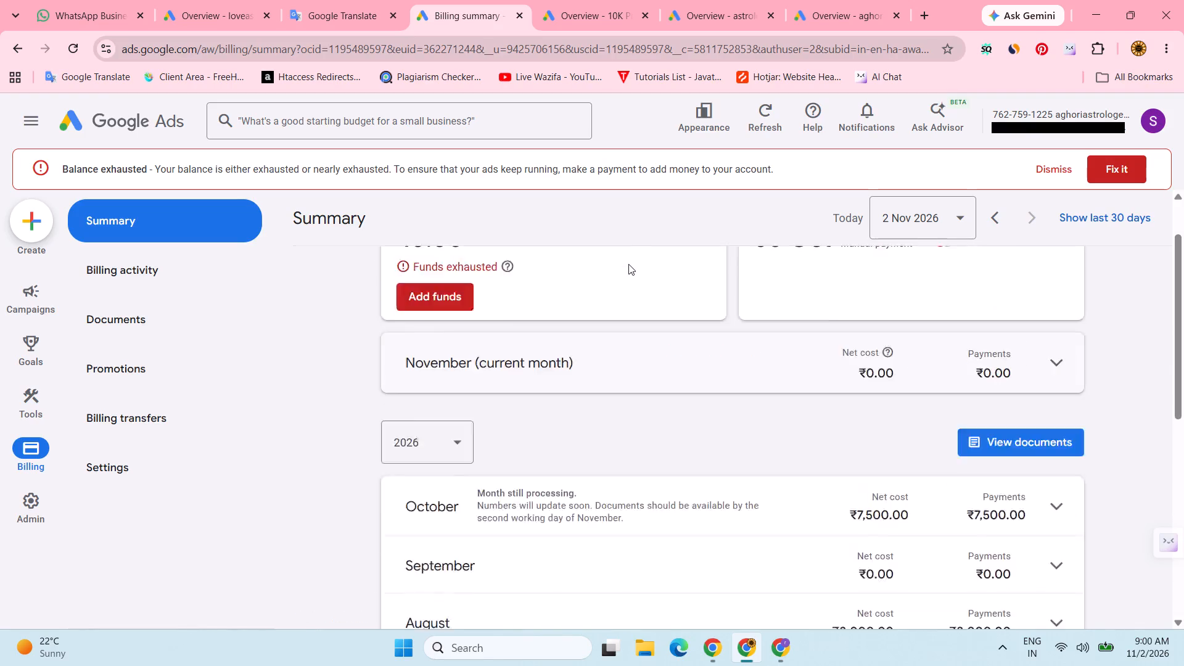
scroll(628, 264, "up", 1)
In the 10K Promo account, open the website from its ad and copy the domain aghoriastrologermantra.com.
left_click(578, 0)
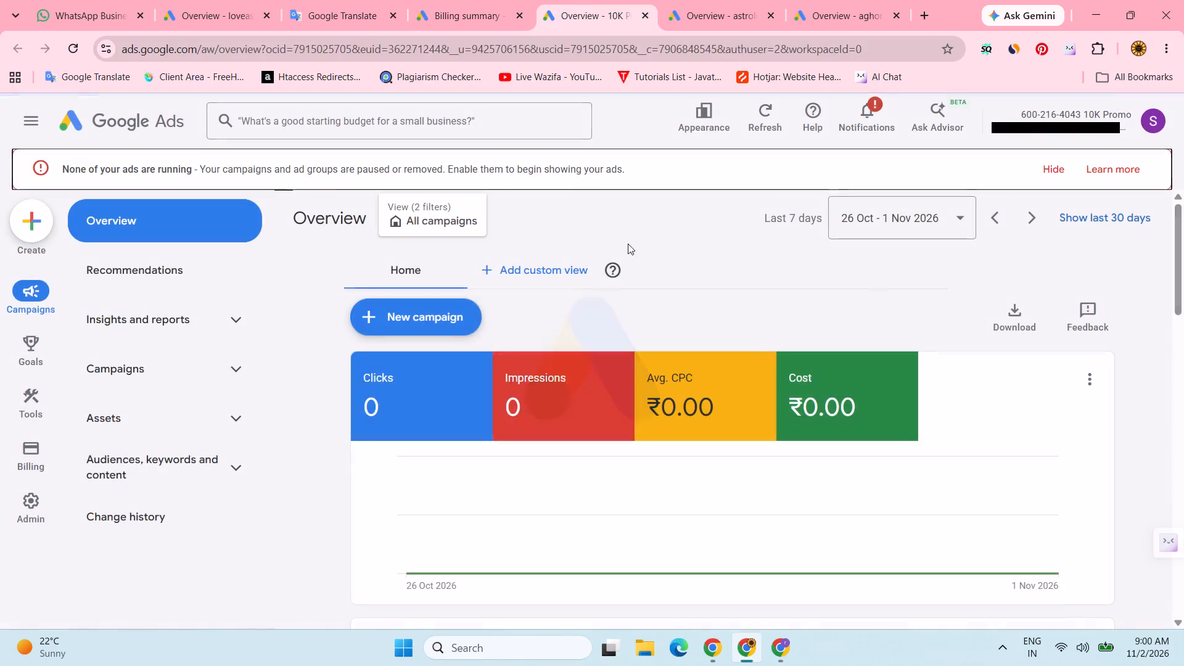
scroll(573, 361, "down", 10)
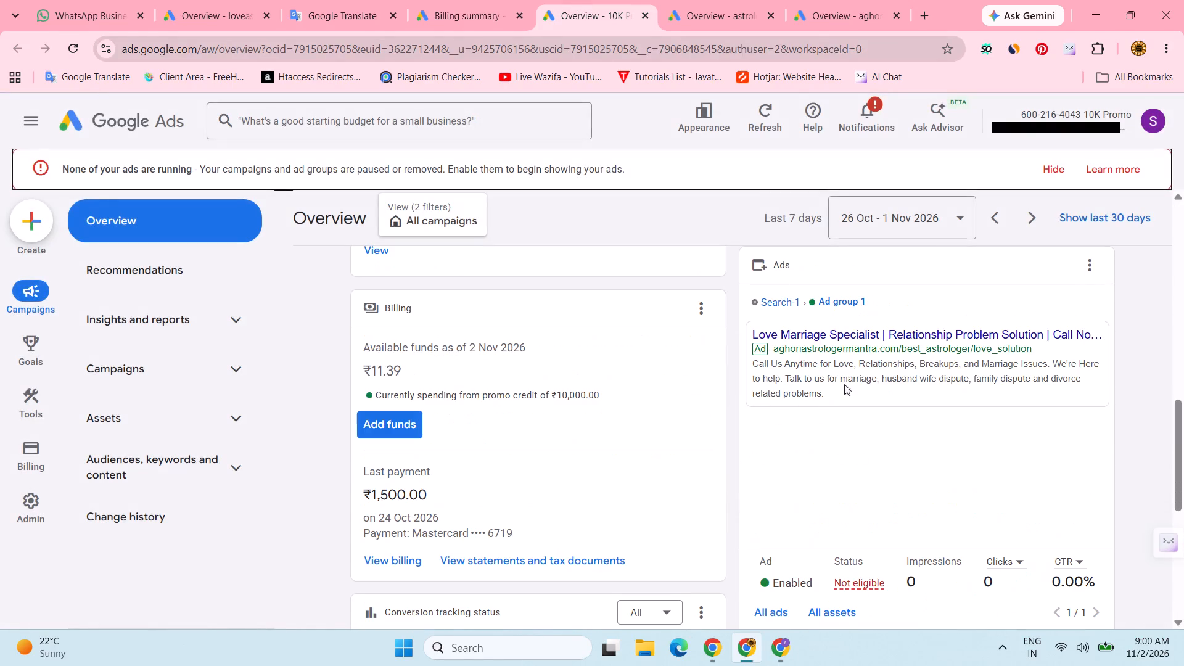
left_click(810, 331)
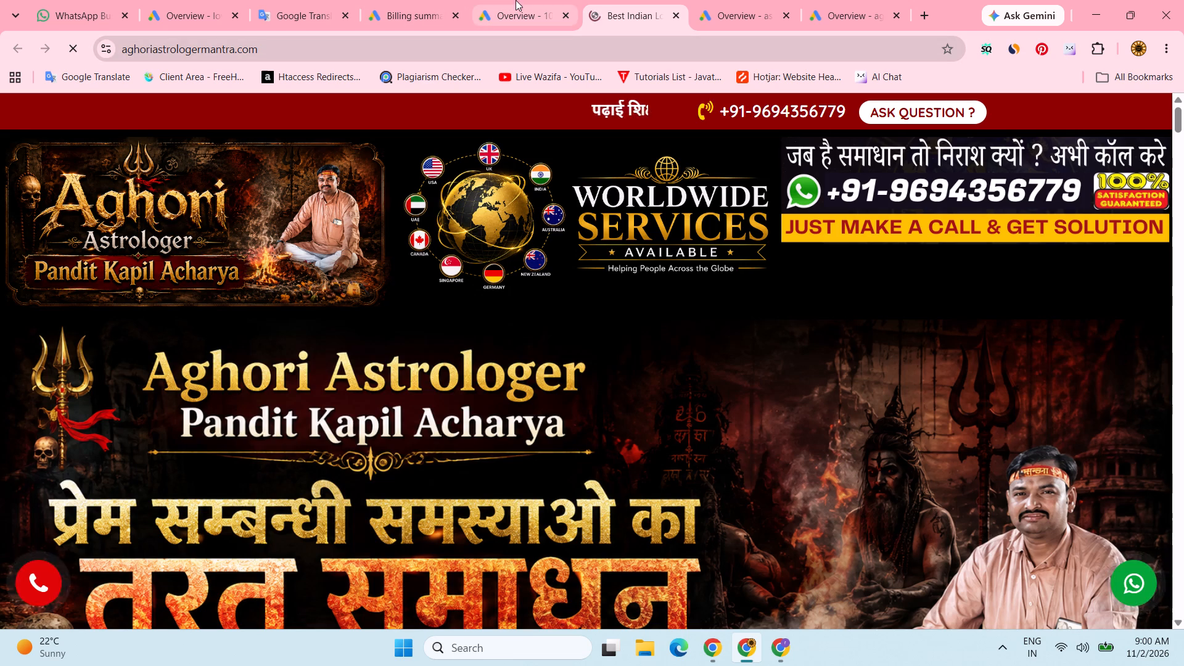
left_click(328, 0)
left_click(672, 0)
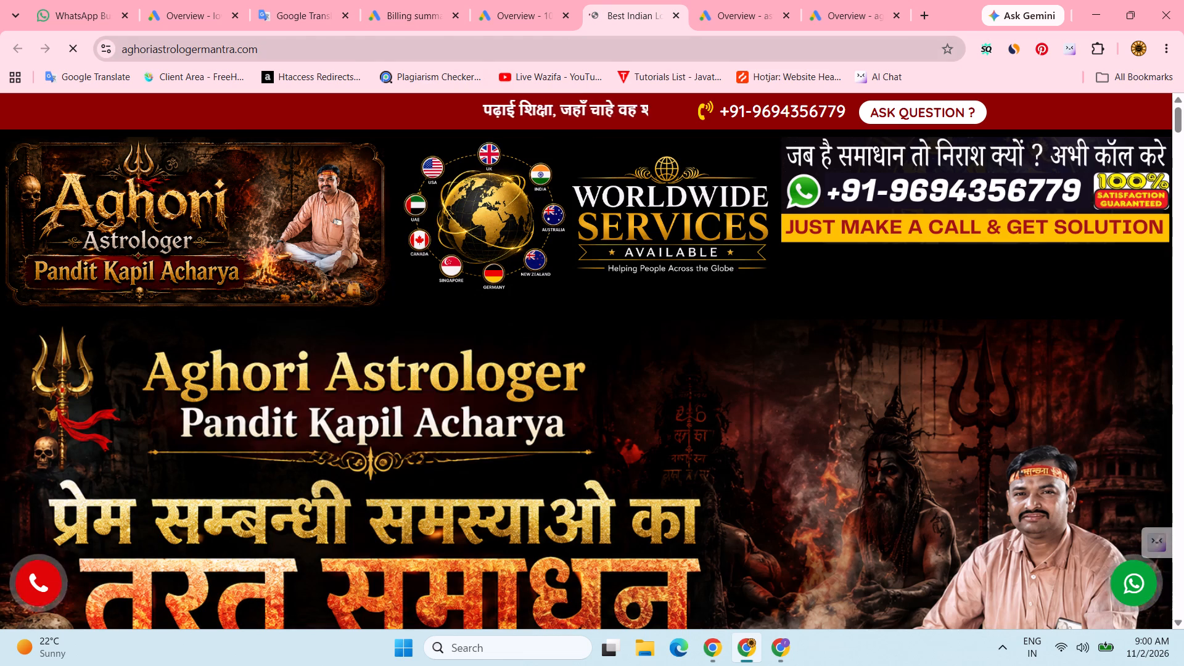
double_click(193, 41)
left_click(340, 43, "shift")
key("ctrl+c")
Search the Google Translate notes for aghoriastrologermantra.com.
left_click(307, 0)
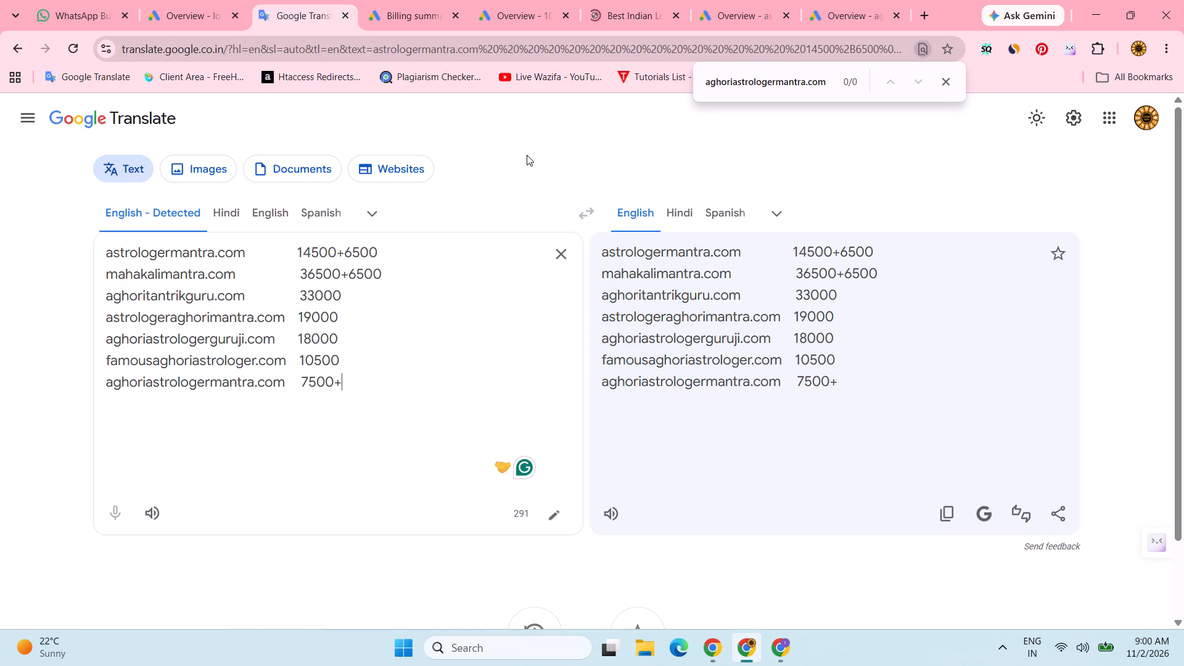
key("ctrl+f")
key("ctrl+v")
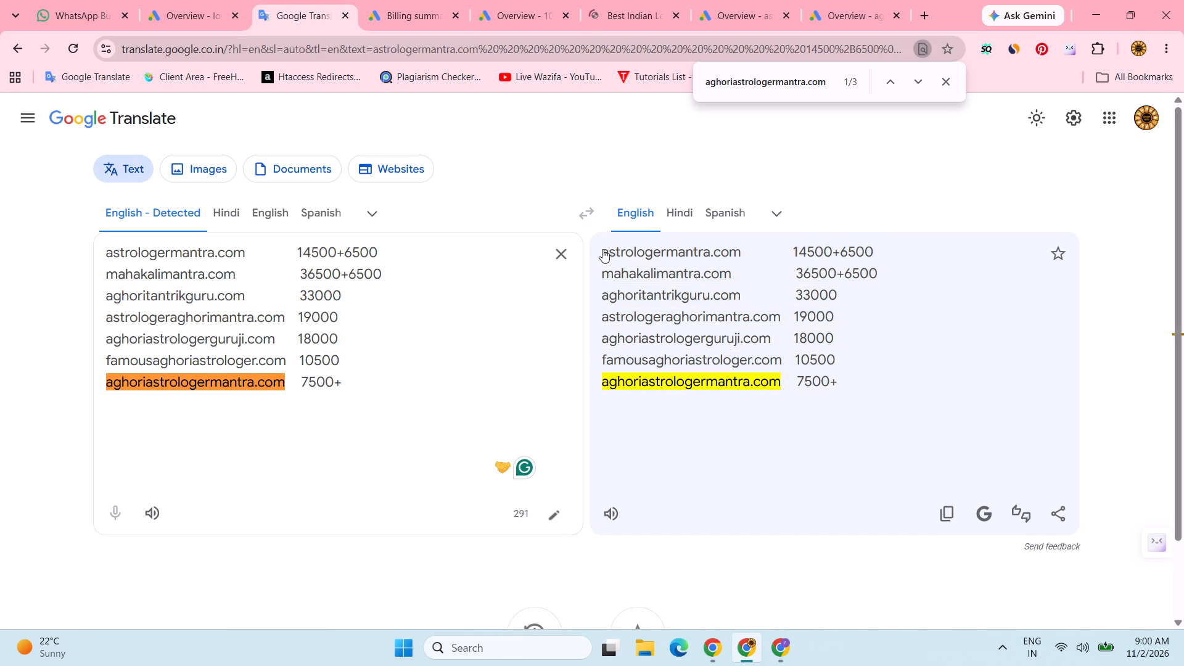
Close the finished account's billing, open 10K Promo's billing and append its October payments, 16500, after 7500+ in the notes, followed by a new line.
left_click(362, 381)
left_click(408, 0)
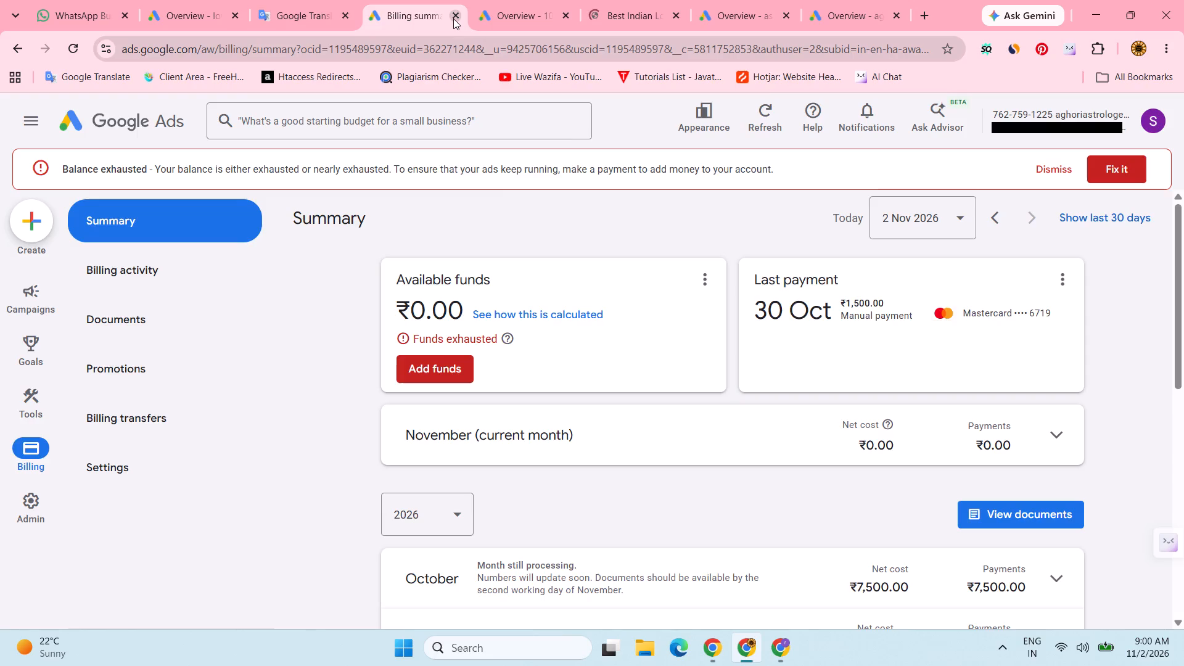
left_click(453, 18)
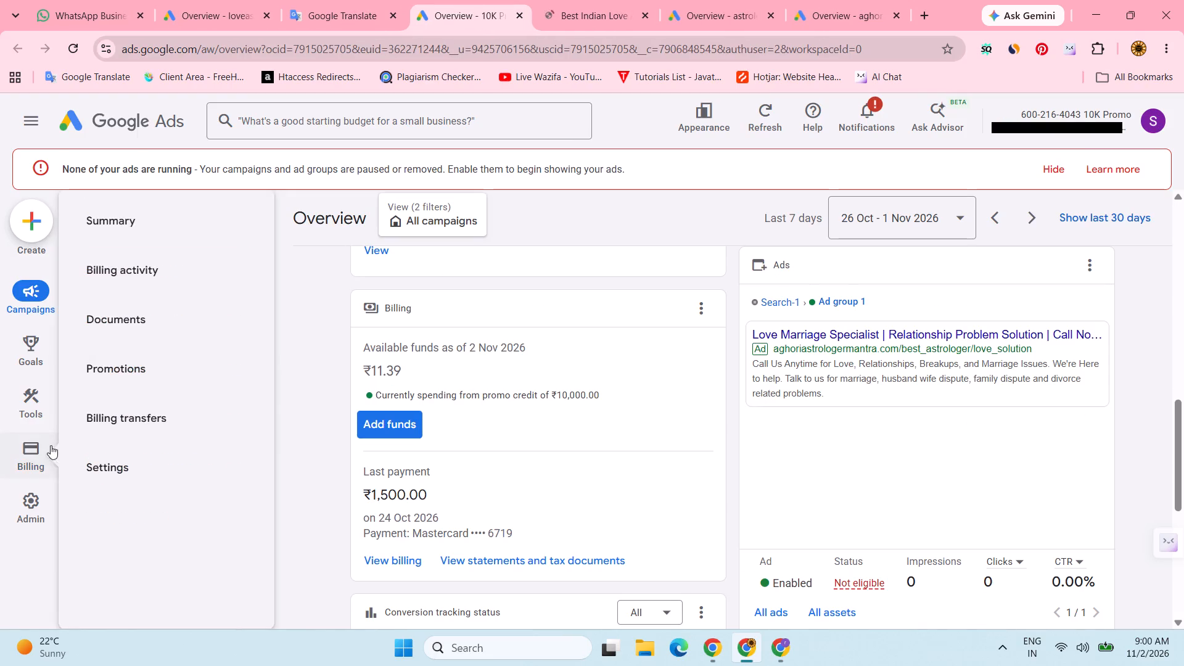
left_click(45, 445)
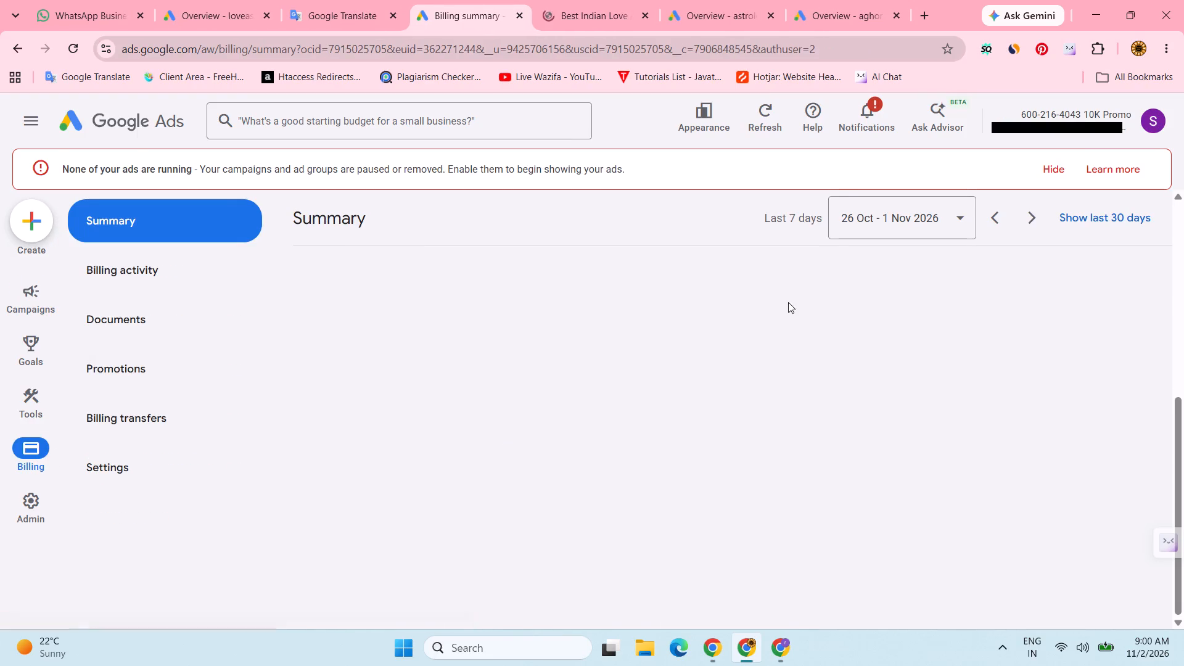
left_click(869, 121)
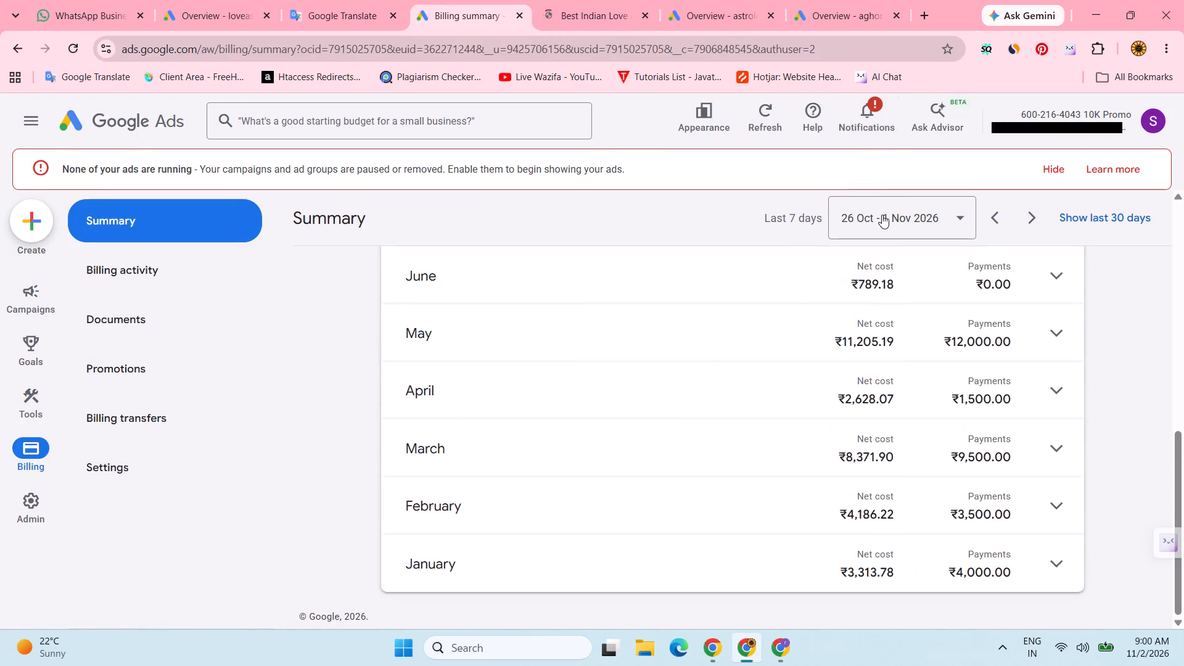
scroll(756, 421, "down", 4)
left_click(308, 452)
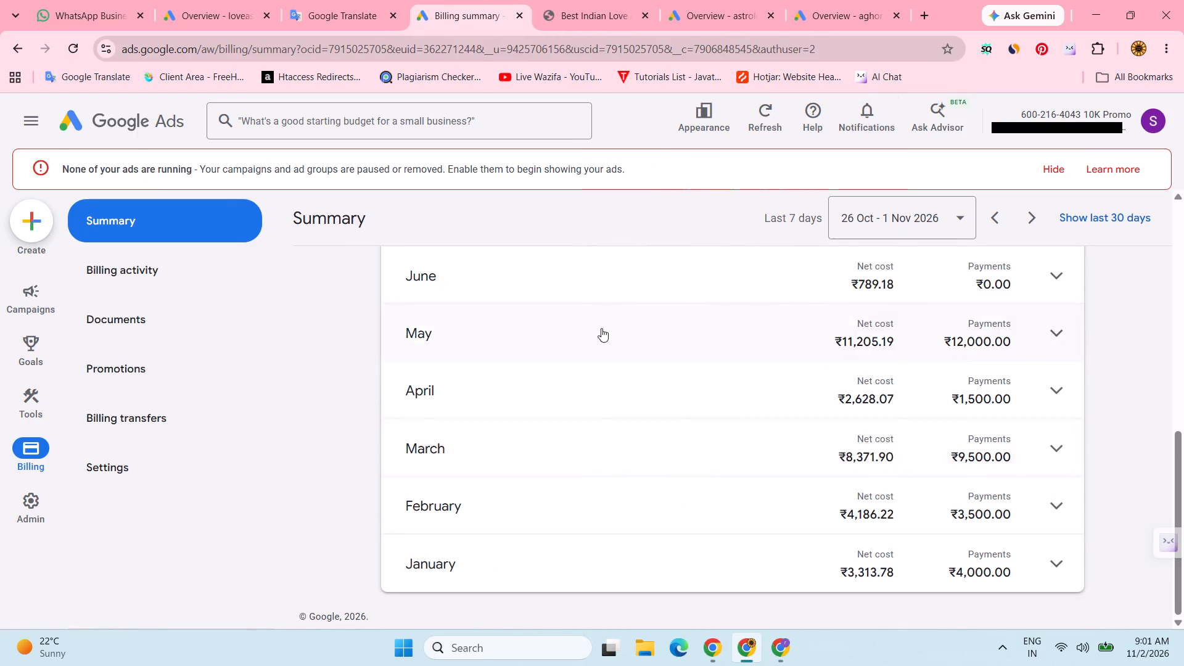
scroll(623, 323, "up", 5)
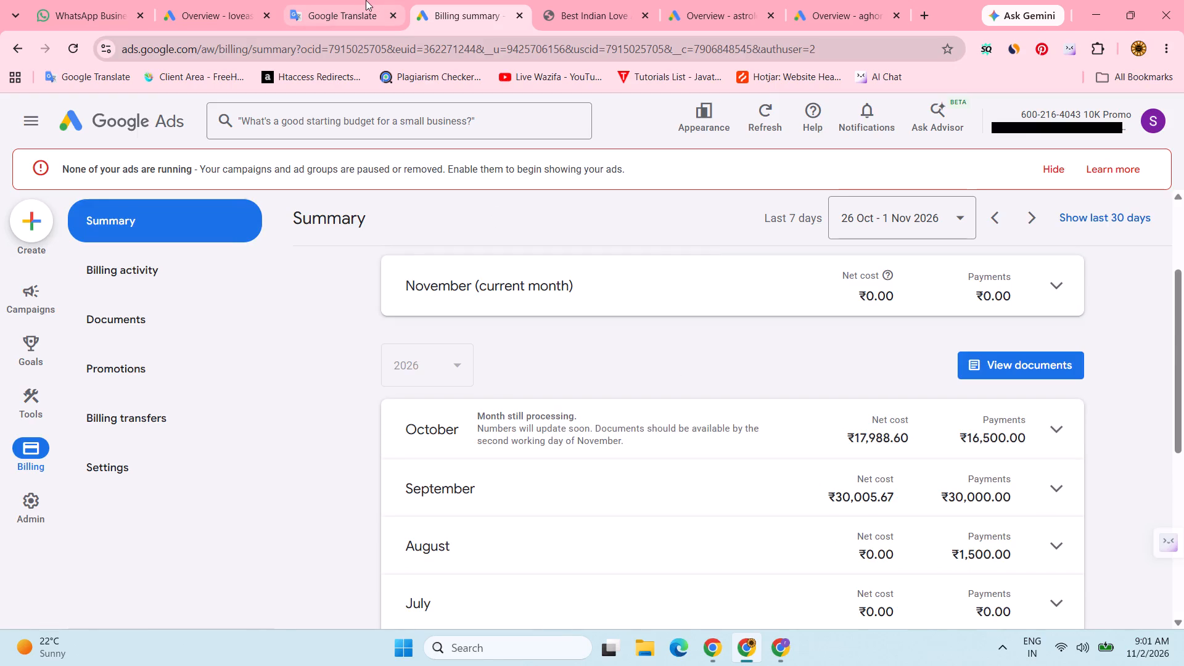
left_click(366, 0)
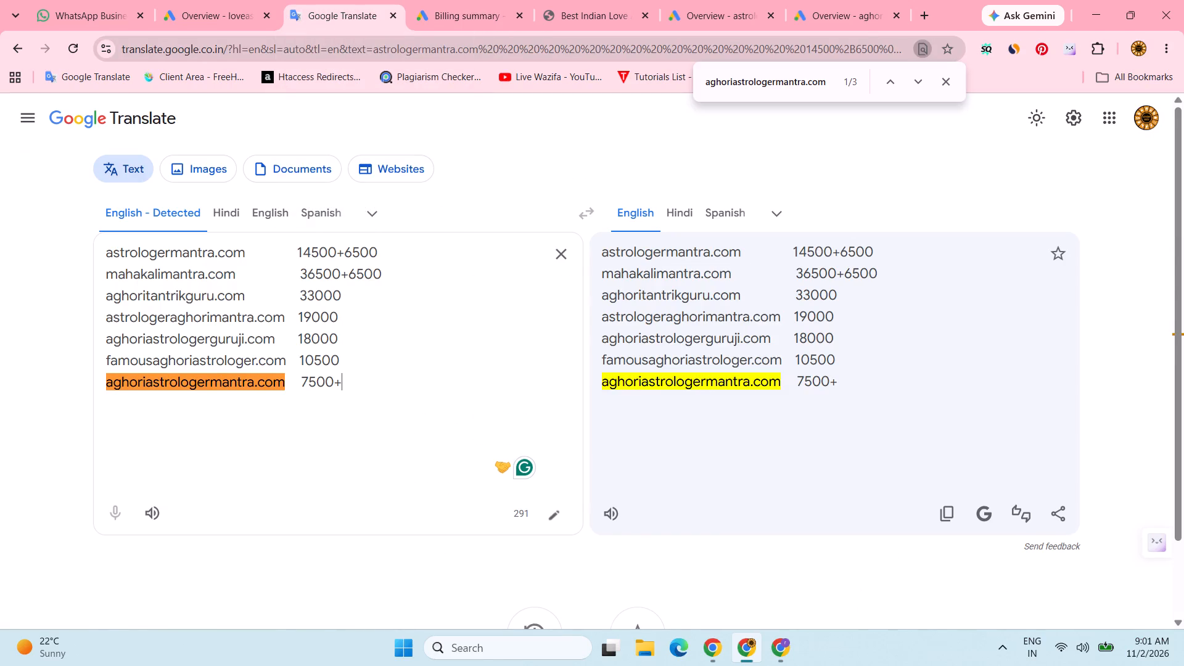
type("16500")
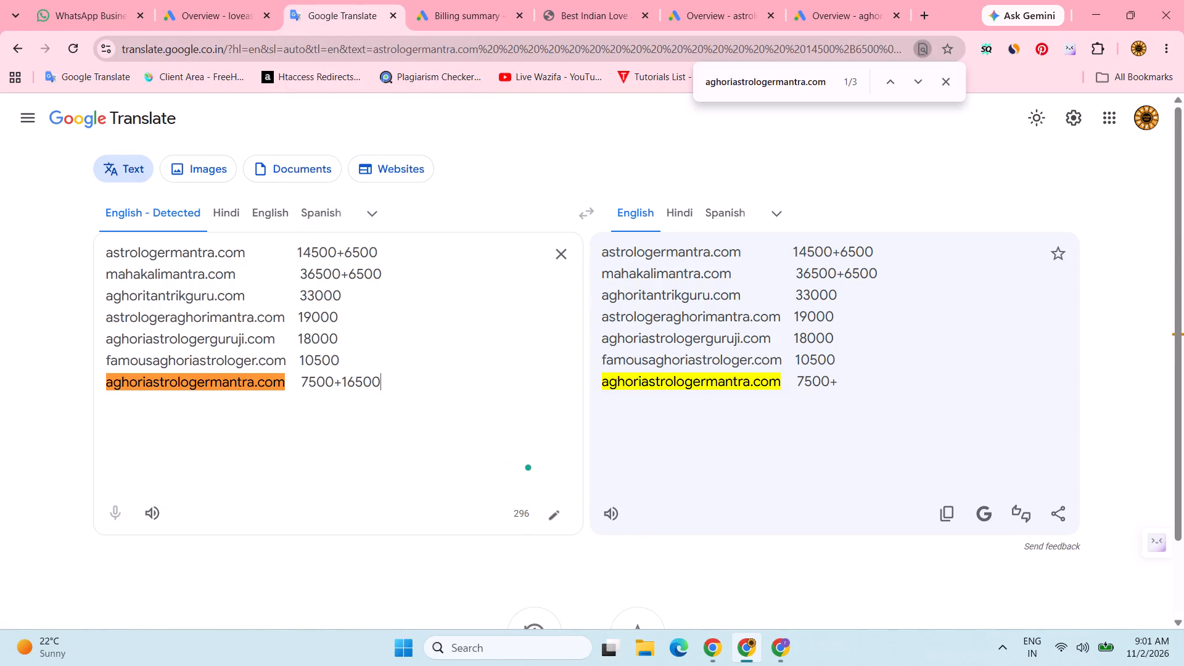
key("Return")
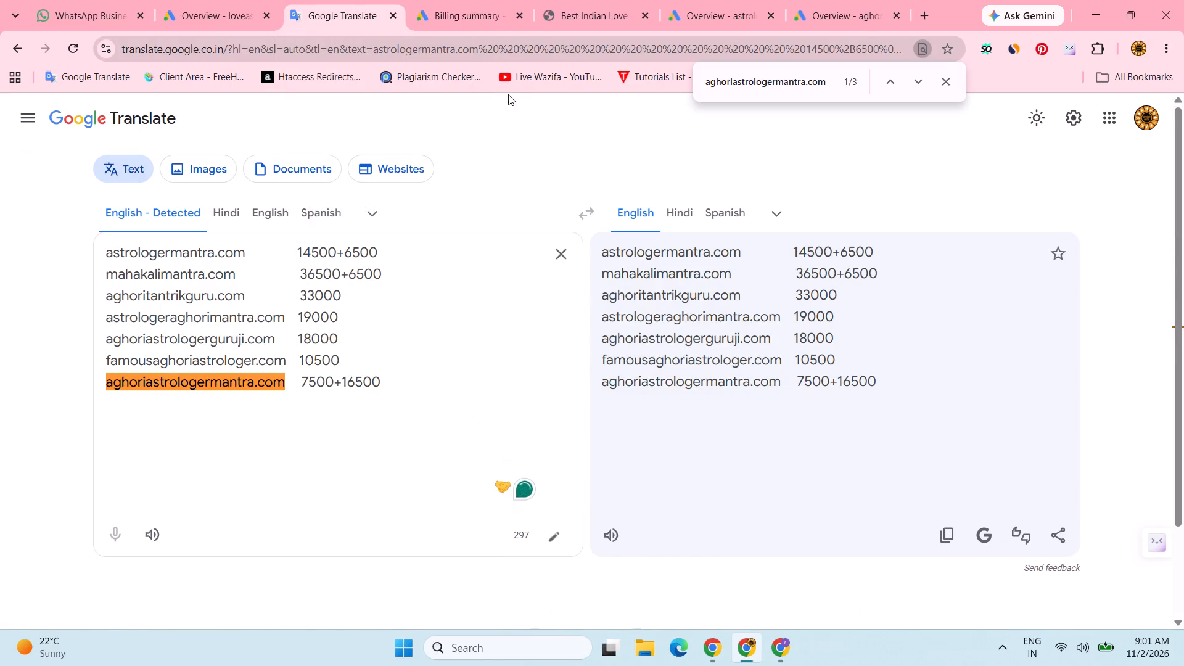
Close the aghoriastrologermantra.com website and the 10K Promo billing summary.
left_click(479, 0)
left_click(615, 0)
left_click(641, 16)
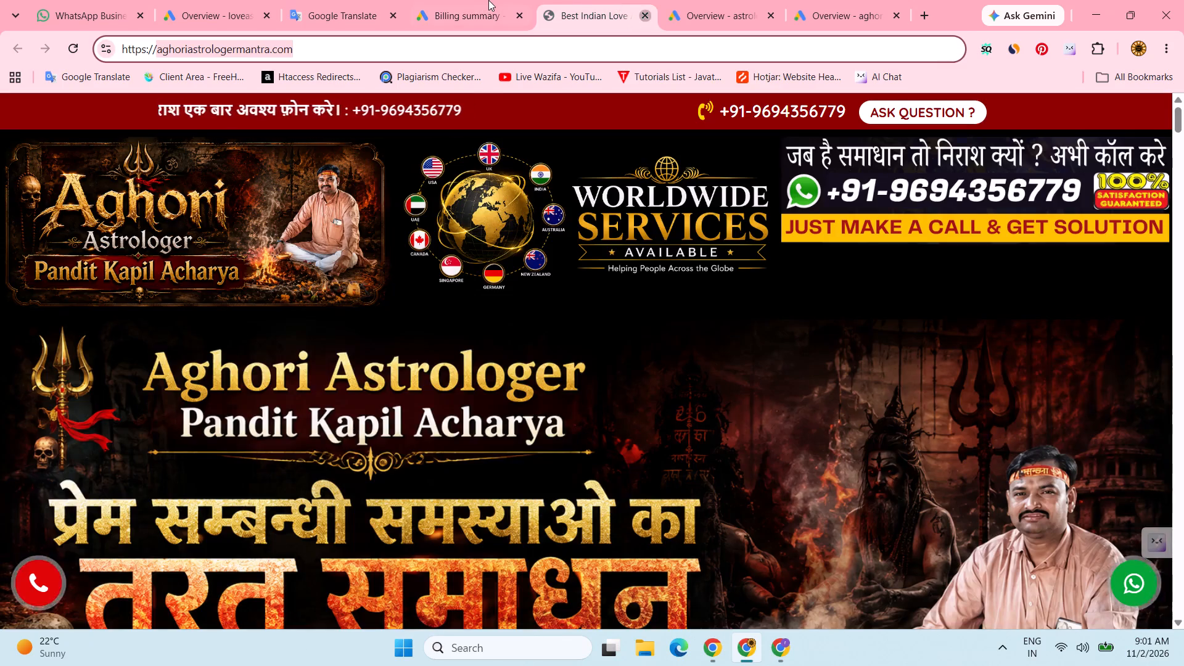
left_click(488, 0)
left_click(519, 16)
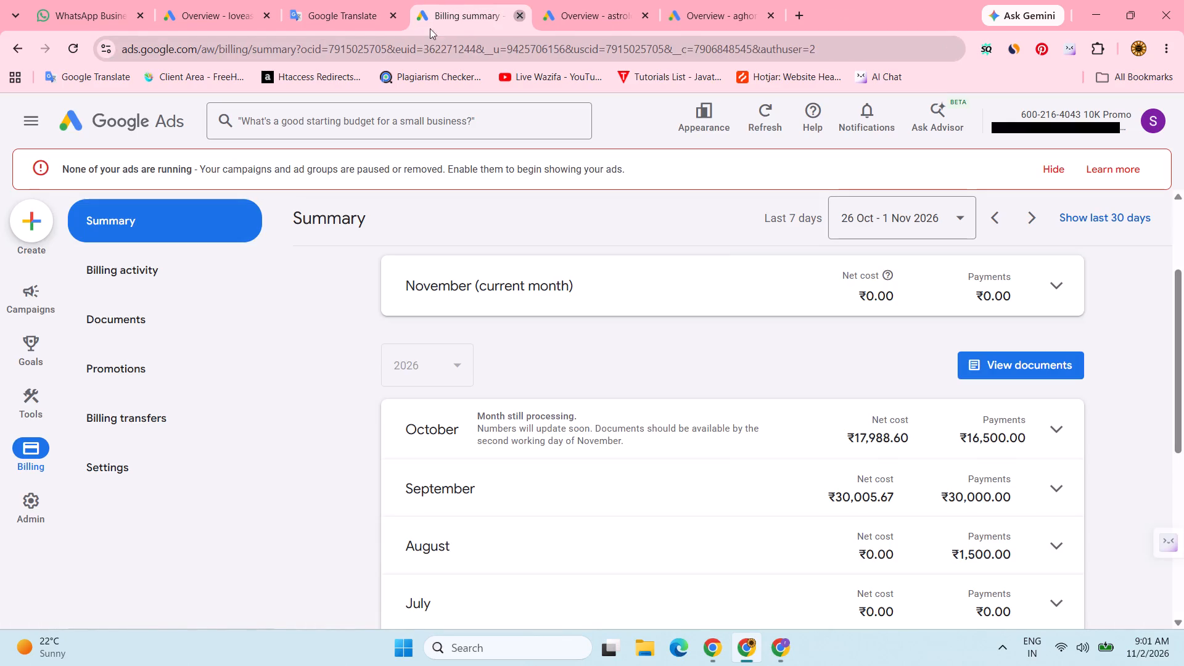
Check the astrologeraghorimantra.com account's notifications and view the earned credit in billing.
left_click(868, 107)
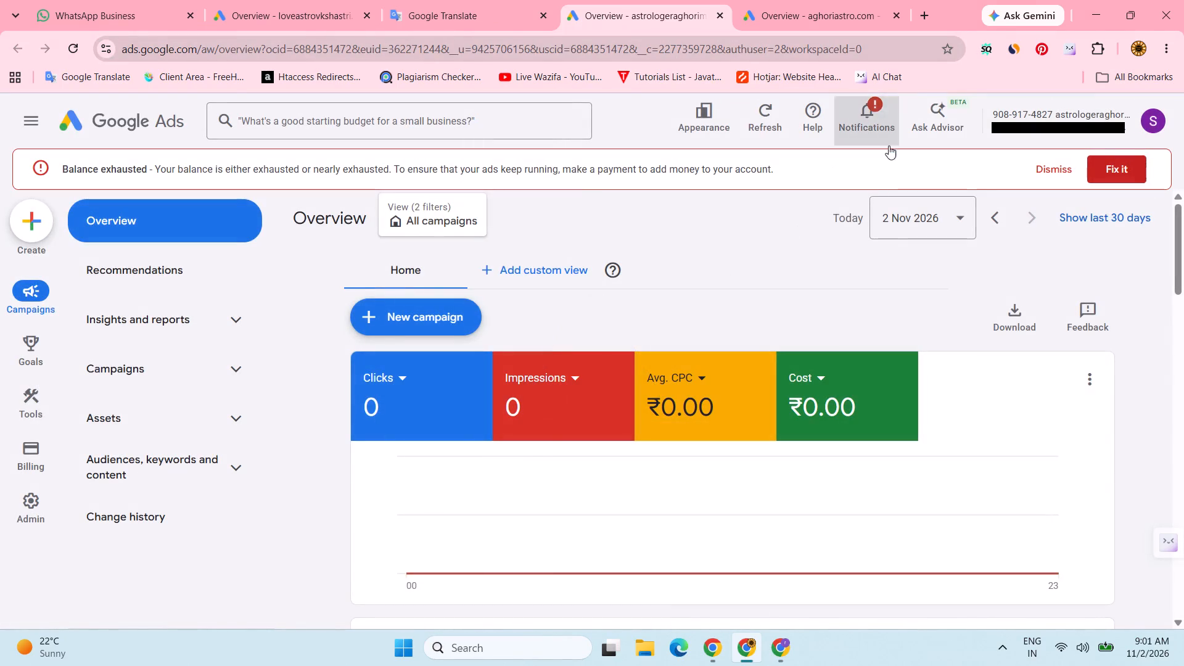
left_click(649, 279)
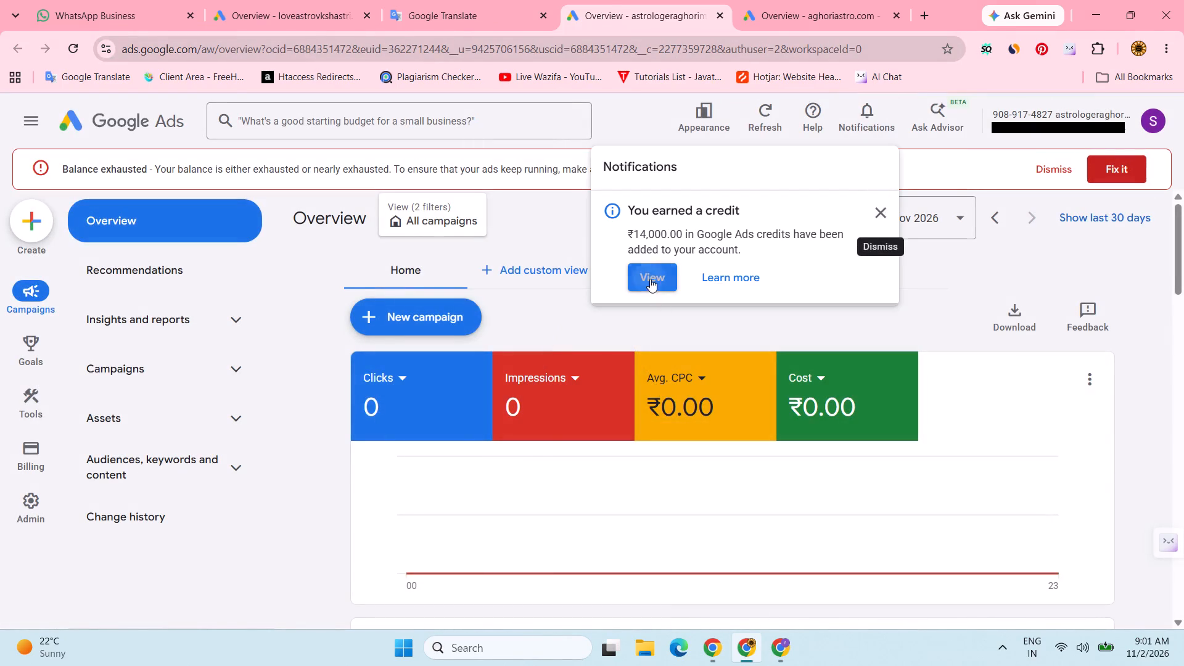
Copy the account name, open astrologeraghorimantra.com in a new tab and copy the site's domain.
double_click(1100, 112)
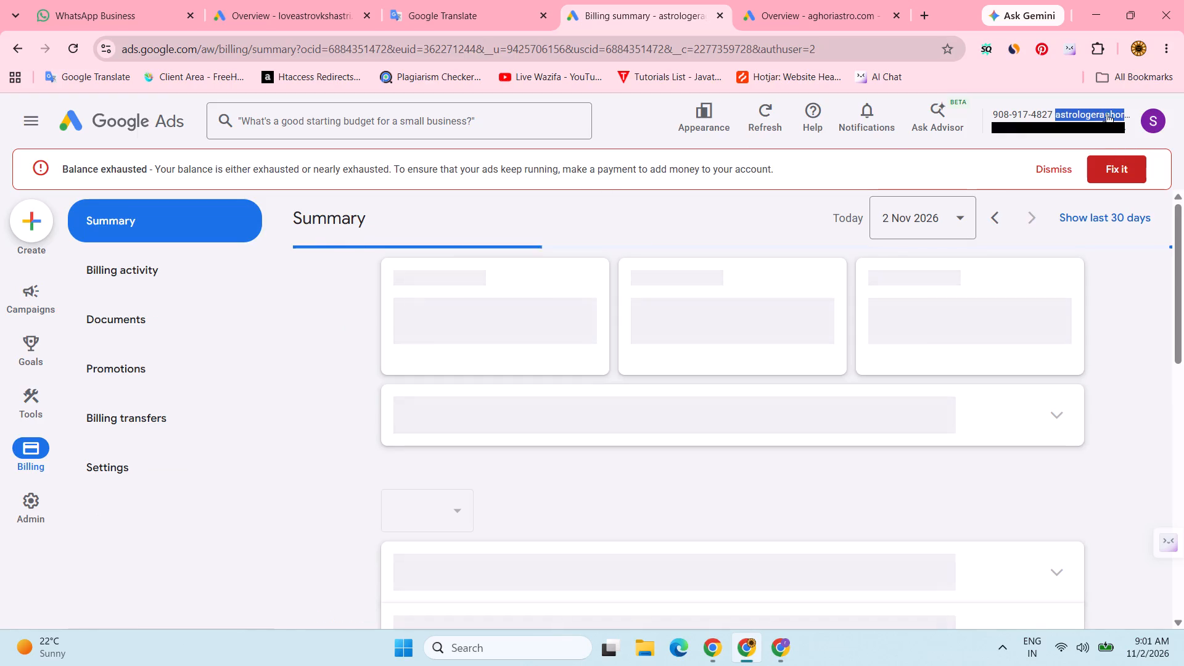
key("ctrl+c")
left_click(921, 13)
key("ctrl+v")
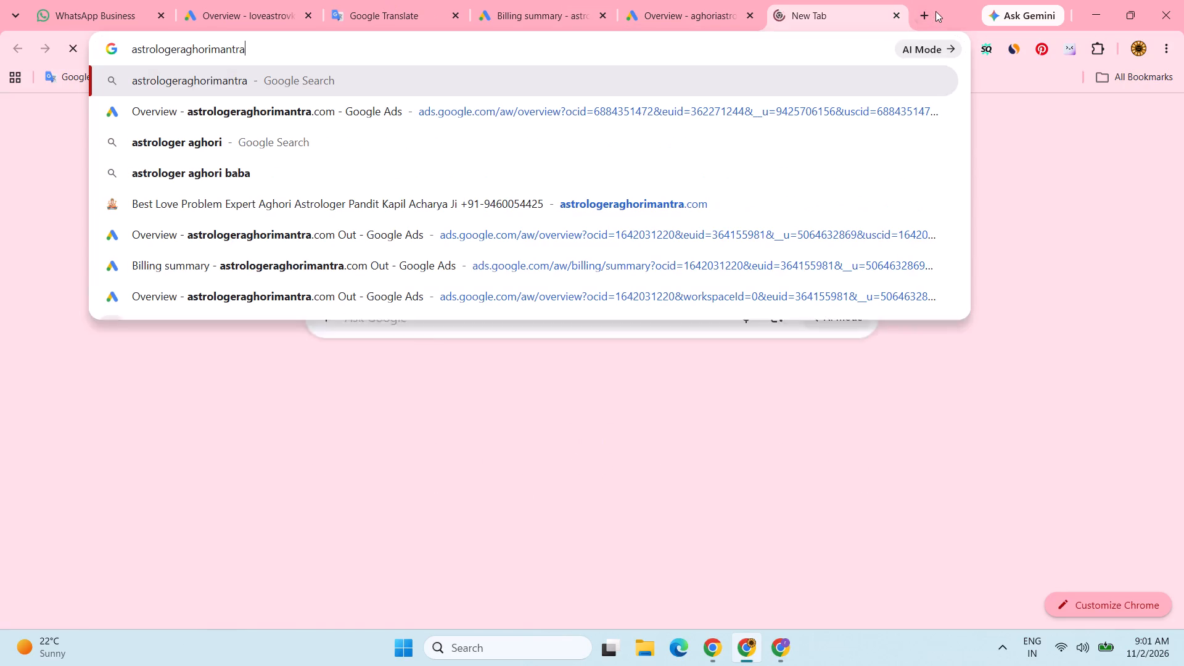
type(".com")
key("Return")
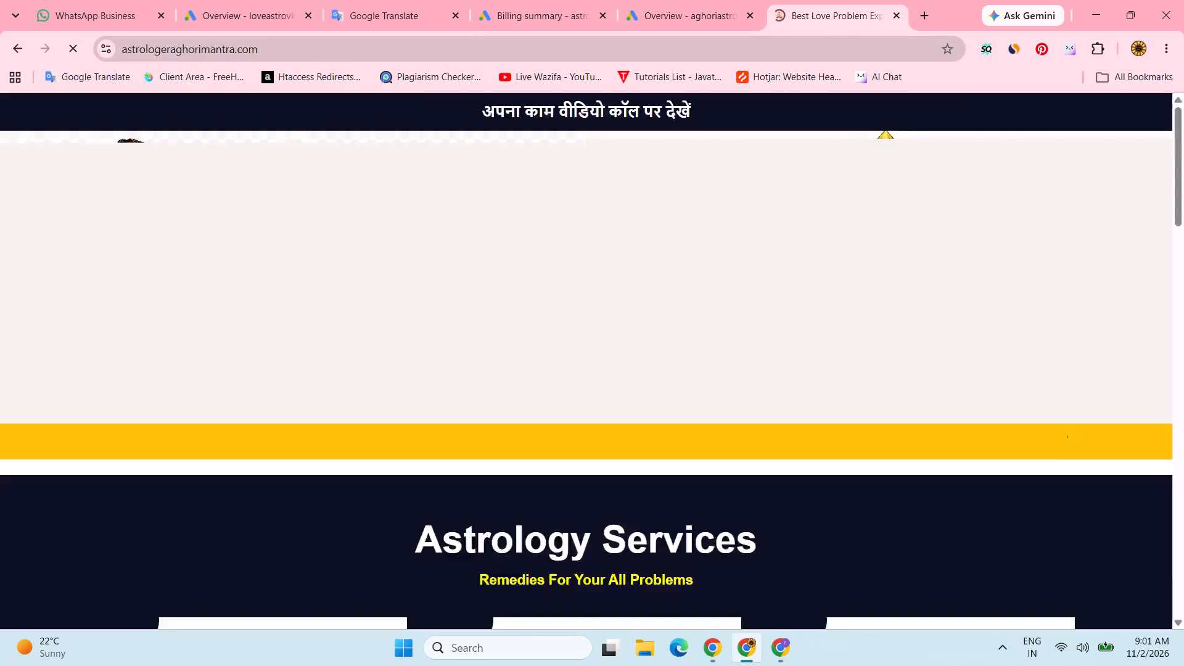
double_click(189, 46)
left_click(316, 49, "shift")
key("ctrl+c")
Search the Google Translate notes for astrologeraghorimantra.com and close the search.
left_click(268, 0)
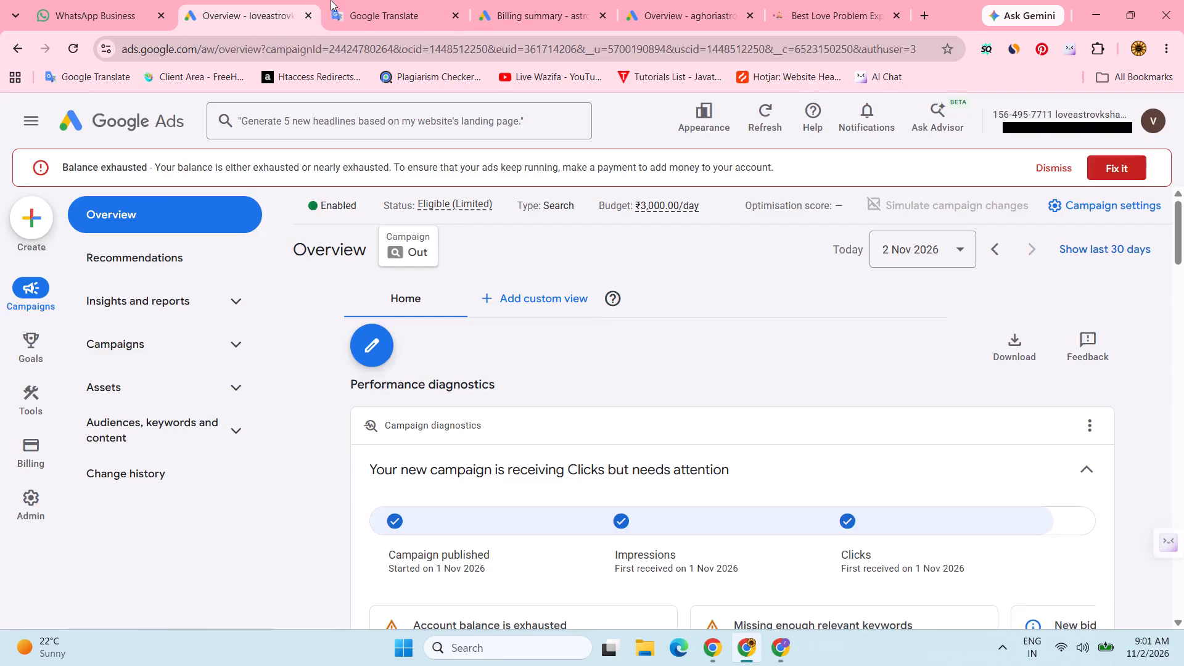
left_click(415, 0)
key("ctrl+f")
key("ctrl+v")
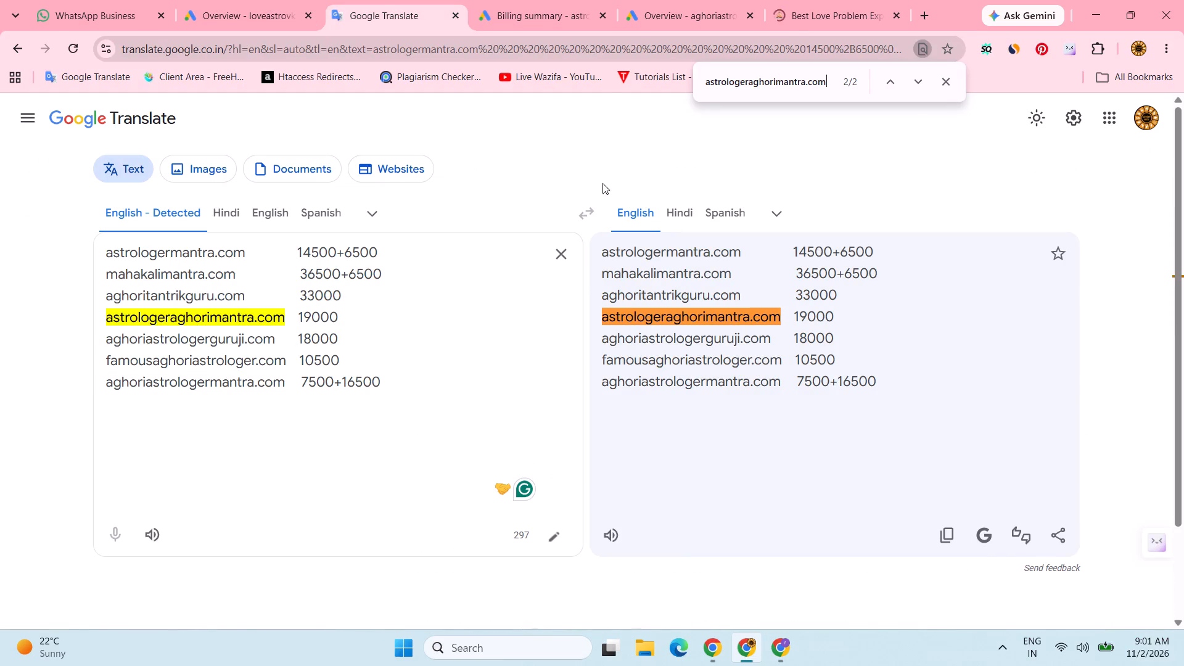
left_click(939, 81)
Check the October payments in the astrologeraghorimantra.com billing summary and append +9000 to that site's line in the Google Translate notes.
left_click(534, 0)
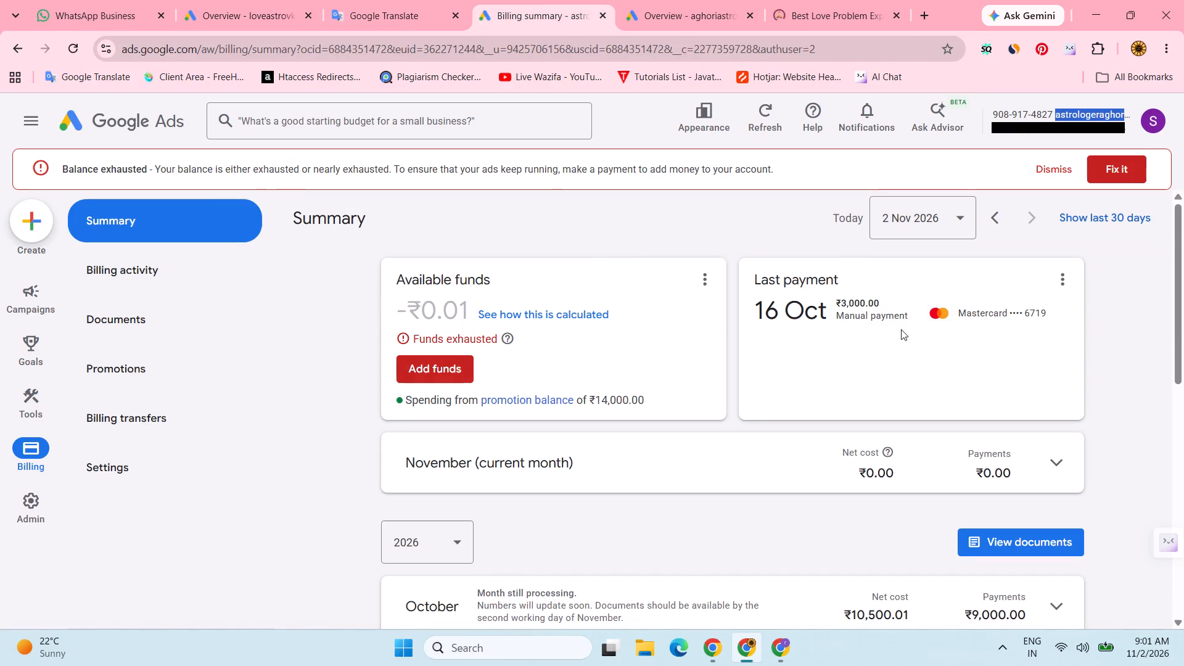
scroll(900, 329, "down", 1)
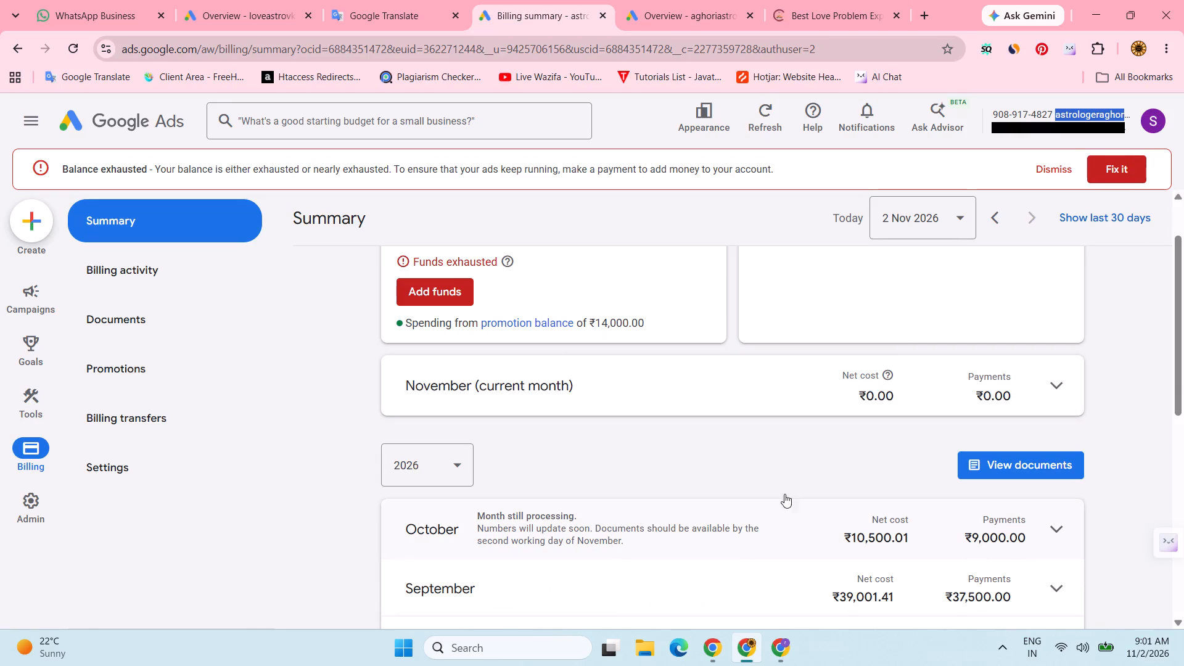
left_click(369, 0)
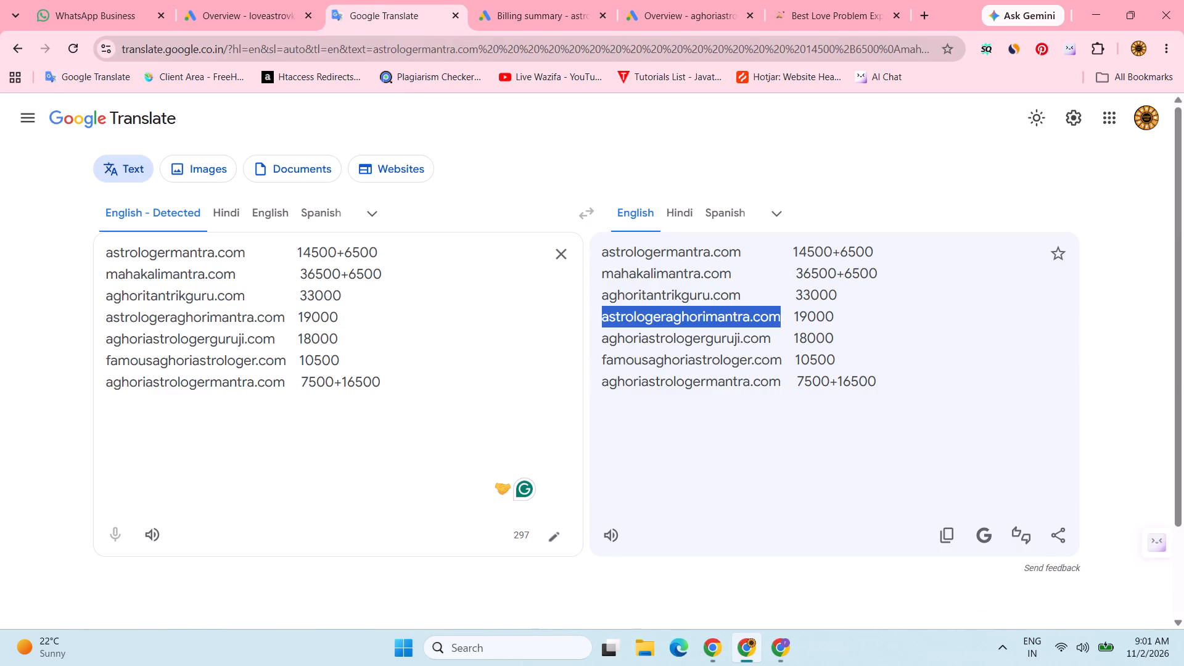
key("ctrl+f")
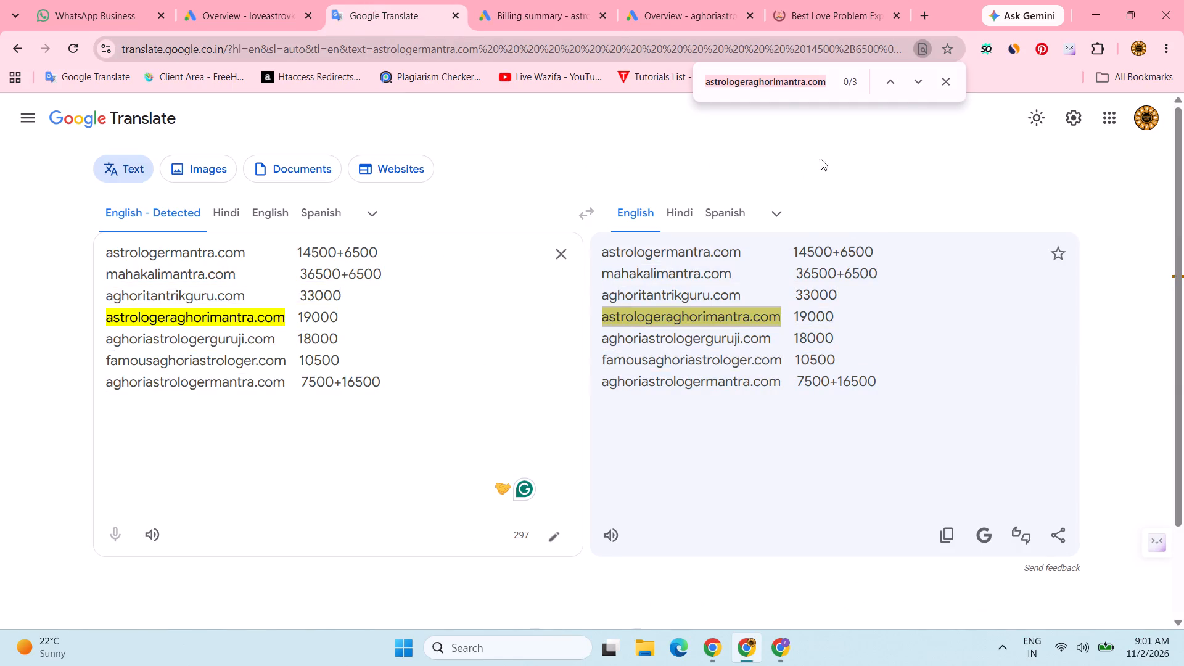
key("ctrl+v")
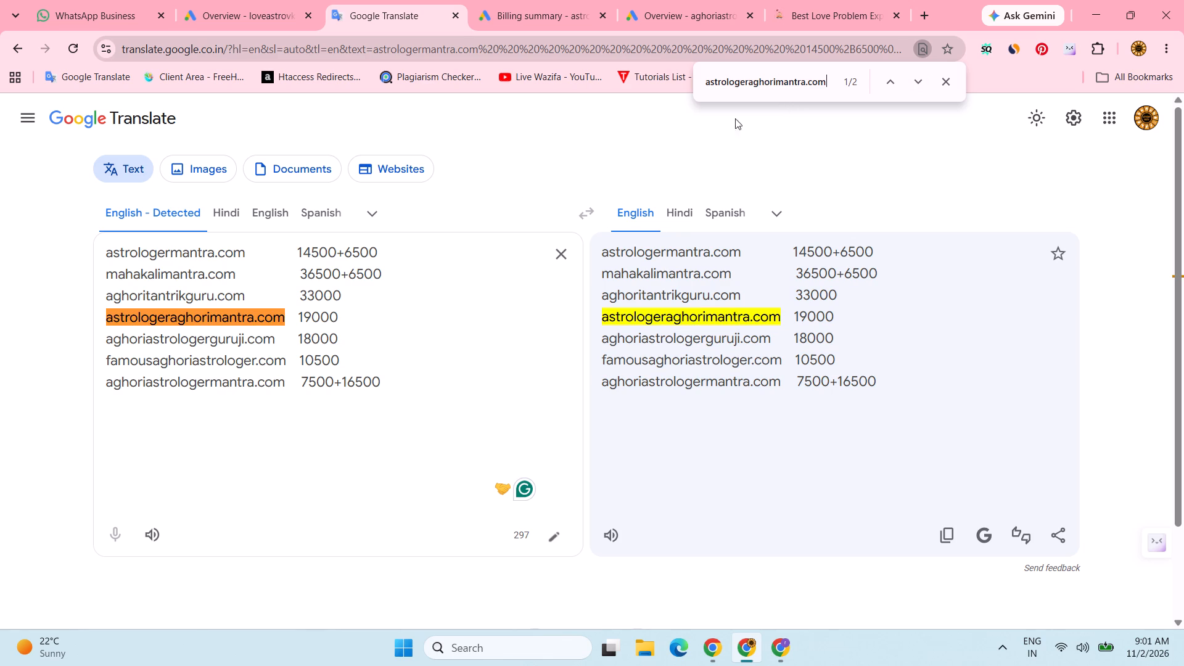
left_click(359, 322)
type("+9000")
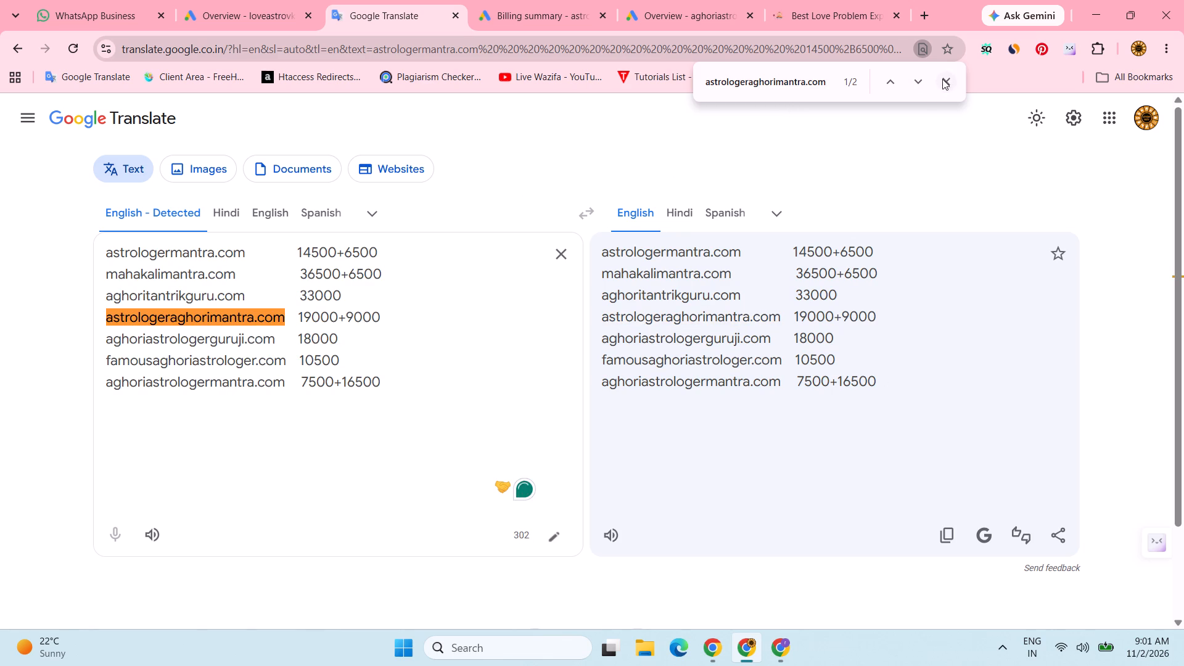
left_click(943, 78)
Review the account's monthly billing history and open its list of ads.
left_click(525, 0)
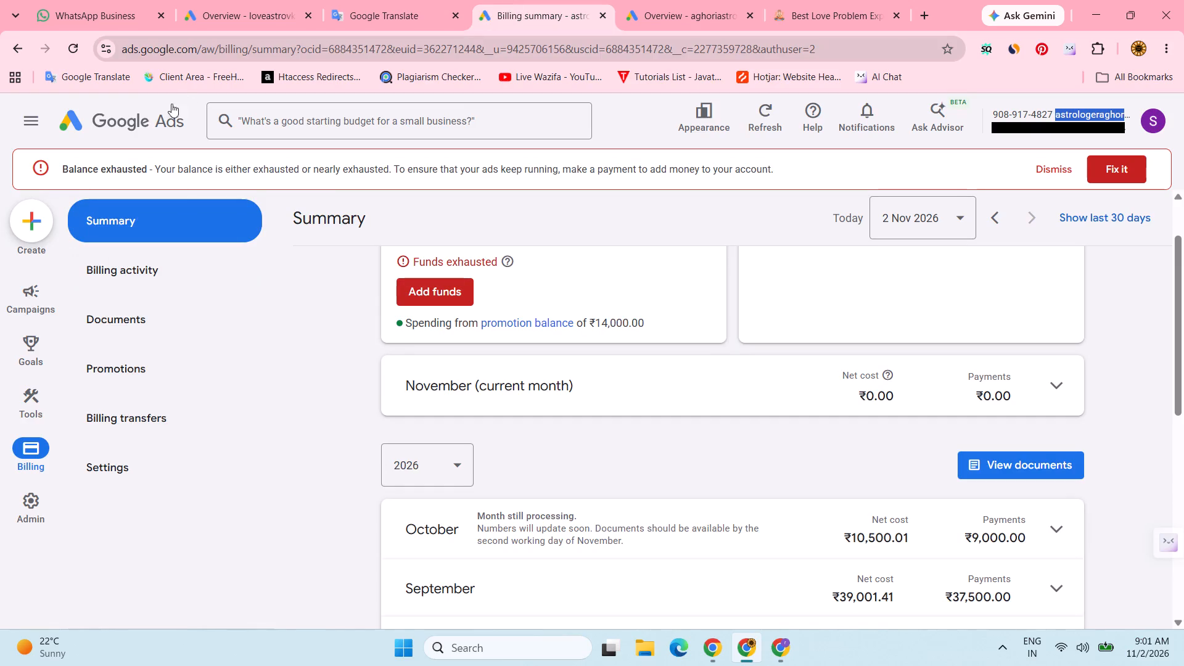
scroll(956, 413, "down", 2)
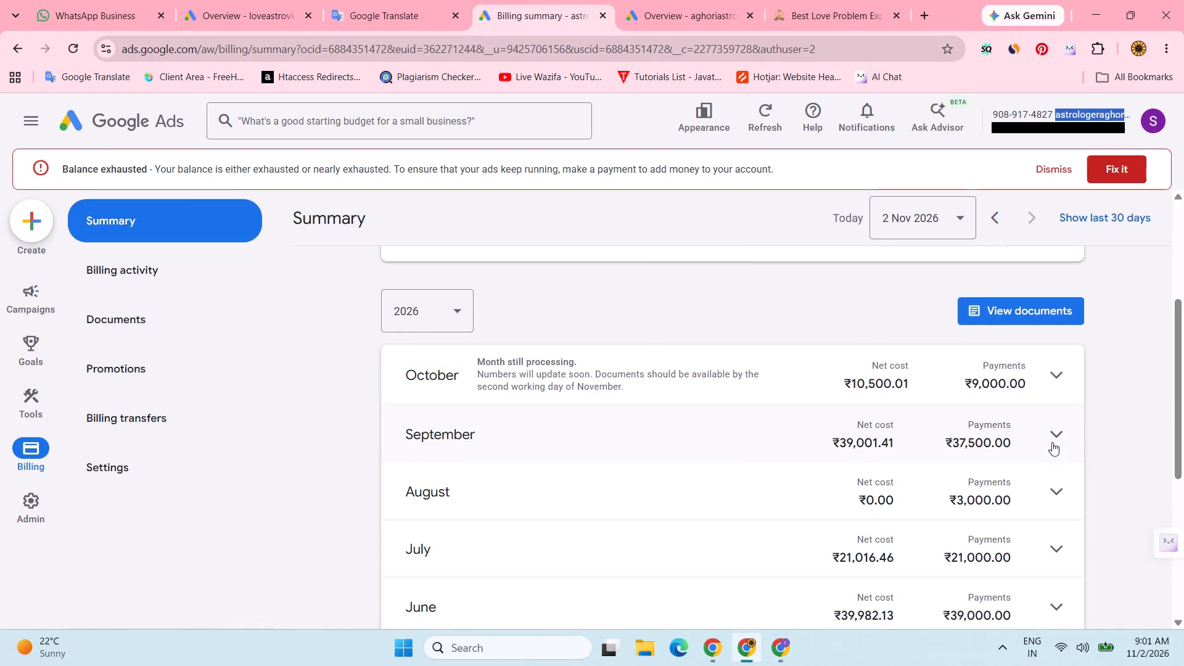
left_click(306, 374)
left_click(159, 124)
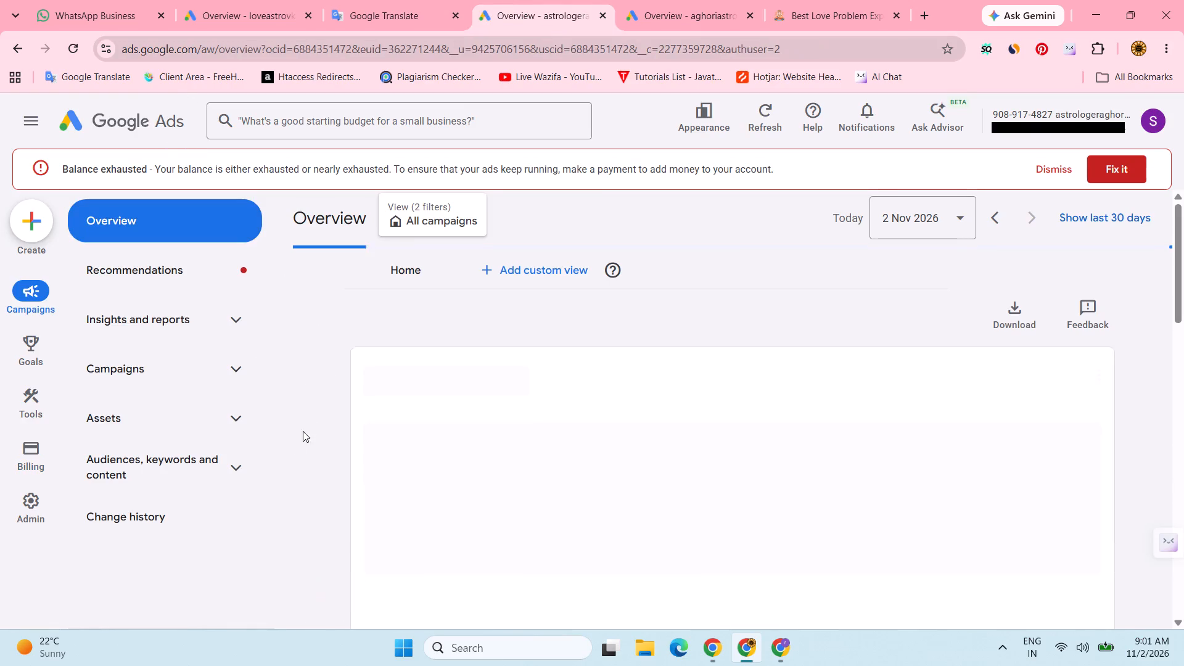
left_click(158, 380)
left_click(138, 501)
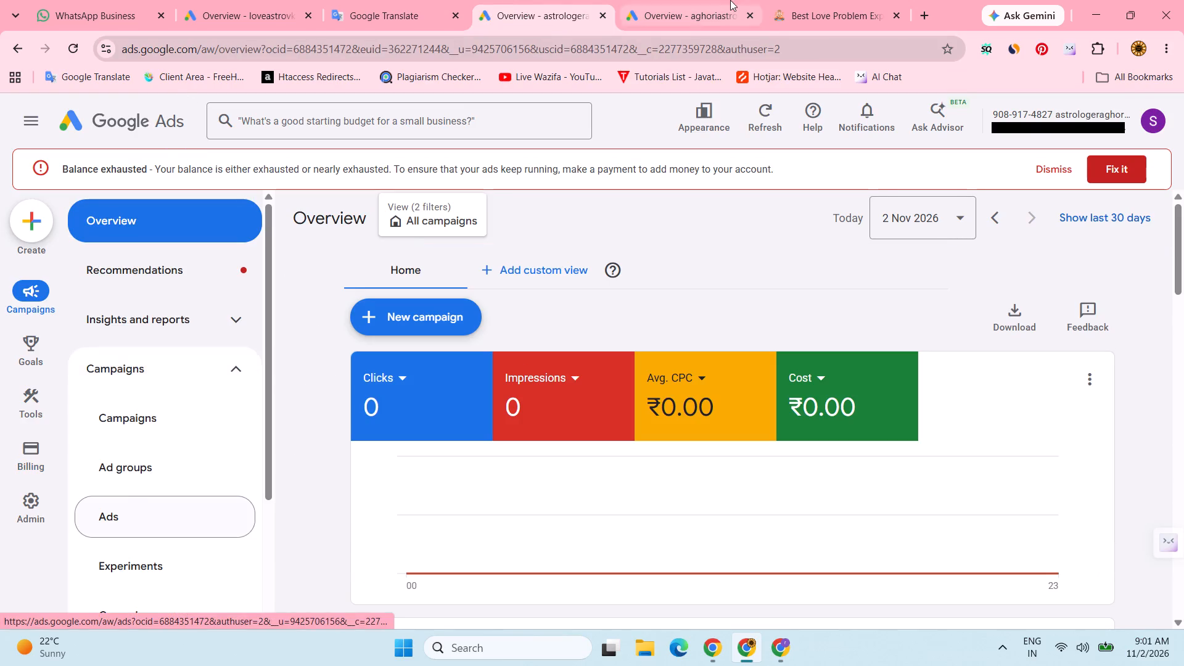
Close the astrologeraghorimantra.com website.
left_click(730, 0)
left_click(831, 1)
left_click(892, 14)
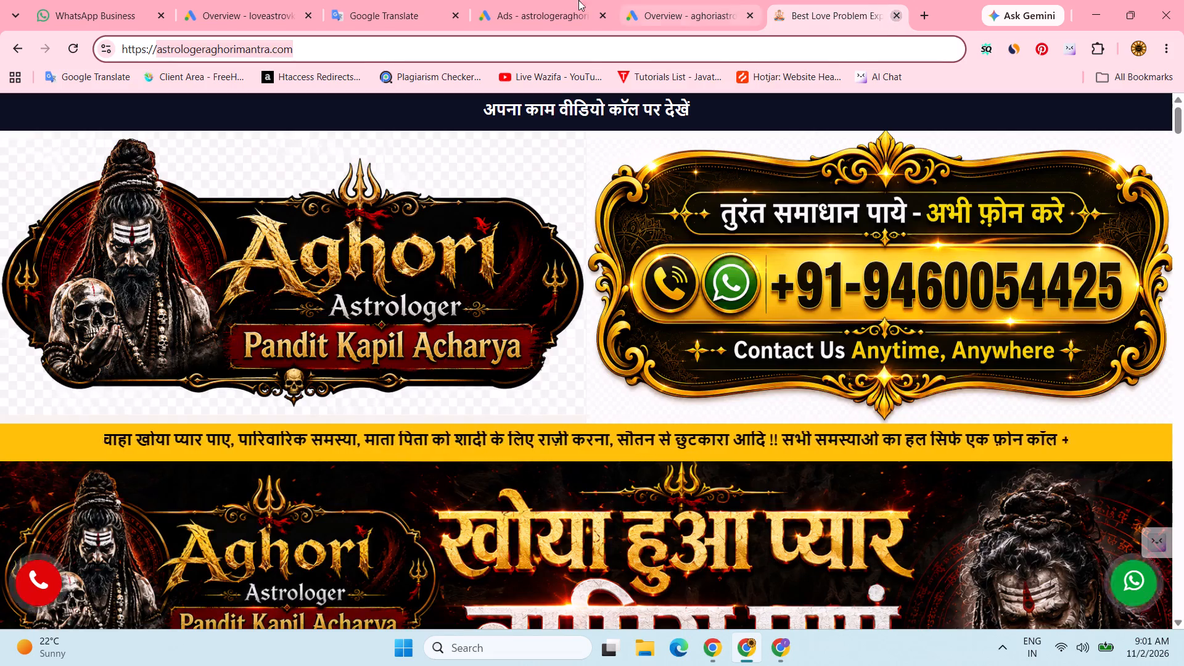
Open the landing page of the ad in the astrologeraghorimantra.com account and copy the site's domain.
left_click(636, 0)
scroll(557, 413, "down", 8)
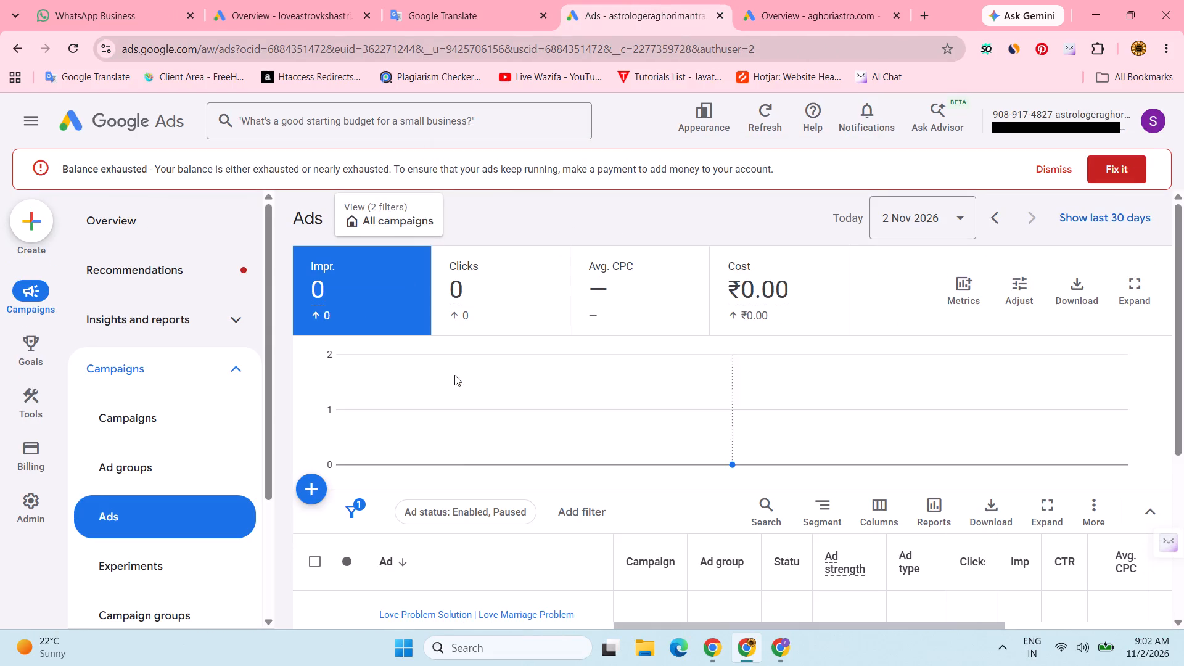
scroll(473, 429, "down", 3)
left_click(451, 384)
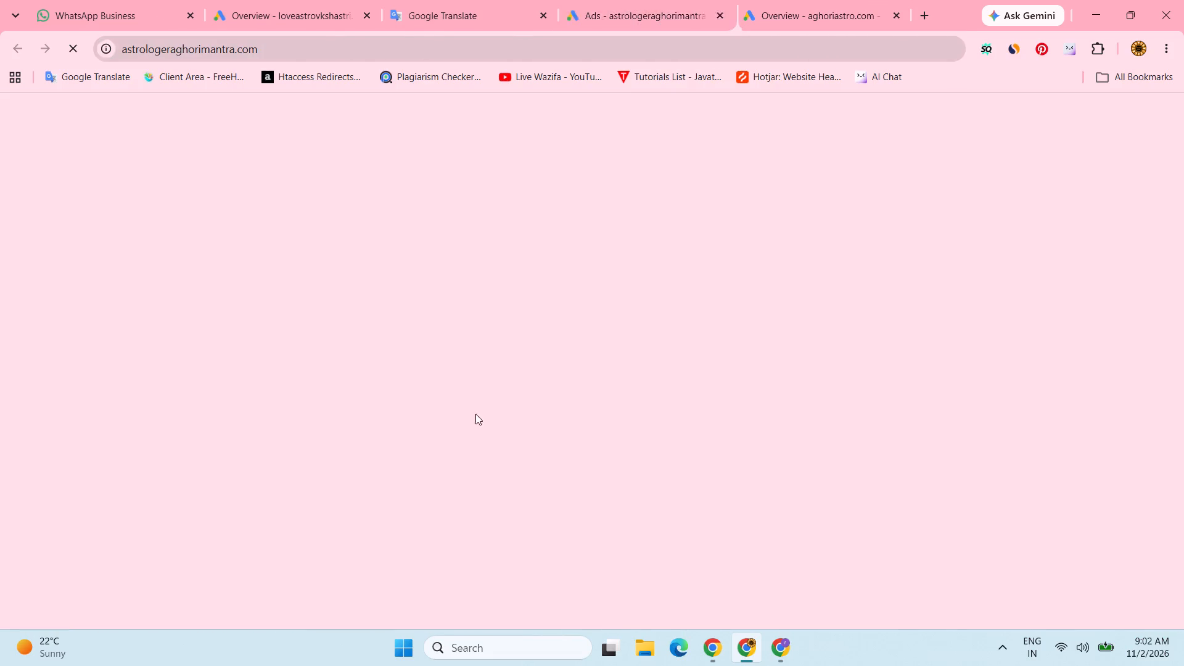
double_click(189, 48)
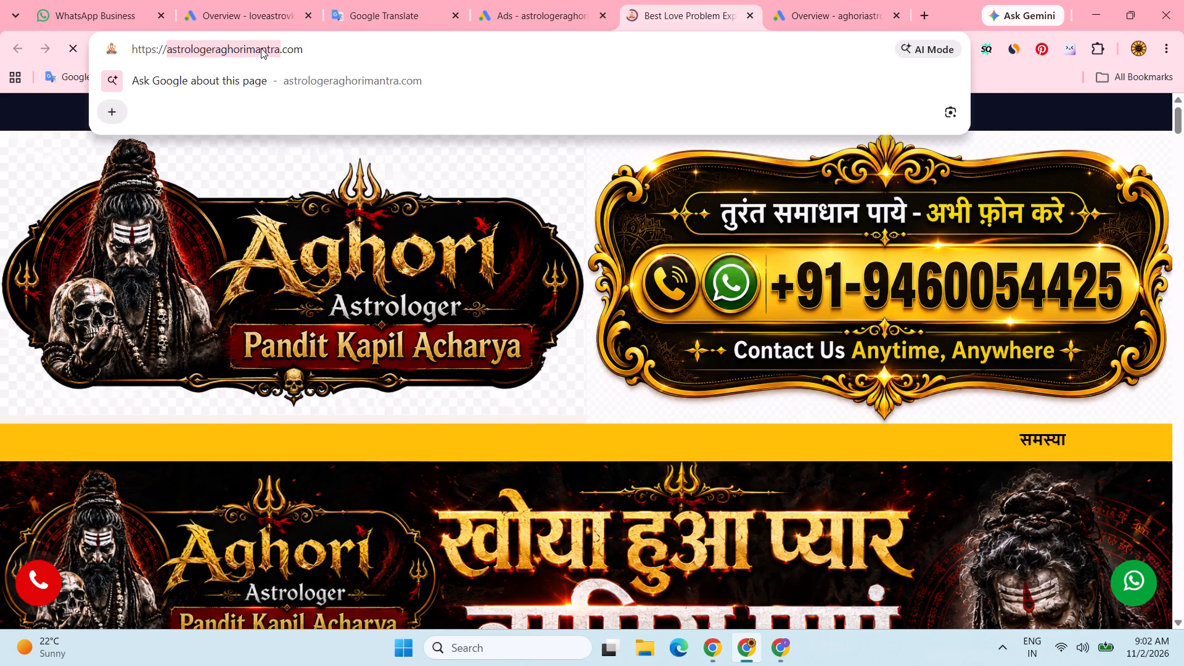
left_click(342, 48, "shift")
key("ctrl+c")
Search the Google Translate notes for astrologeraghorimantra.com and close the ad's landing page.
left_click(406, 0)
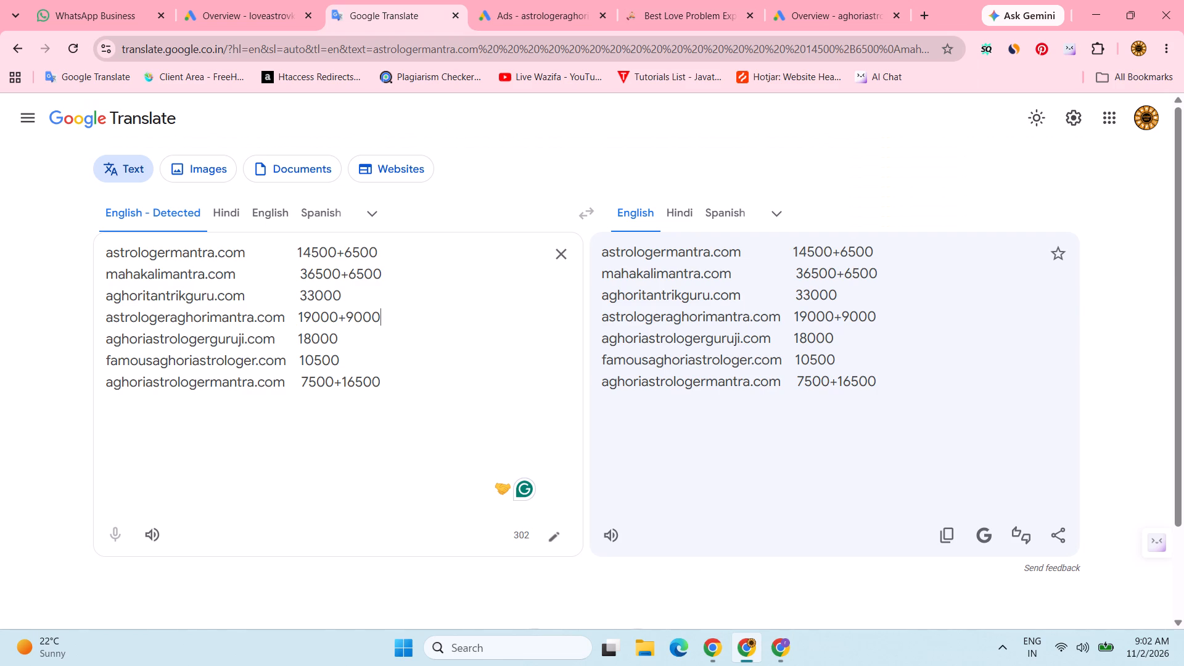
key("ctrl+f")
key("ctrl+v")
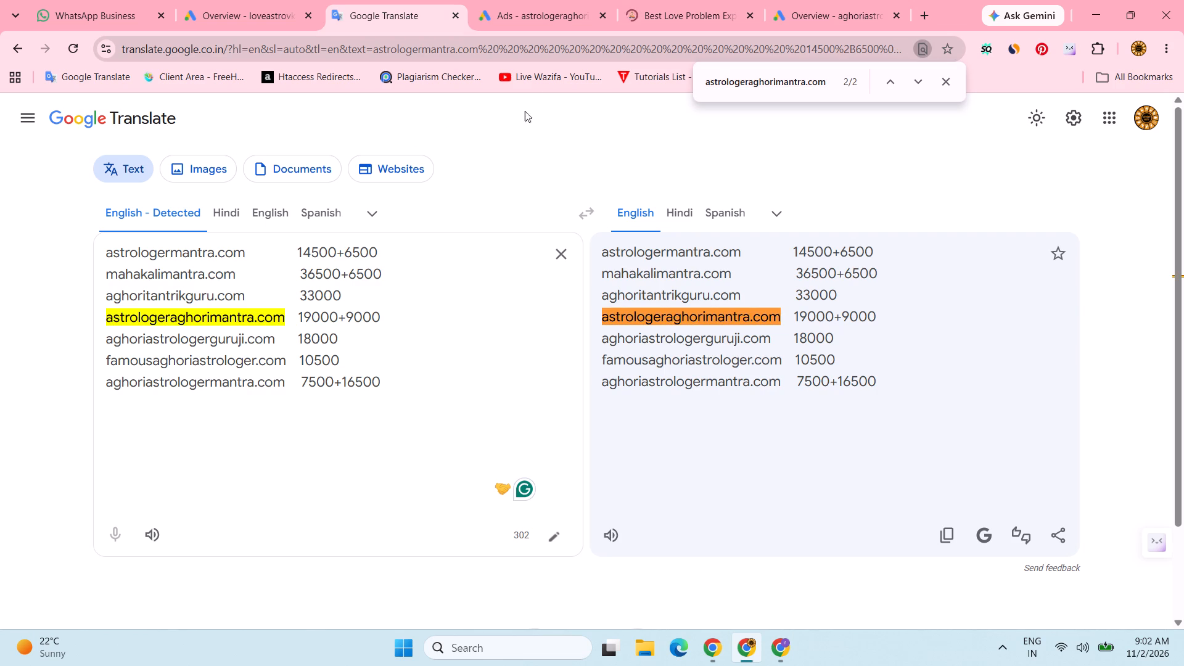
left_click(662, 4)
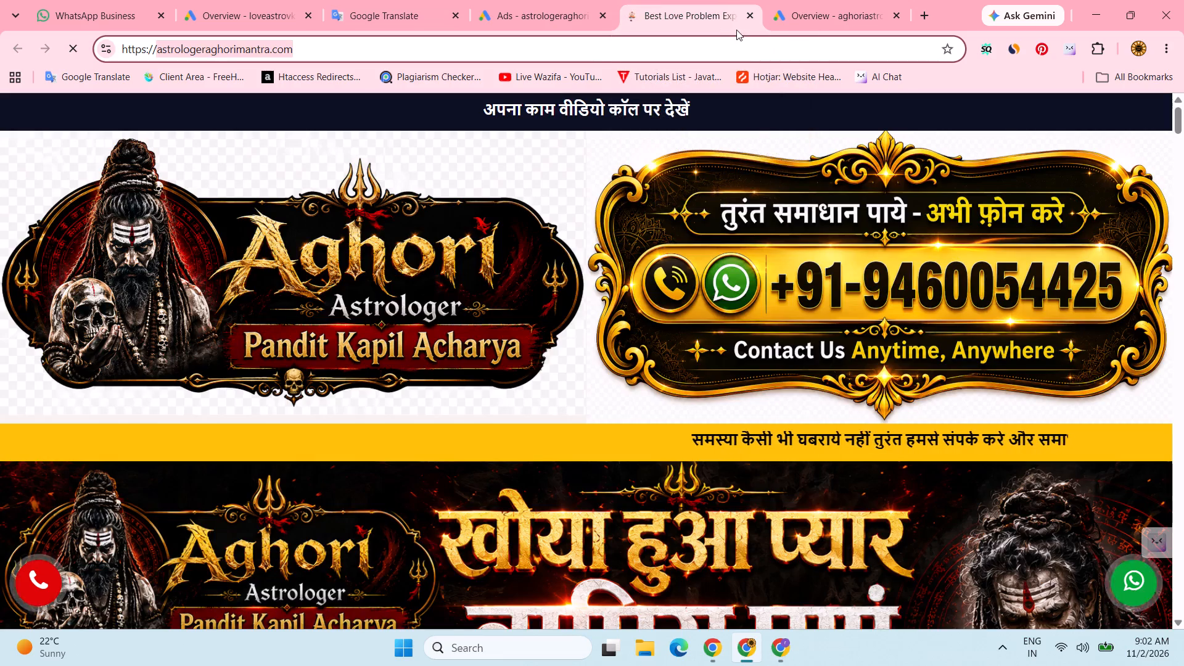
left_click(748, 17)
Recheck the account's October payments in billing against the notes and close the billing summary.
left_click(543, 0)
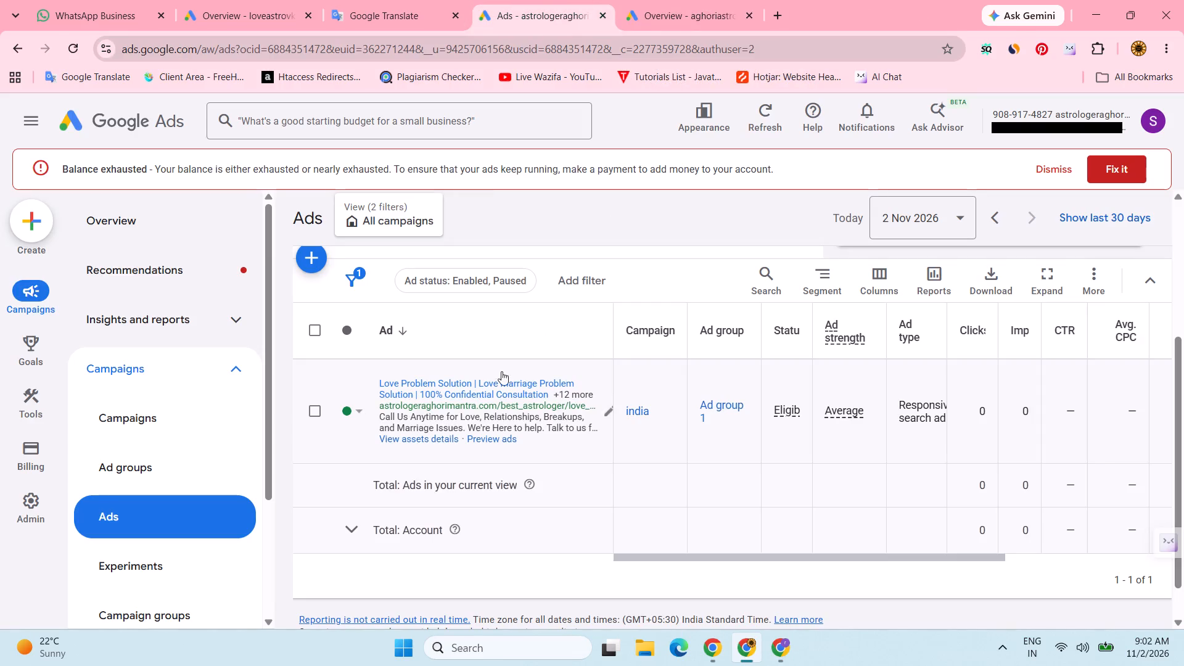
left_click(36, 455)
left_click(518, 0)
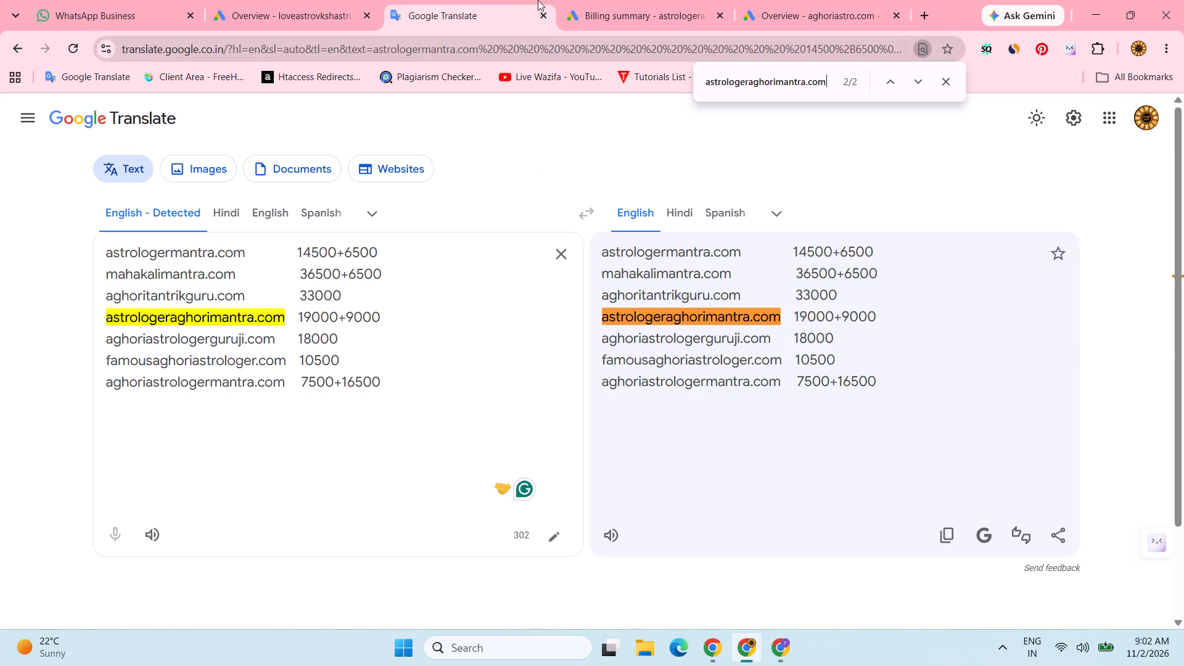
left_click(647, 1)
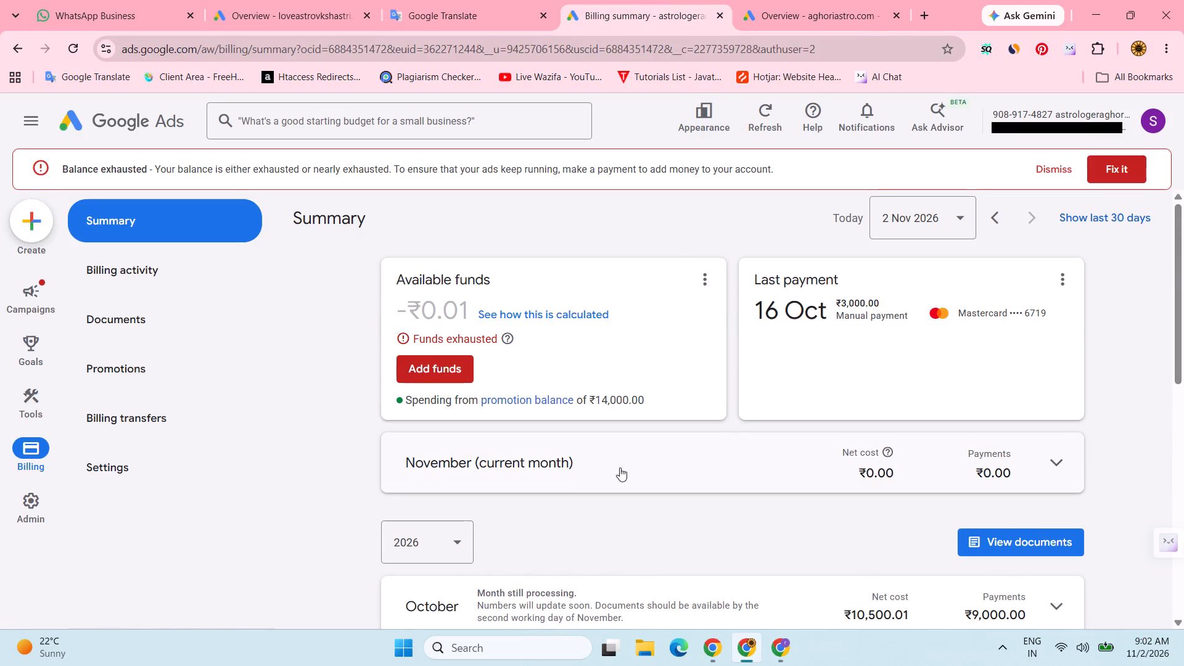
scroll(620, 469, "down", 1)
left_click(725, 16)
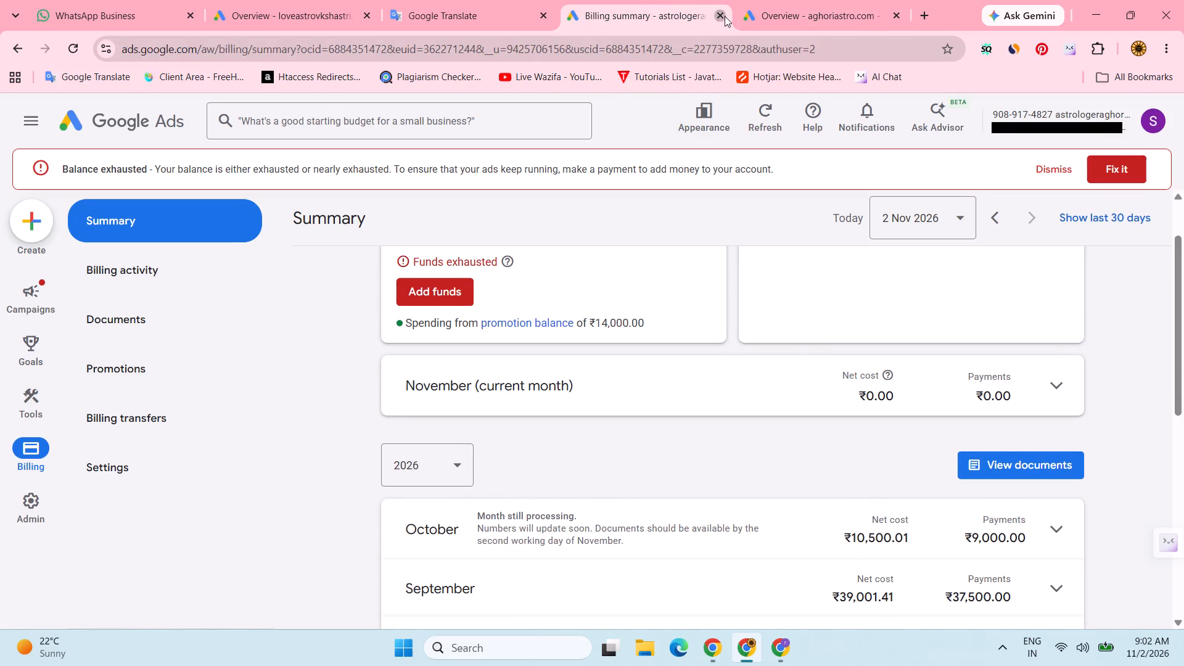
Close the search in the Google Translate notes and place the cursor at the end of the aghoriastrologermantra.com line.
left_click(514, 0)
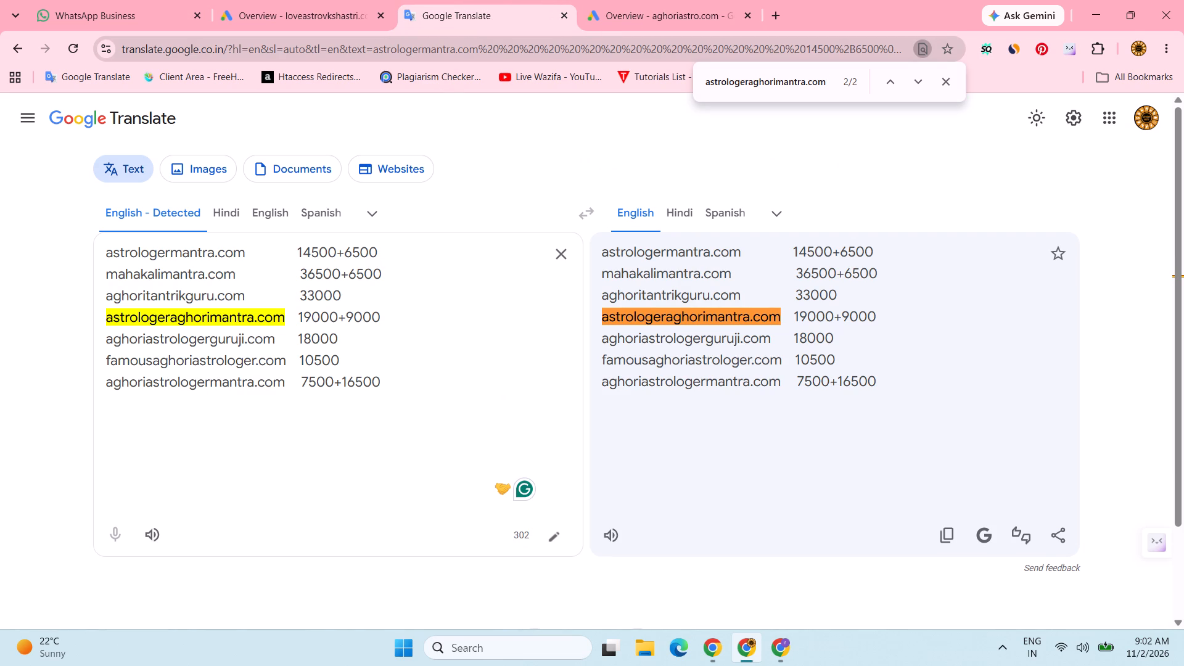
left_click_drag(282, 380, 165, 377)
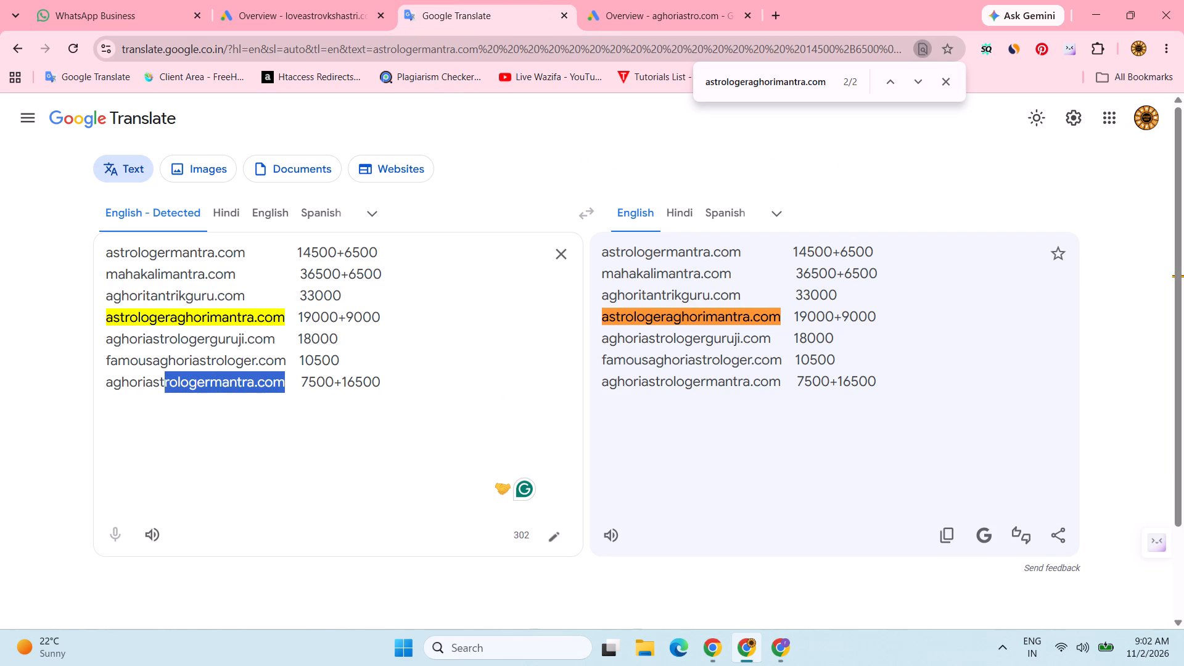
left_click_drag(165, 377, 100, 377)
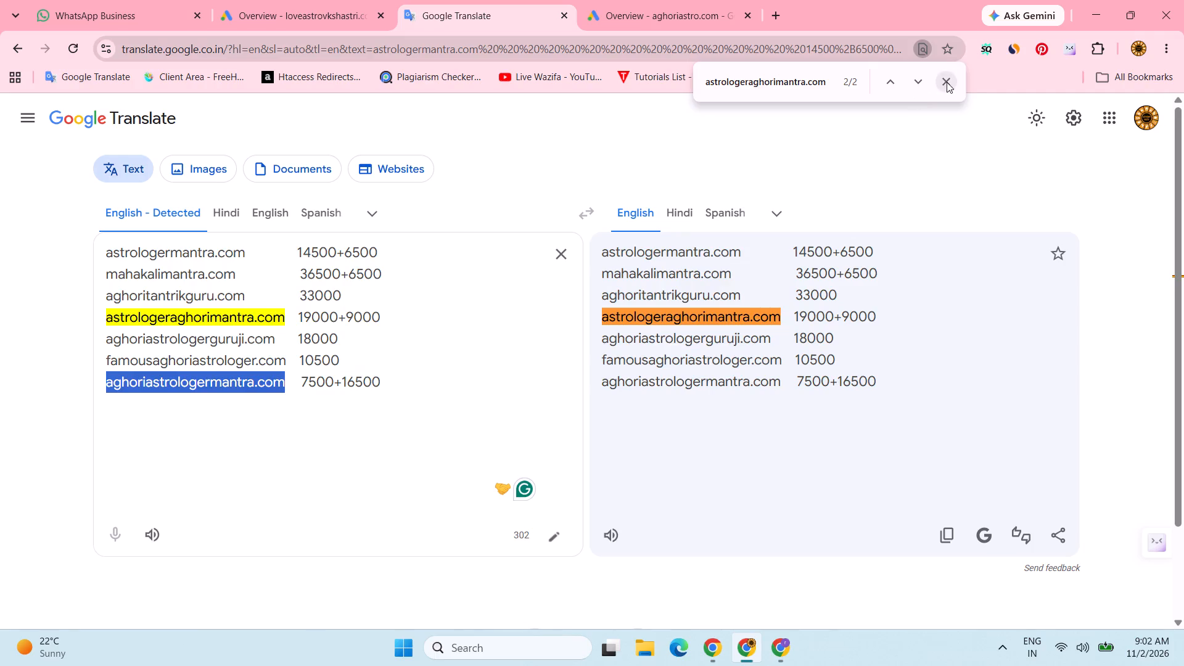
left_click(947, 82)
left_click(405, 384)
Dismiss the conversion-measurement and earned-credit notifications in the aghoriastro.com account.
left_click(721, 0)
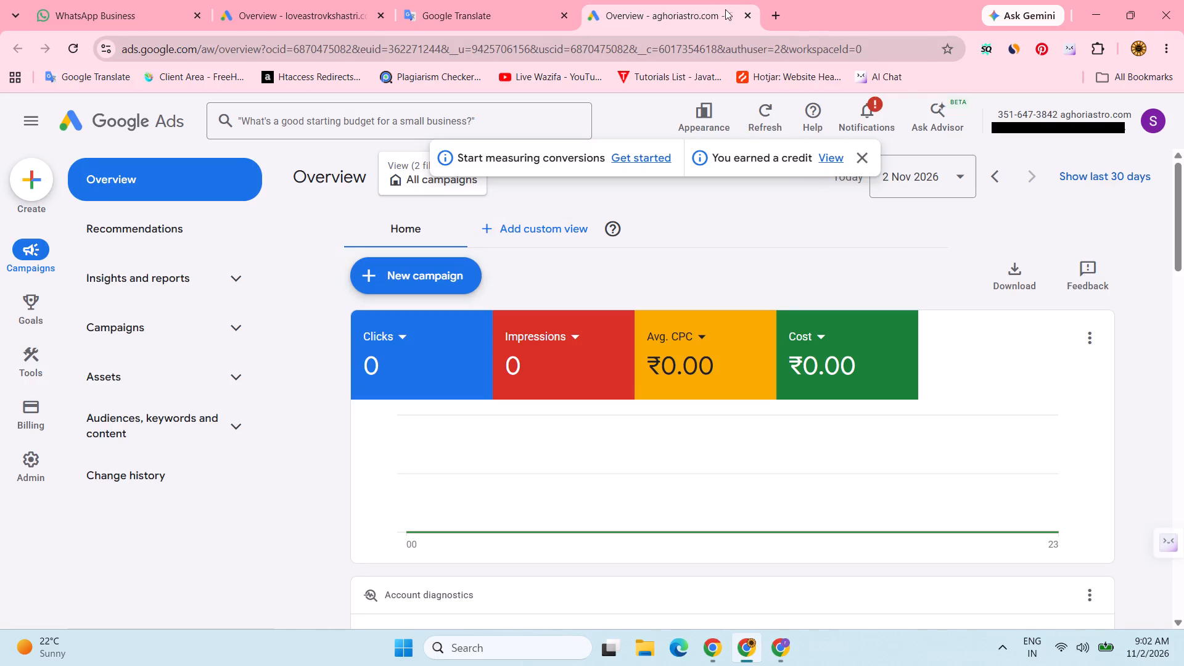
left_click(869, 96)
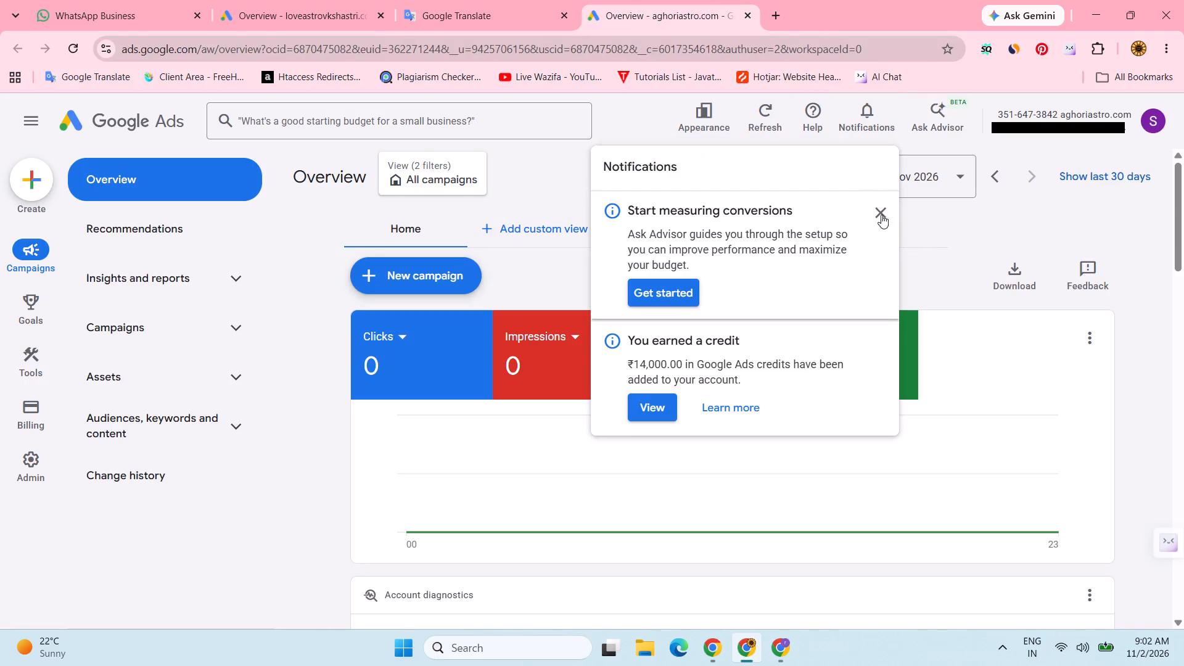
left_click(882, 339)
left_click(879, 212)
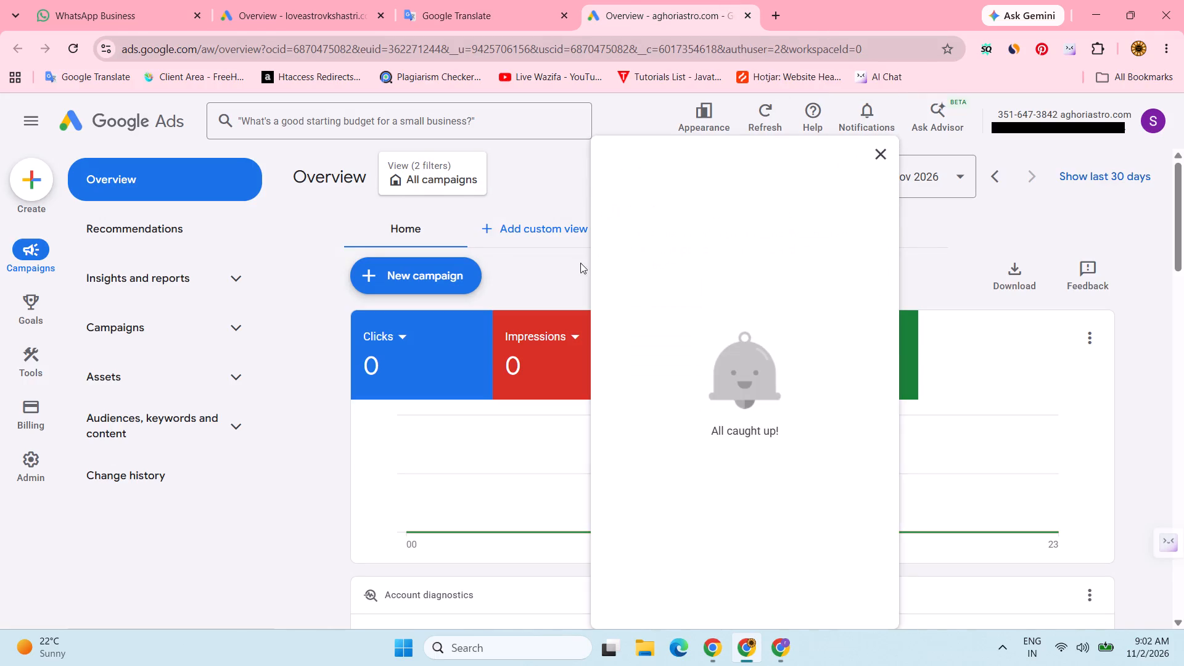
left_click(531, 273)
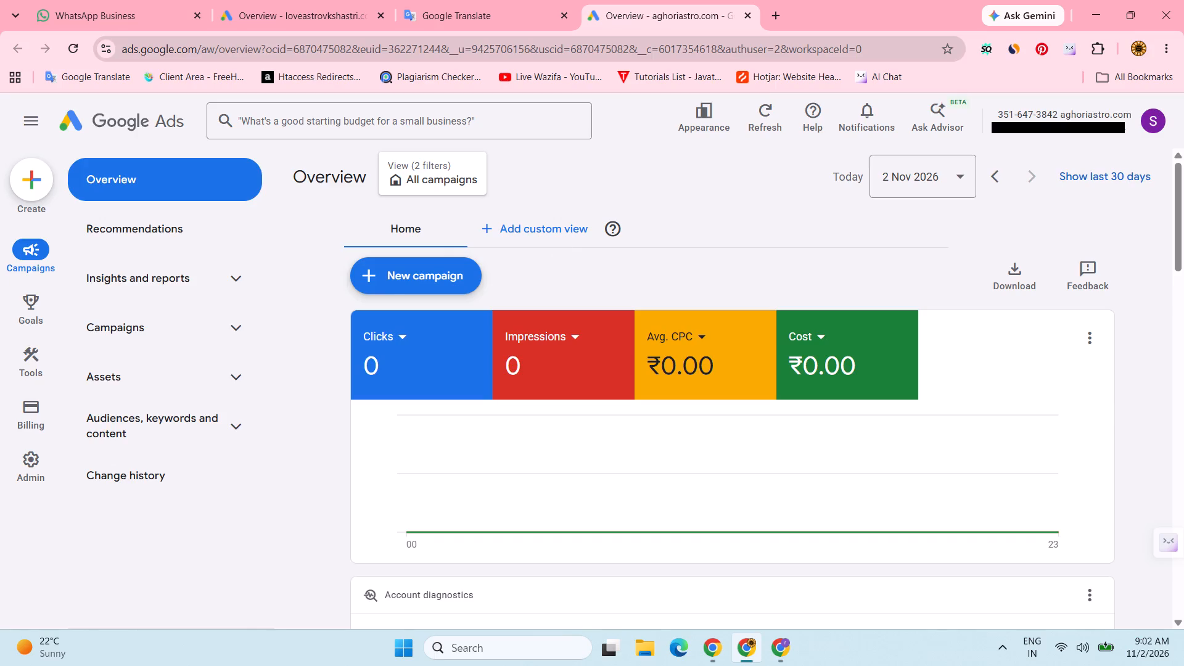
Open the billing summary of the aghoriastro.com account and copy the account name.
left_click(28, 418)
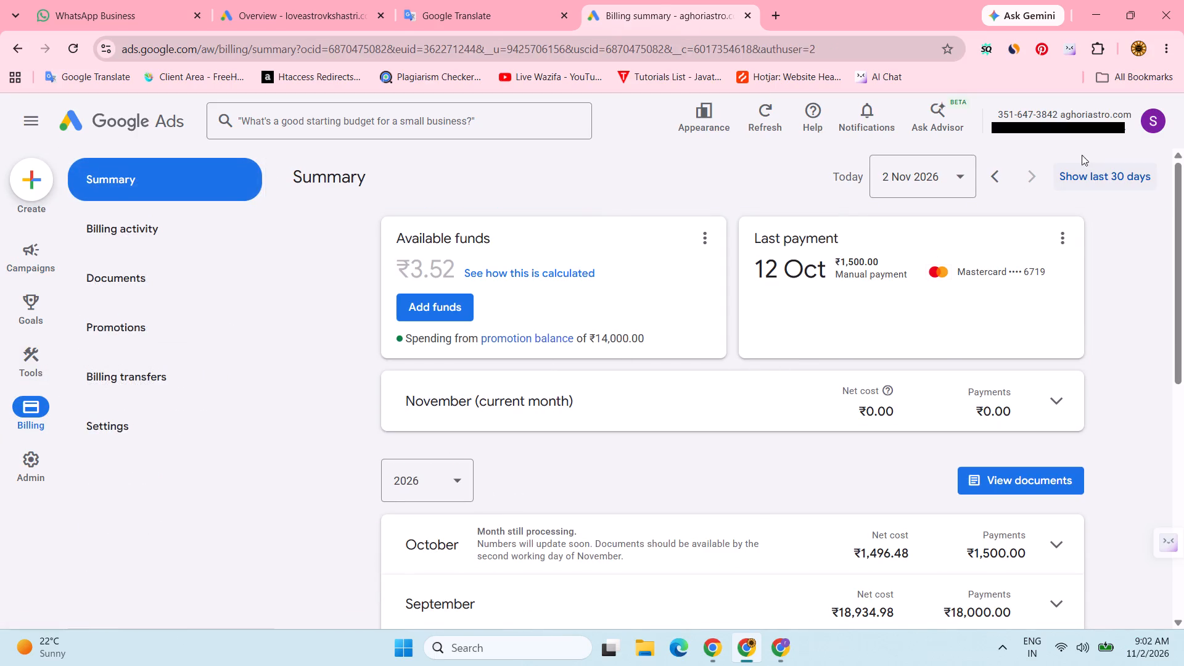
left_click_drag(1061, 117, 1127, 115)
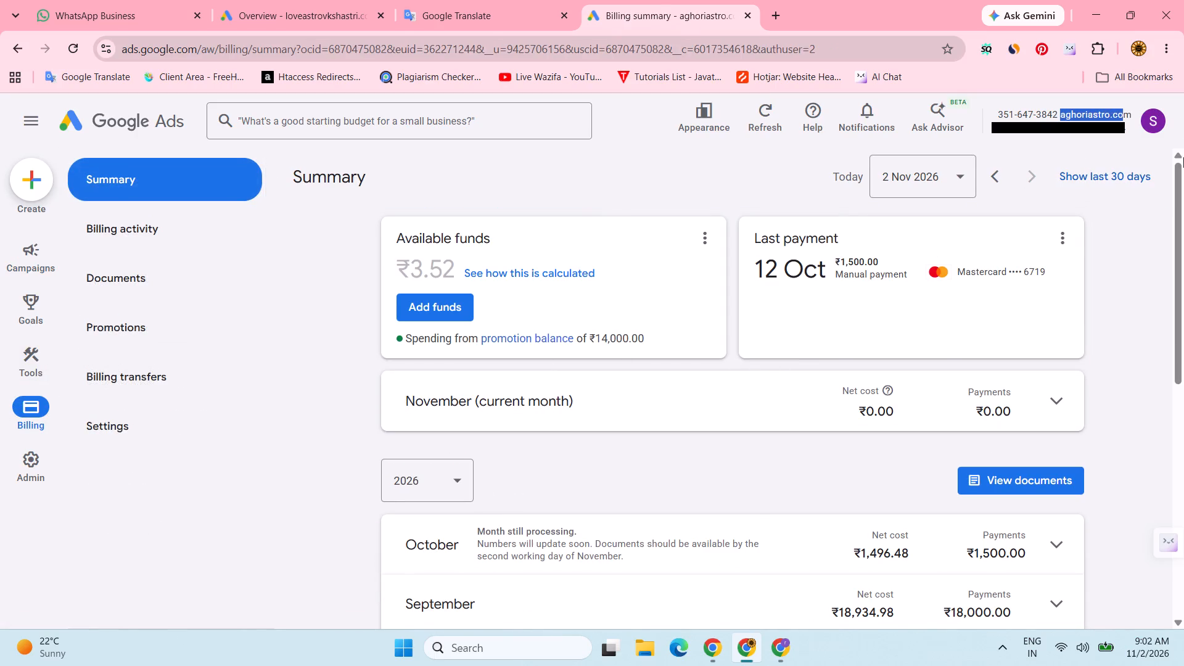
left_click(1131, 112, "shift")
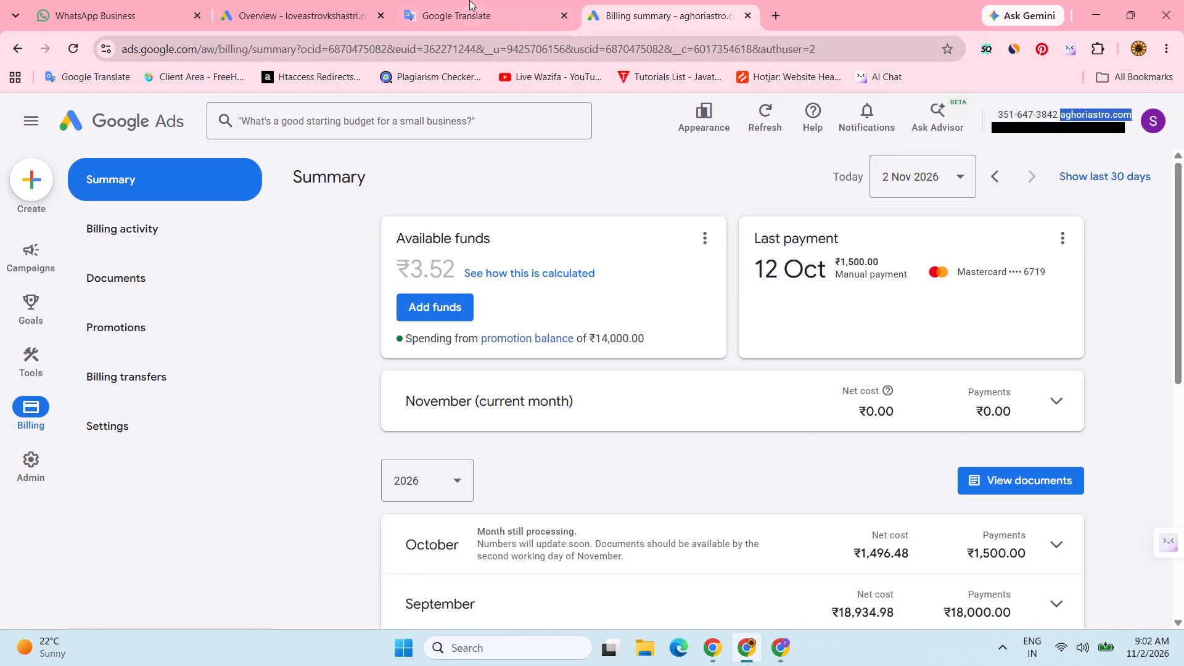
key("ctrl+c")
Add a line to the Google Translate notes with aghoriastro.com and 1500 aligned under the other amounts, followed by a new line.
left_click(451, 0)
key("Return")
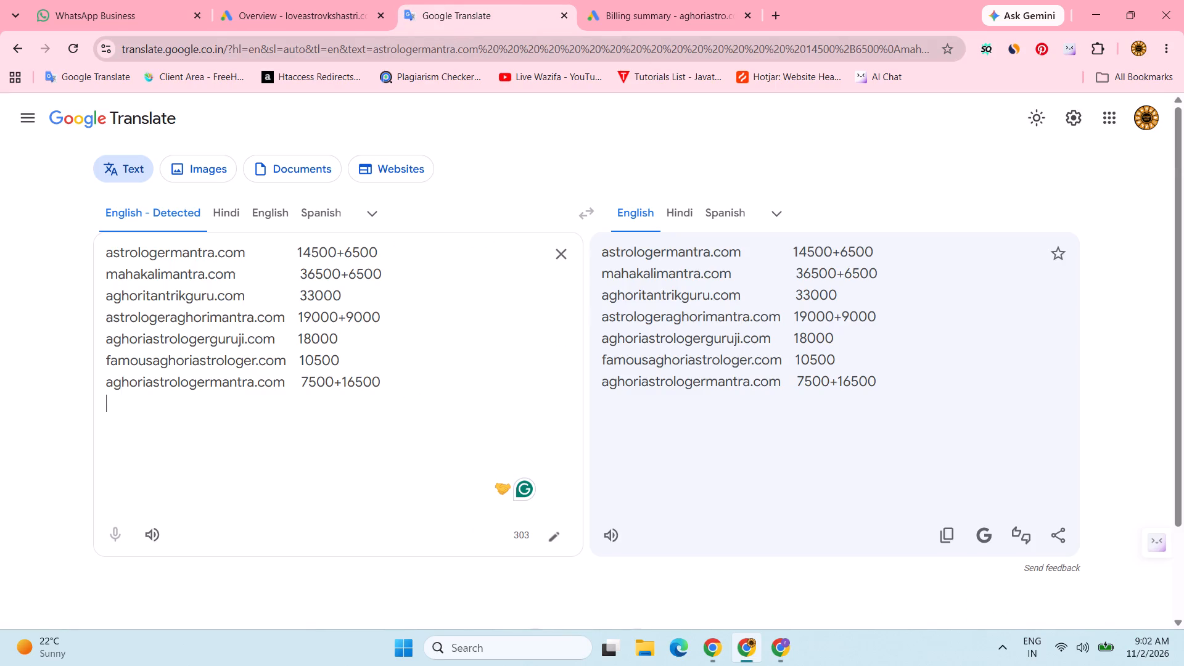
key("ctrl+v")
key("space")
key("space")
key("space")
key("space")
key("space")
key("space")
key("space")
key("space")
key("space")
key("space")
key("space")
key("space")
key("space")
key("space")
key("space")
key("space")
key("space")
key("space")
key("space")
key("space")
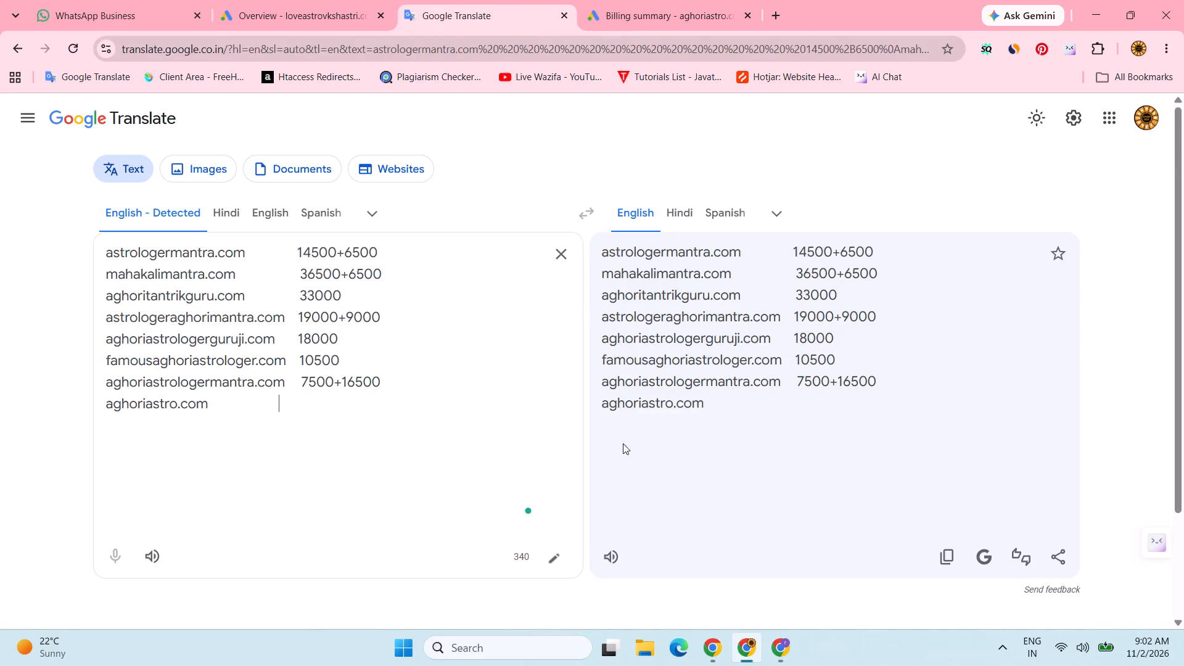
key("space")
key("space")
key("space")
key("space")
key("space")
key("space")
type("1500")
key("Return")
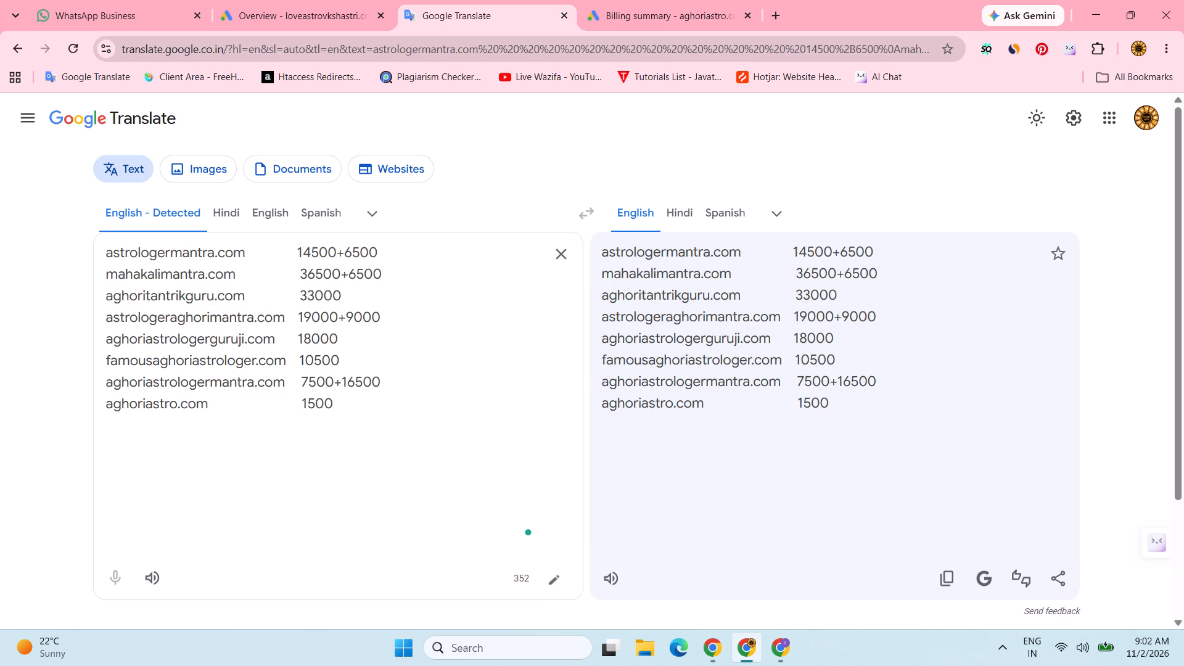
Check the sites listed in the Google Translate notes one by one, from astrologermantra.com to aghoriastro.com.
left_click(181, 250)
left_click(178, 271)
left_click(173, 294)
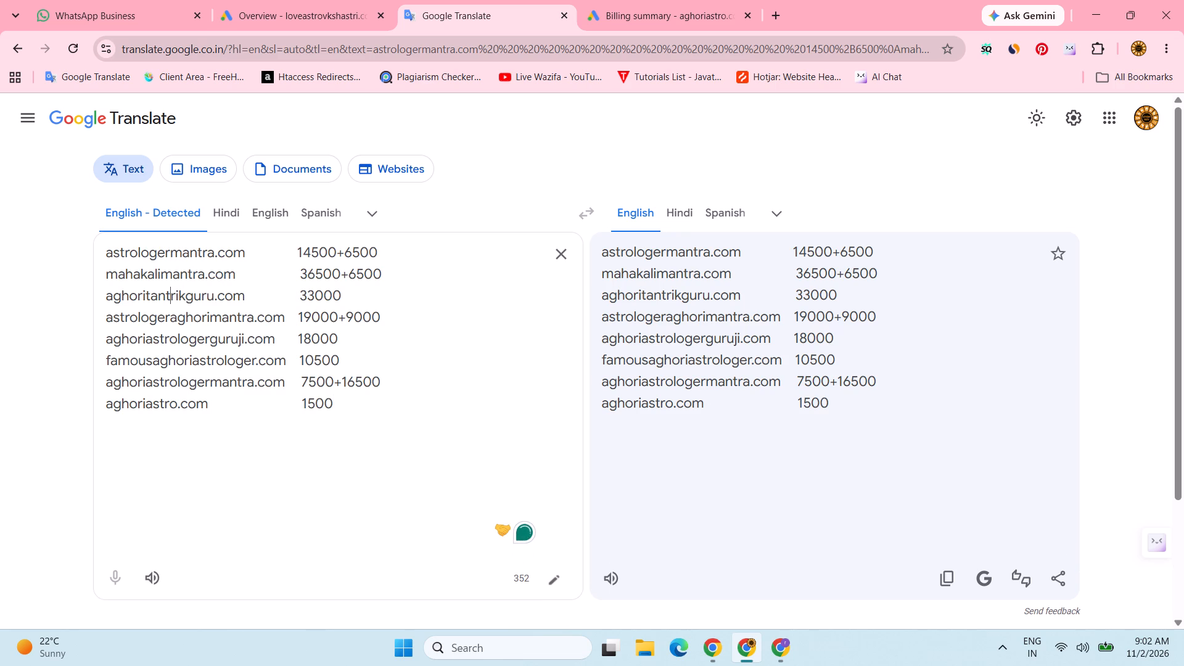
left_click(171, 316)
left_click(173, 339)
left_click(173, 362)
left_click(168, 382)
left_click(159, 409)
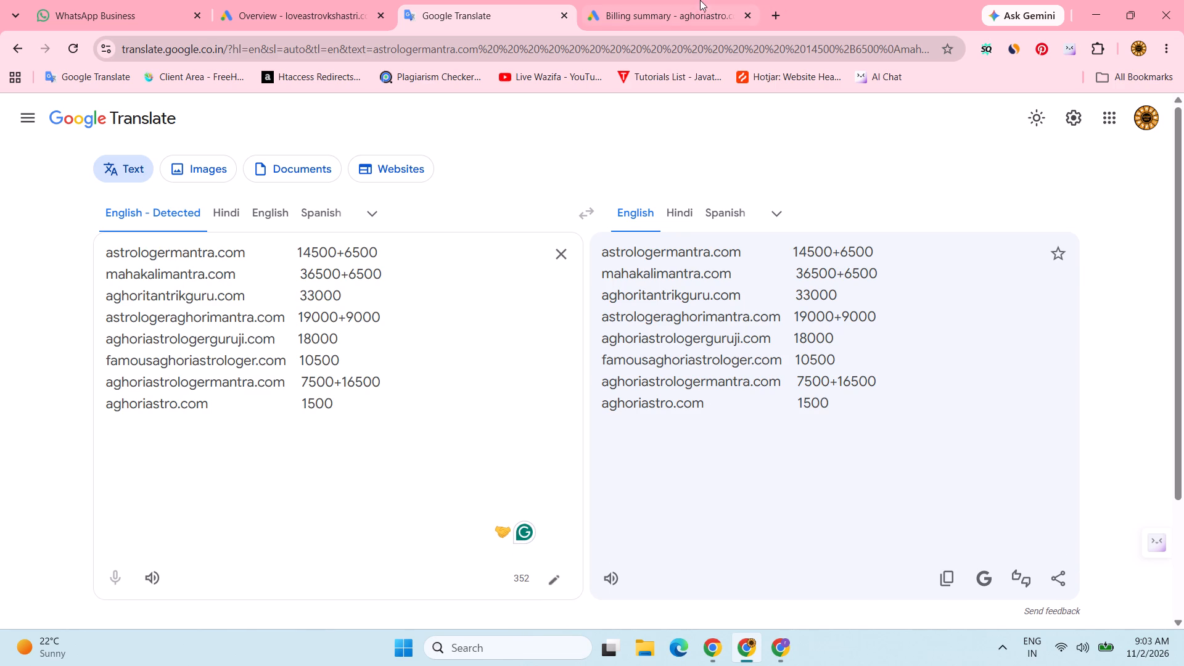
Close the aghoriastro.com billing summary and return to the Google Translate notes.
left_click(696, 0)
left_click(619, 46)
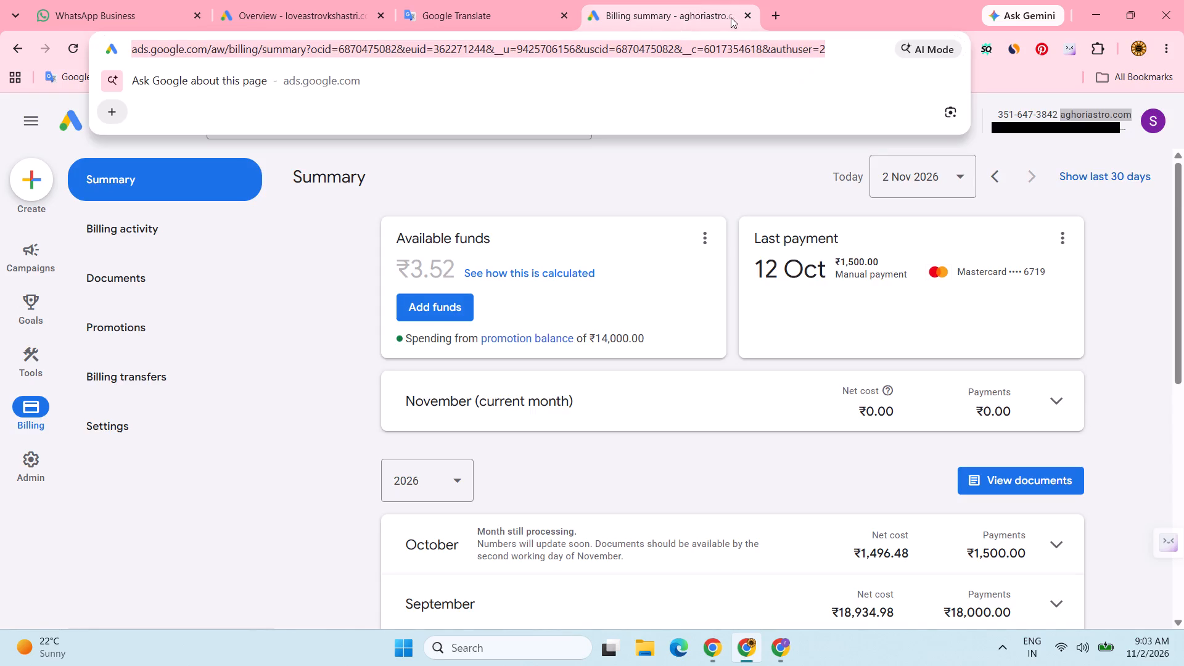
left_click(744, 16)
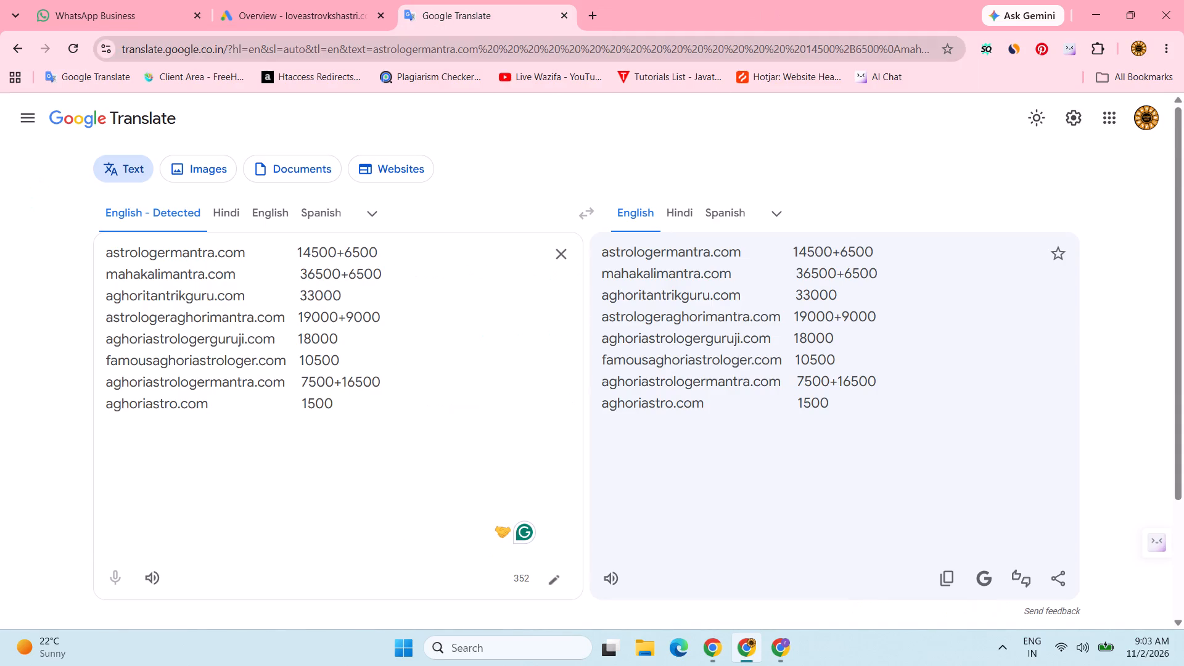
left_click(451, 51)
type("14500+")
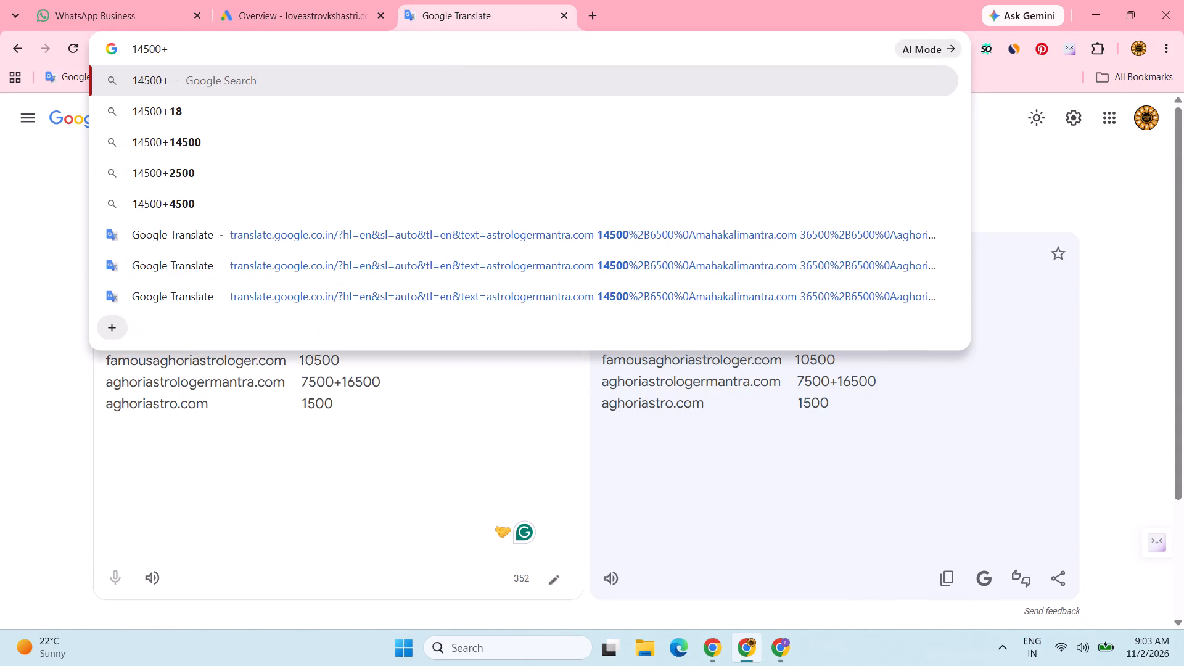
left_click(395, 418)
Calculate astrologermantra.com's 14500+6500 in a new browser tab and append = 21000 to its line in the notes.
left_click_drag(378, 249, 323, 247)
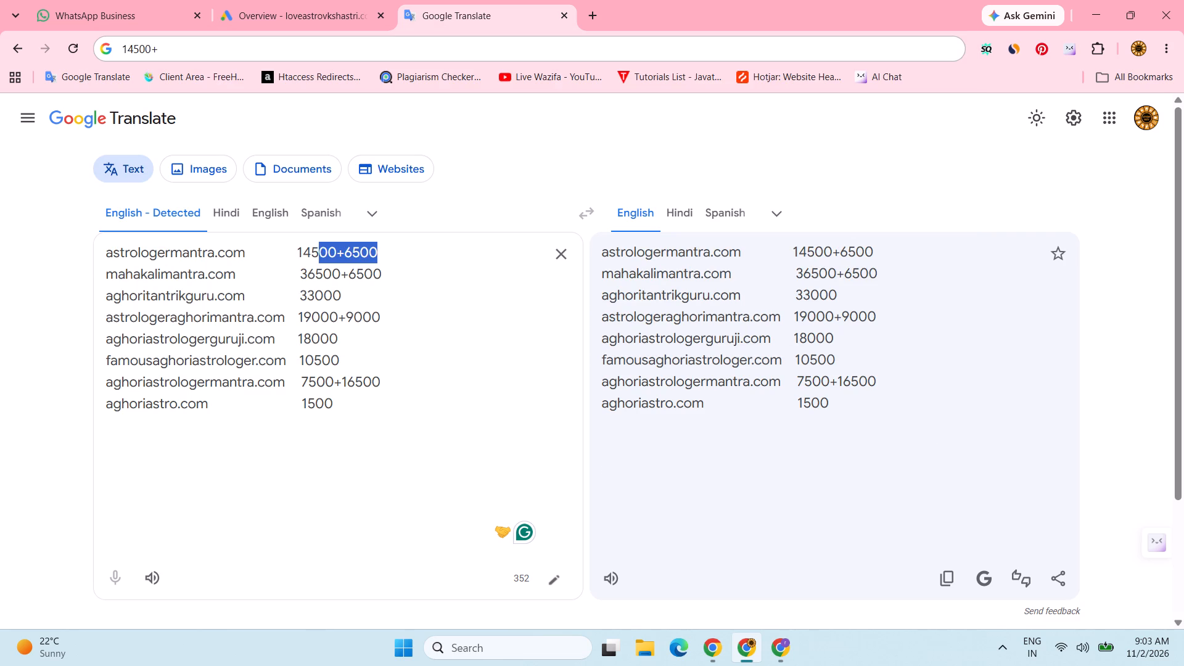
left_click_drag(323, 247, 298, 247)
key("ctrl+c")
left_click(530, 46)
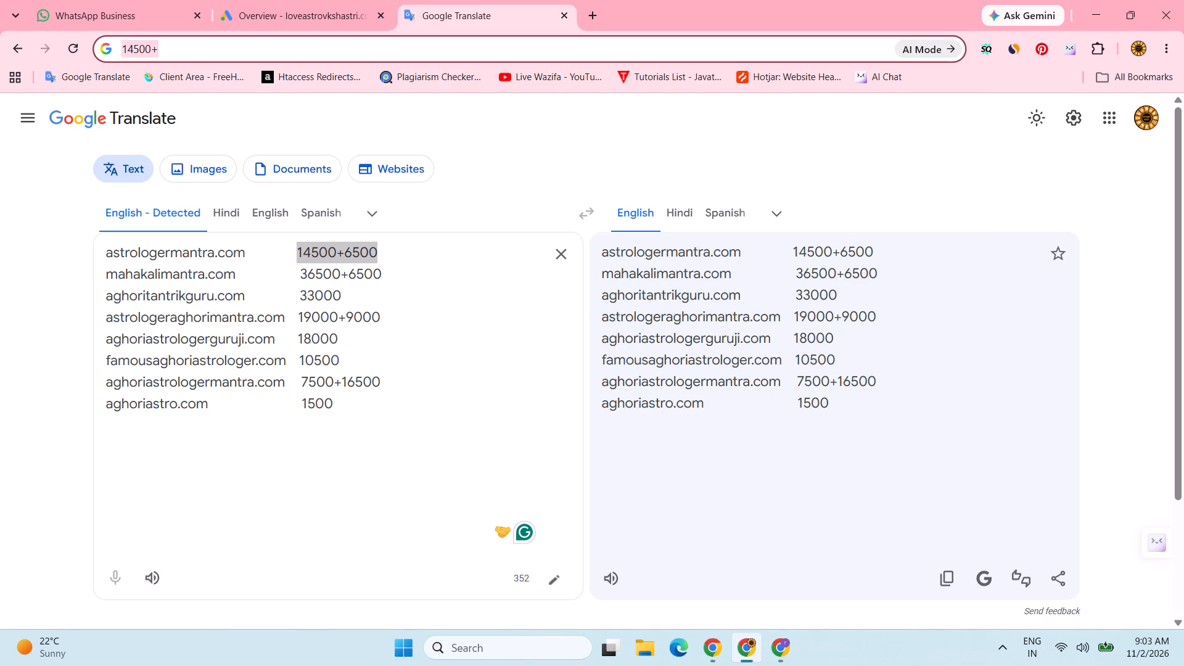
left_click(589, 14)
key("ctrl+v")
left_click(501, 0)
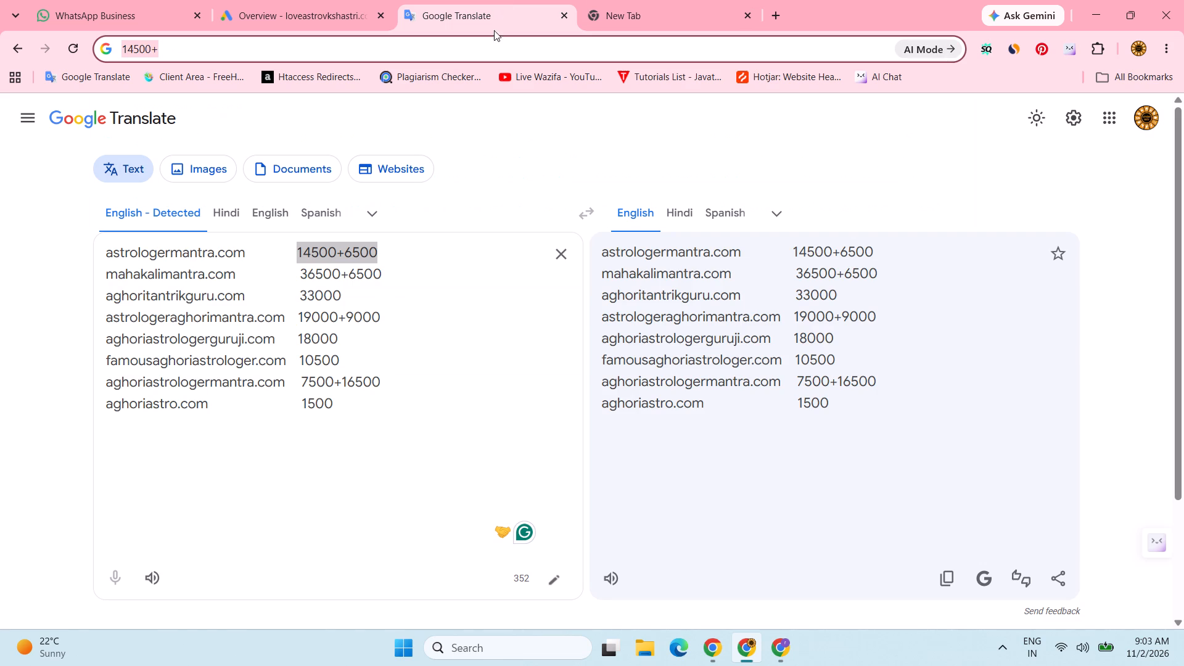
left_click(393, 249)
key("space")
key("space")
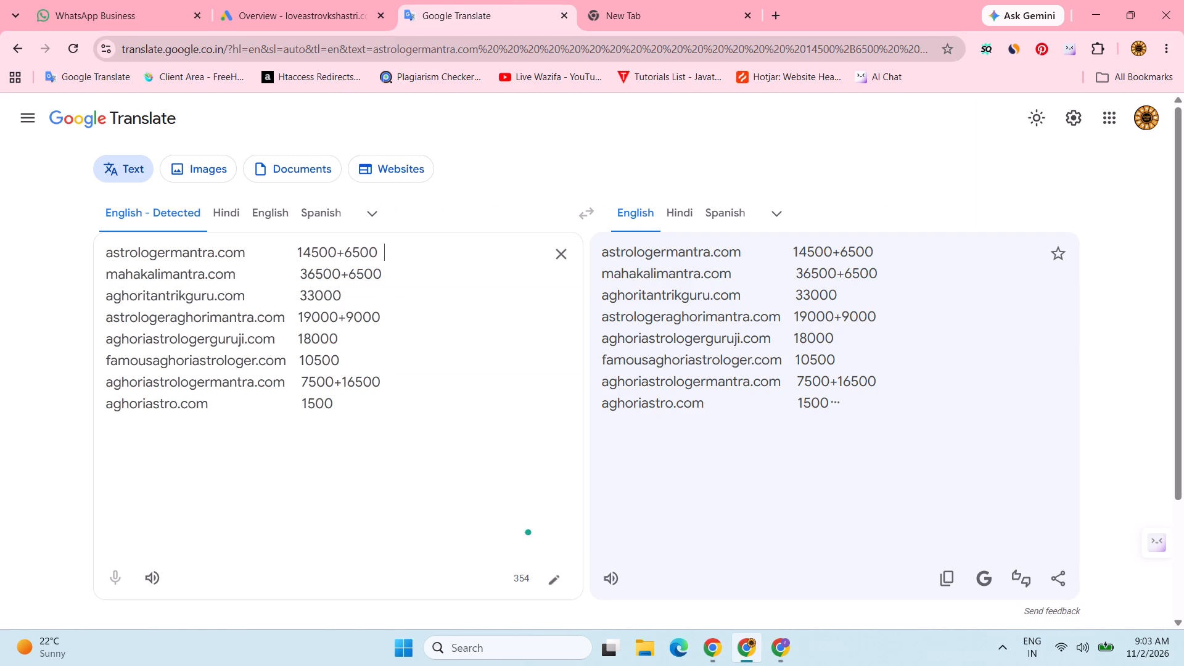
type("= 21000")
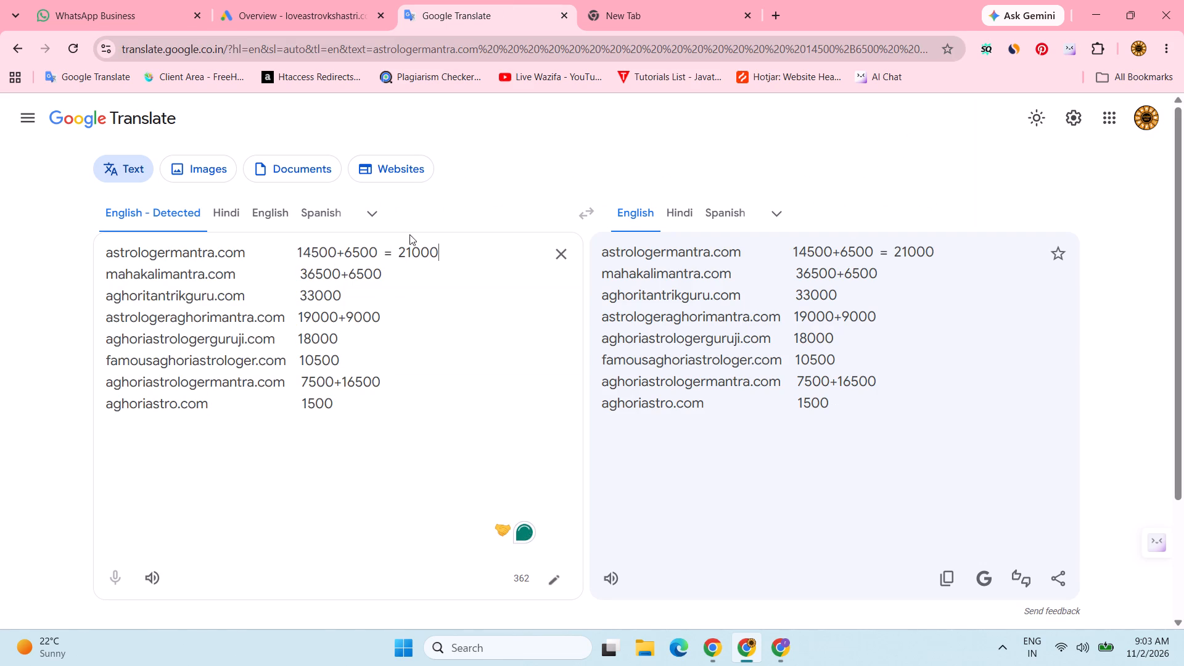
Insert spaces before = 21000 on the astrologermantra.com line to set the total apart in its own column.
left_click(386, 255)
key("space")
key("space")
key("space")
key("space")
key("space")
key("space")
key("space")
key("space")
key("space")
key("space")
key("space")
key("space")
key("space")
key("space")
key("space")
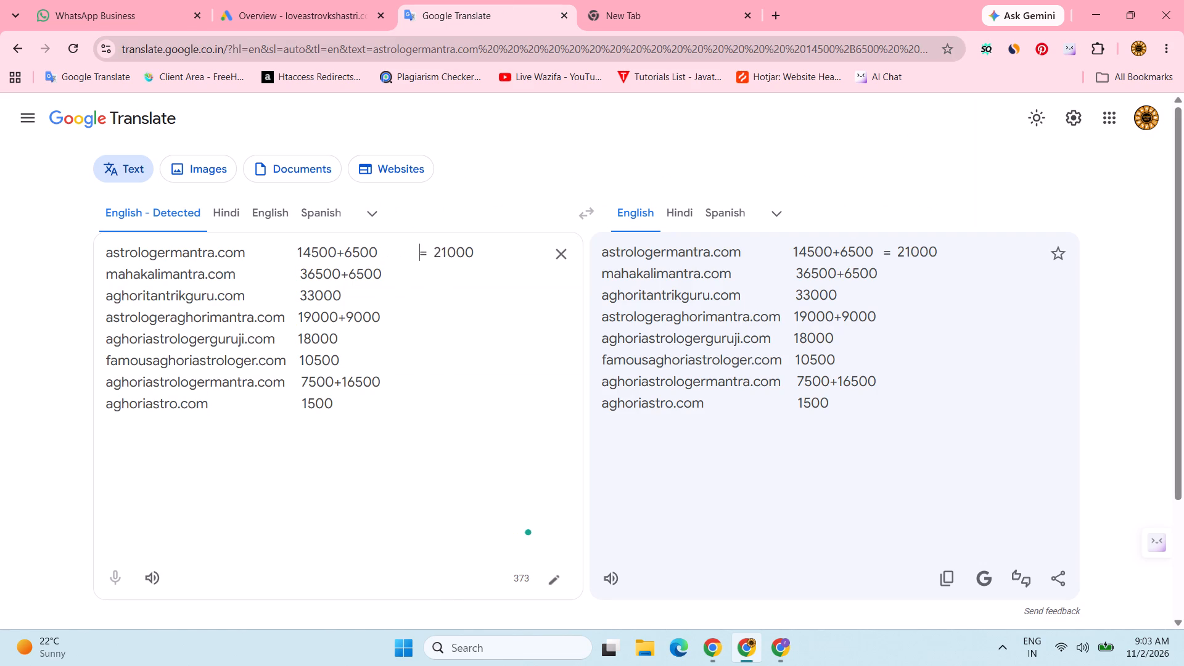
Copy mahakalimantra.com's amounts from the notes and calculate 36500+6500 in the new browser tab.
left_click_drag(383, 274, 301, 274)
key("ctrl+c")
left_click(694, 0)
left_click(647, 62)
key("ctrl+a")
key("ctrl+v")
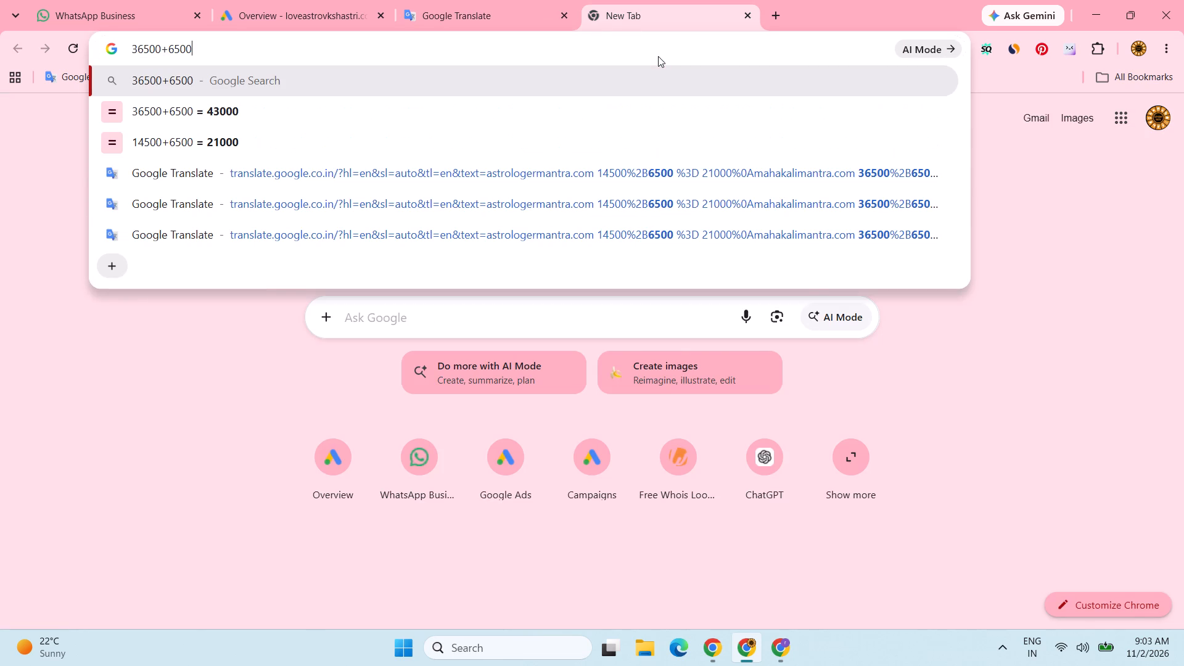
Add = 43000 to the mahakalimantra.com line in the notes, aligned under the astrologermantra.com total.
left_click(486, 0)
left_click(400, 277)
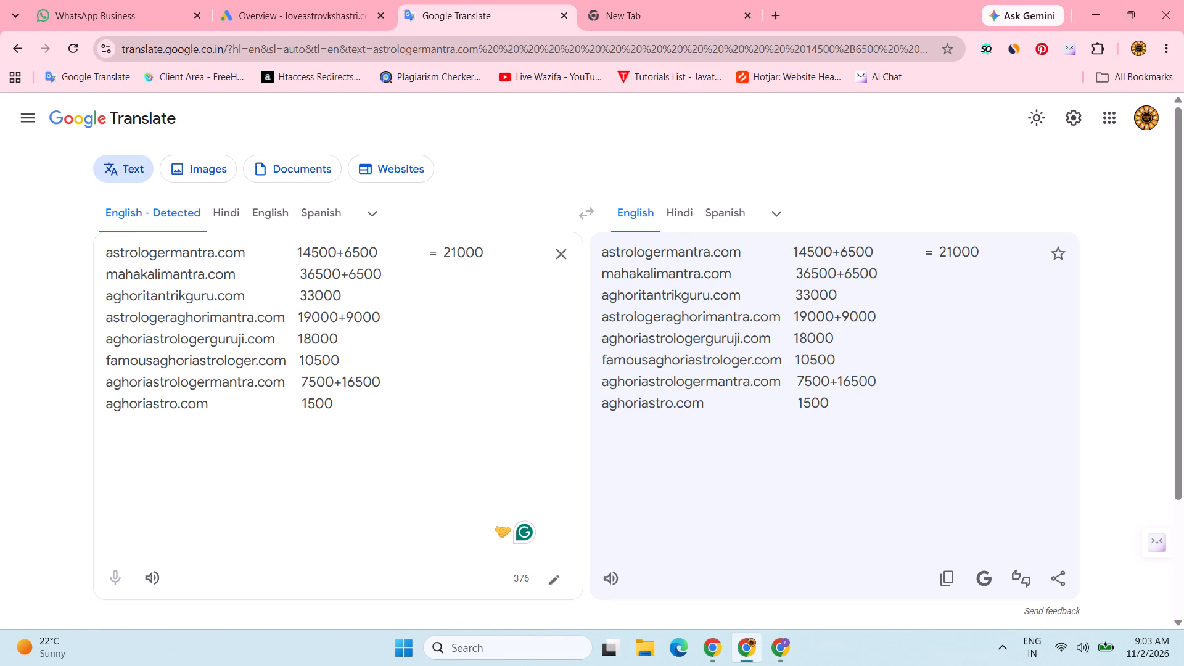
key("space")
key("space")
key("space")
key("space")
key("space")
key("space")
key("space")
key("space")
key("space")
key("space")
key("space")
key("space")
key("space")
key("space")
key("space")
key("space")
key("space")
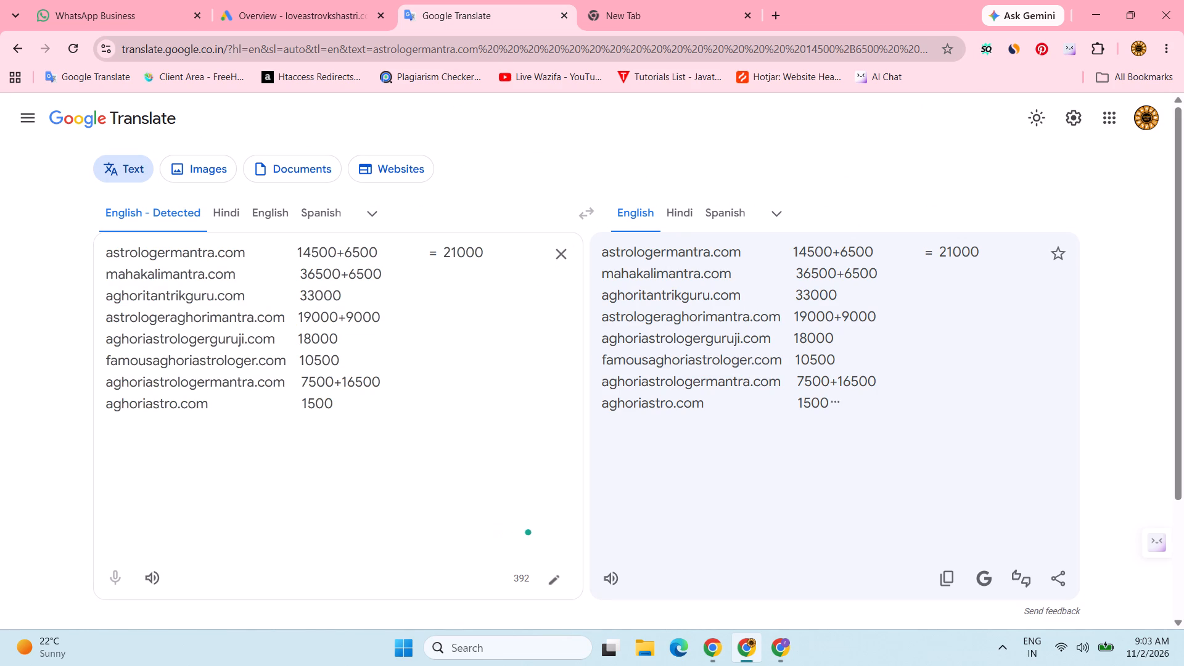
key("BackSpace")
key("equal")
key("space")
left_click(694, 19)
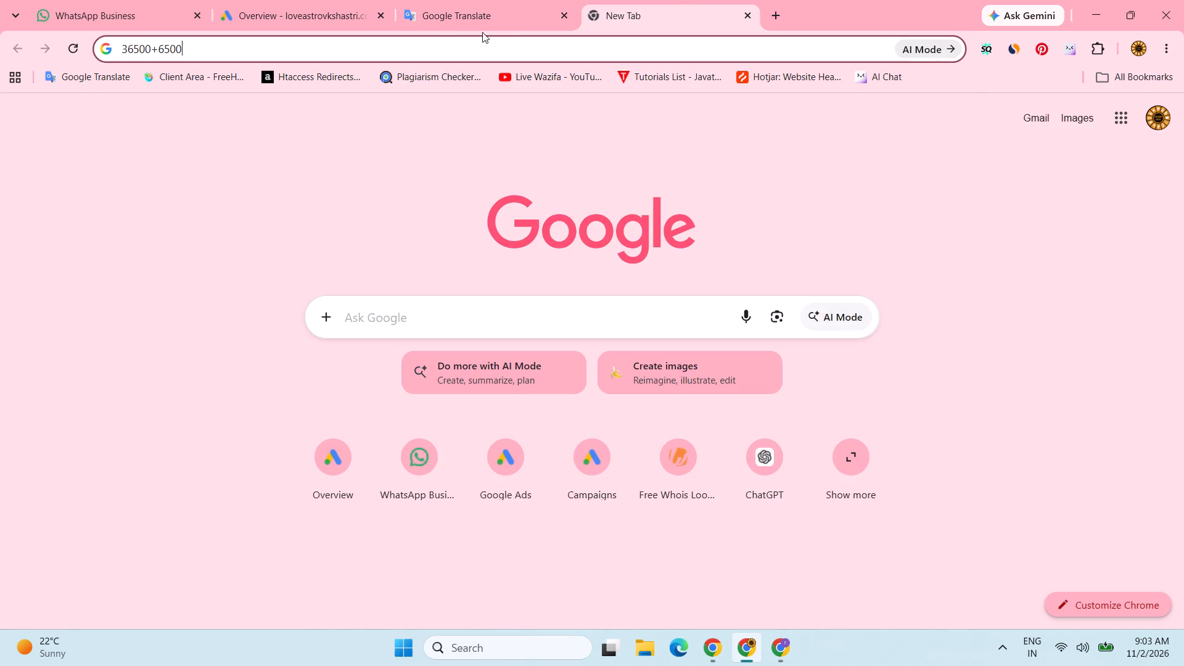
key("ctrl+a")
key("ctrl+v")
left_click(504, 0)
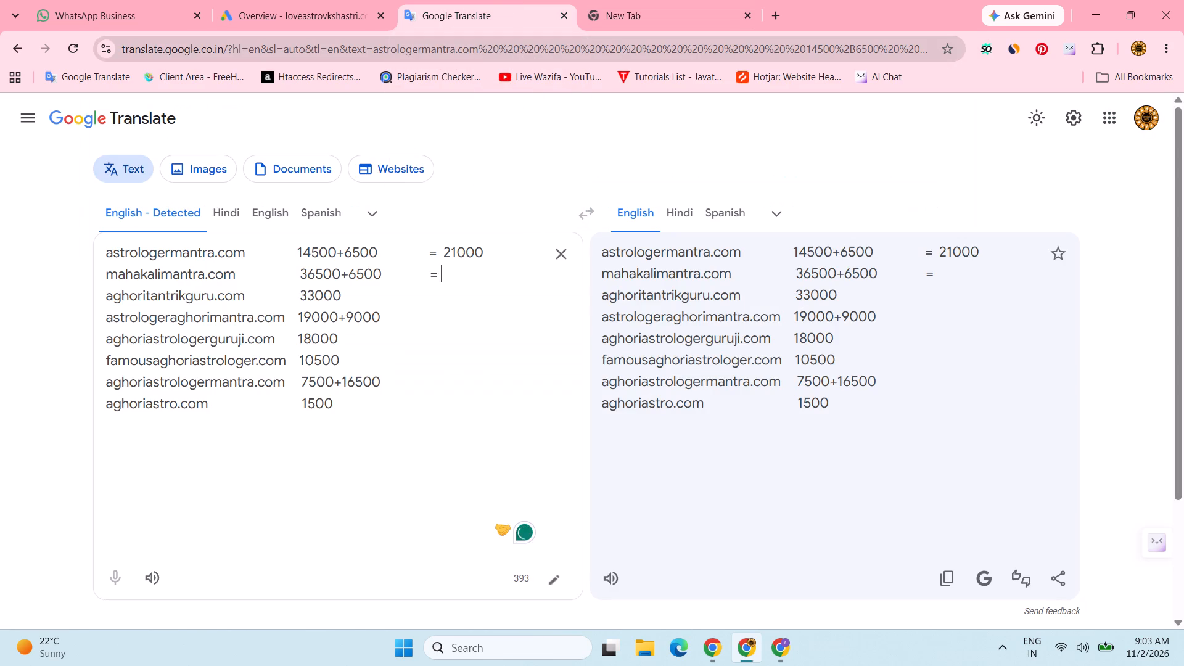
type("43000")
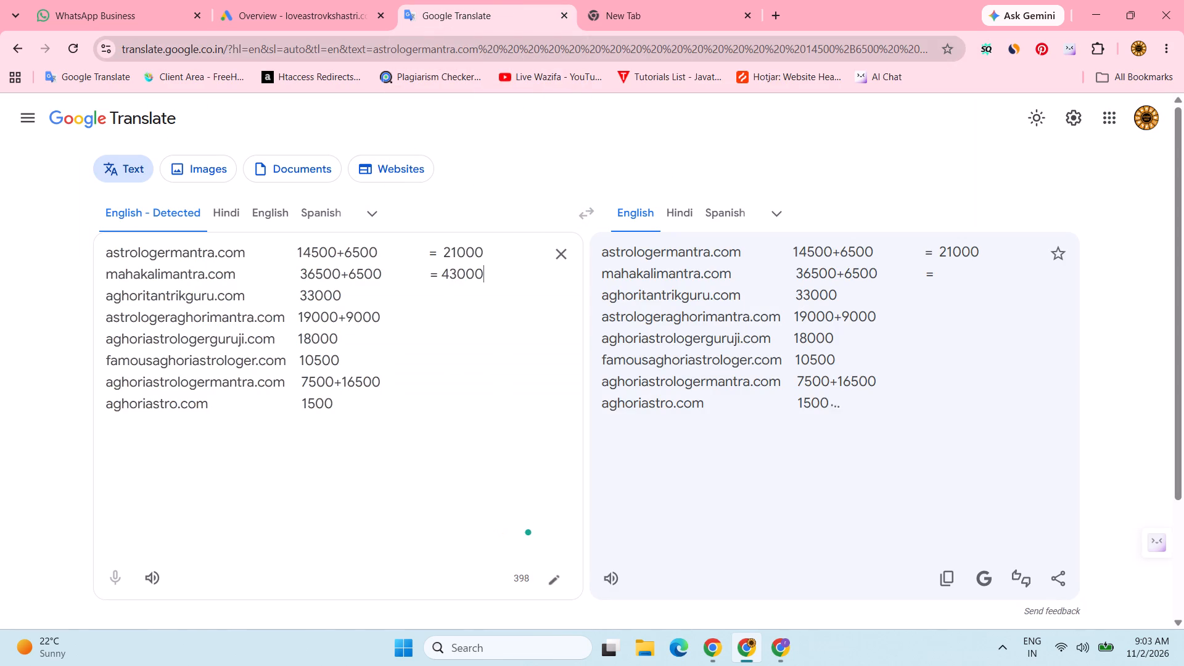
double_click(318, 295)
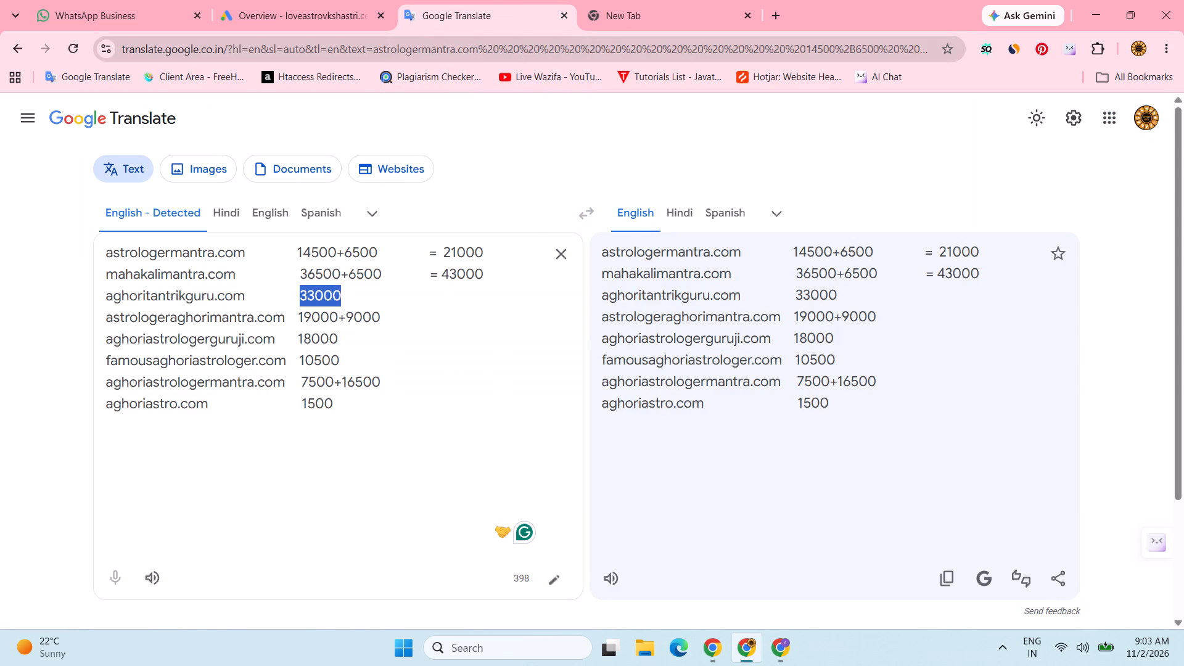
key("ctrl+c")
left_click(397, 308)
Copy astrologeraghorimantra.com's amounts from the notes and calculate 19000+9000 in the new browser tab.
left_click_drag(387, 320, 306, 314)
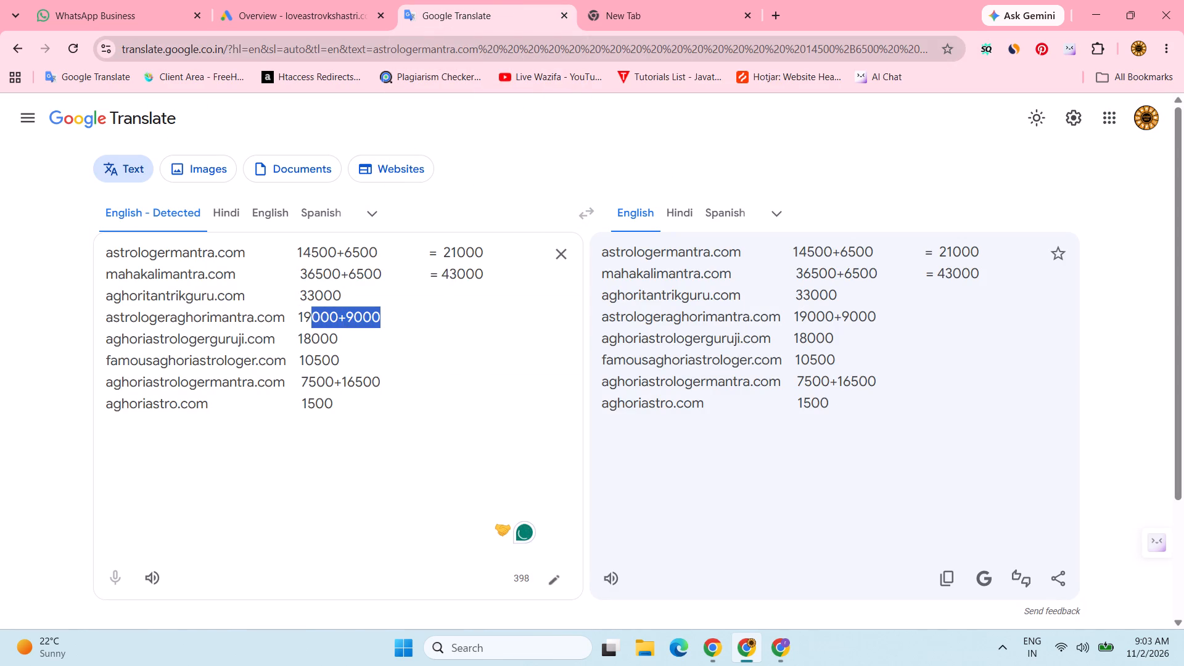
left_click_drag(306, 314, 299, 317)
key("ctrl+c")
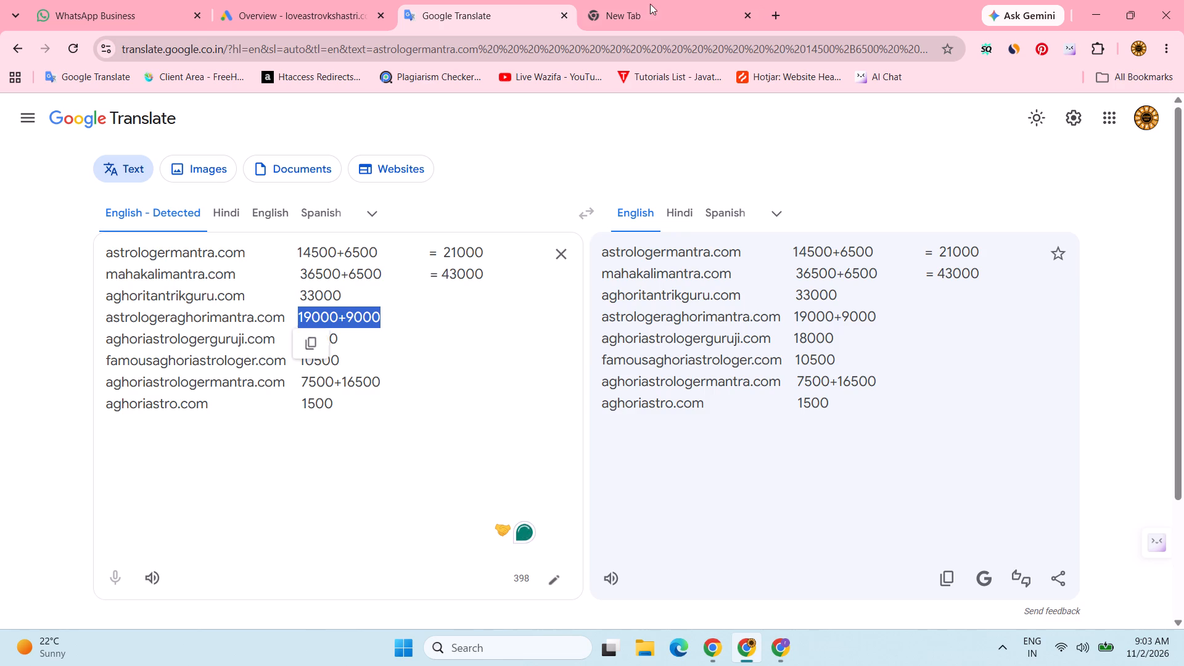
left_click(650, 0)
left_click(610, 48)
key("ctrl+a")
key("ctrl+v")
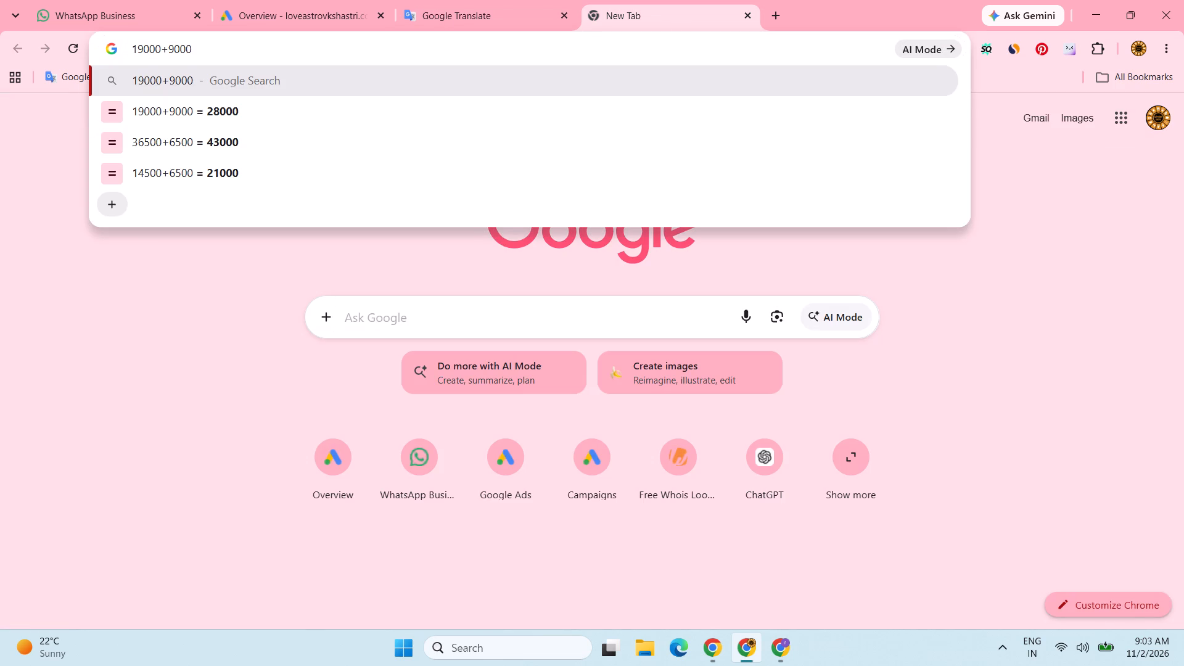
Add = 28000 to the astrologeraghorimantra.com line in the notes, spaced to line up with the totals above.
left_click(542, 0)
key("space")
key("space")
key("space")
key("space")
key("space")
key("space")
key("space")
key("space")
key("space")
key("space")
key("space")
key("space")
key("space")
key("space")
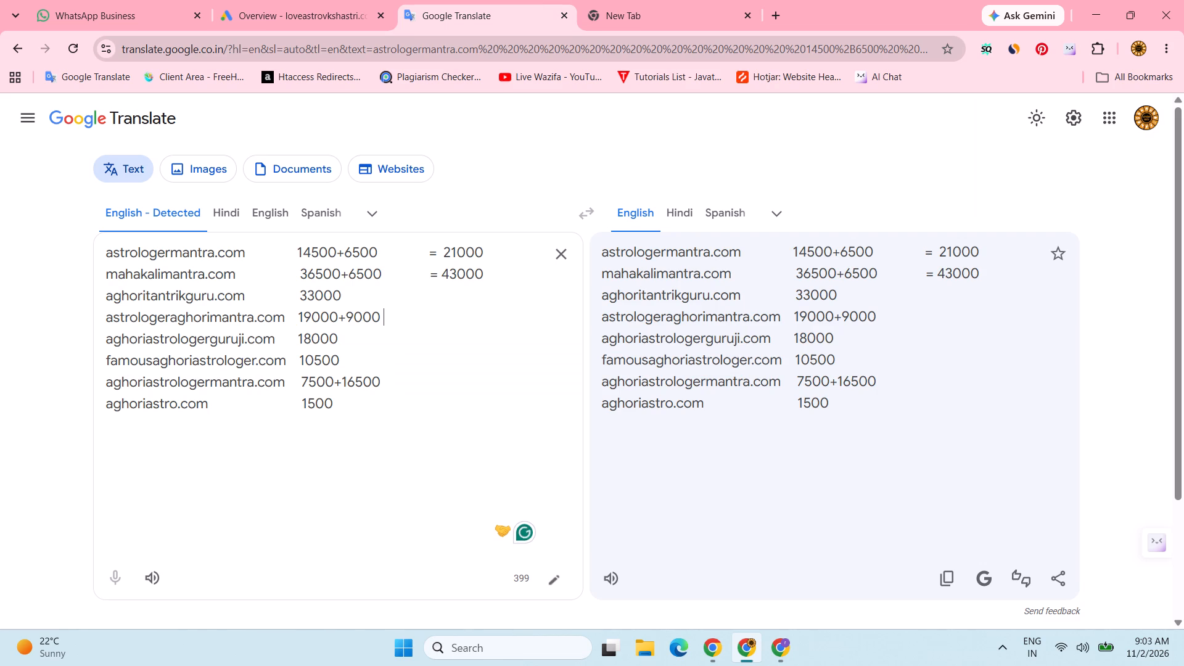
type("= 28000")
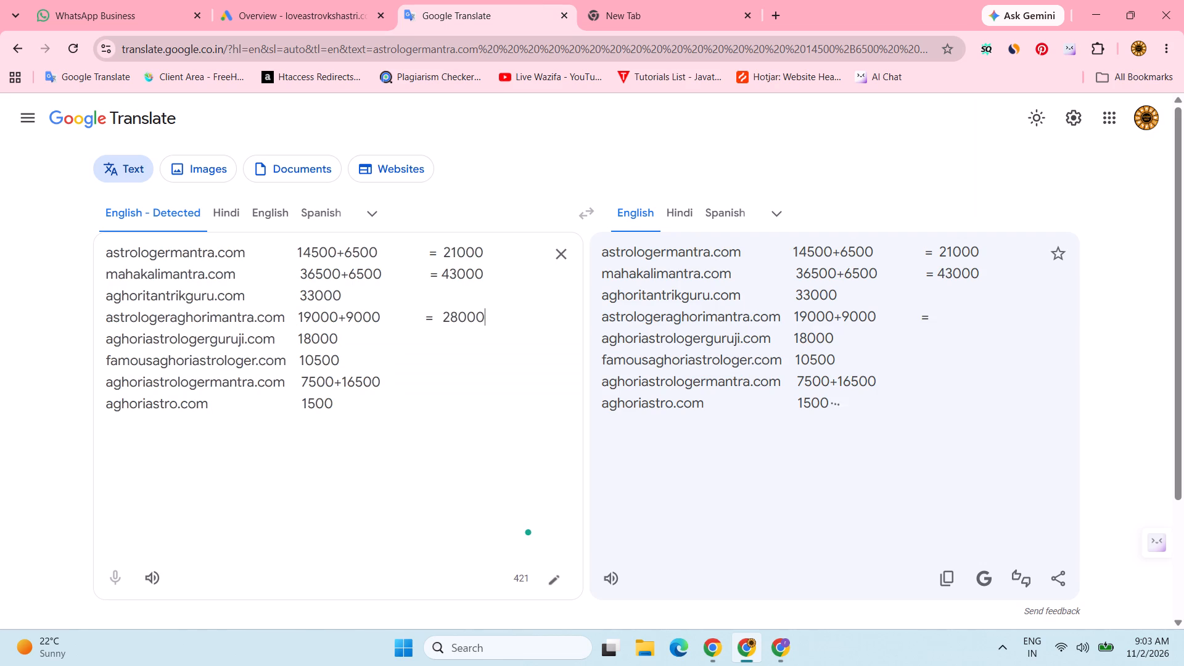
Move aghoritantrikguru.com's 33000 from the amounts column into the totals column, written as = 33000.
left_click(324, 338)
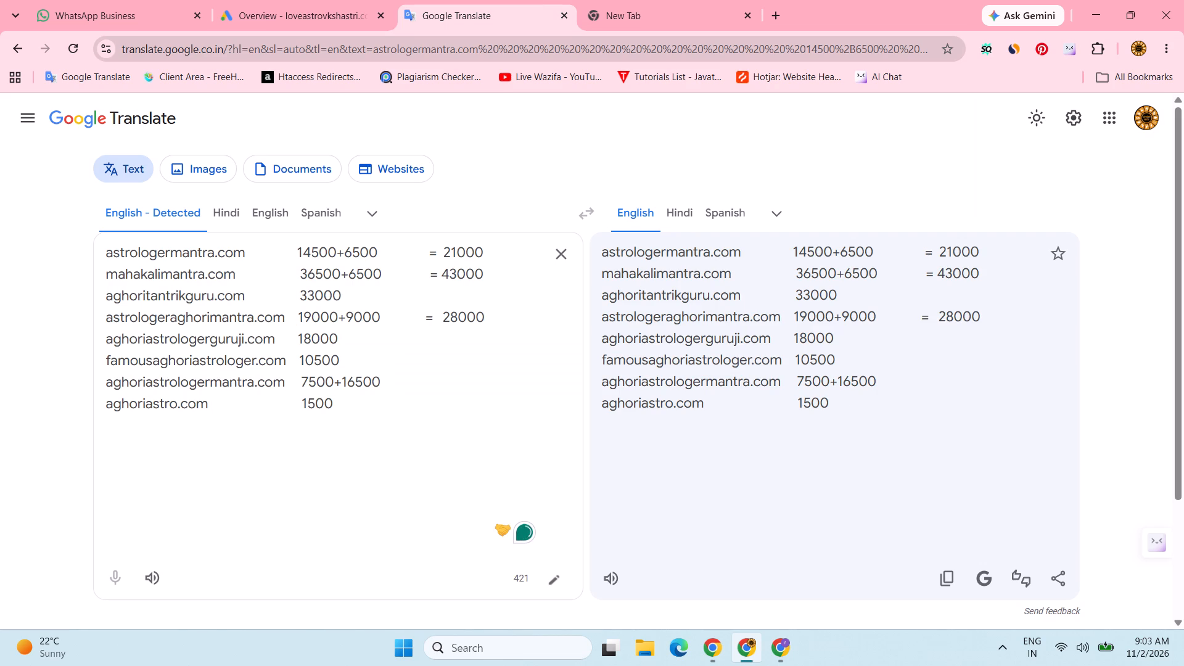
double_click(322, 292)
key("ctrl+x")
key("Tab")
key("Tab")
left_click(343, 292)
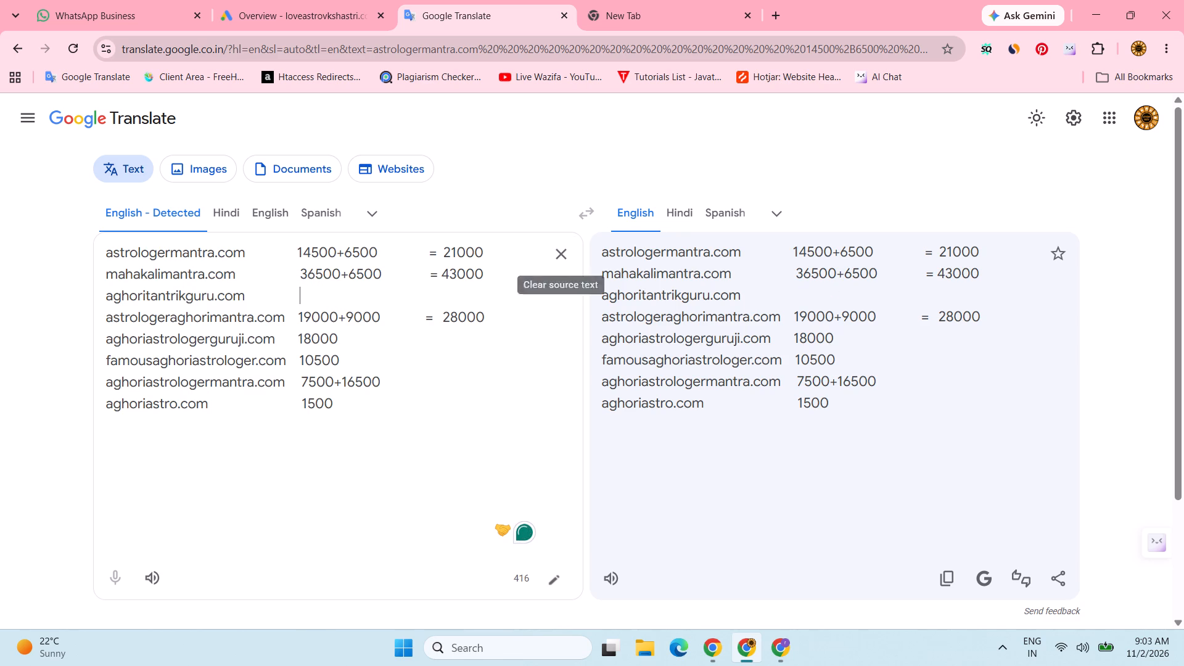
key("space")
key("space")
key("space")
key("space")
key("space")
key("space")
key("space")
key("space")
key("space")
key("space")
key("space")
key("space")
key("space")
key("space")
key("space")
key("space")
key("space")
key("space")
key("space")
key("space")
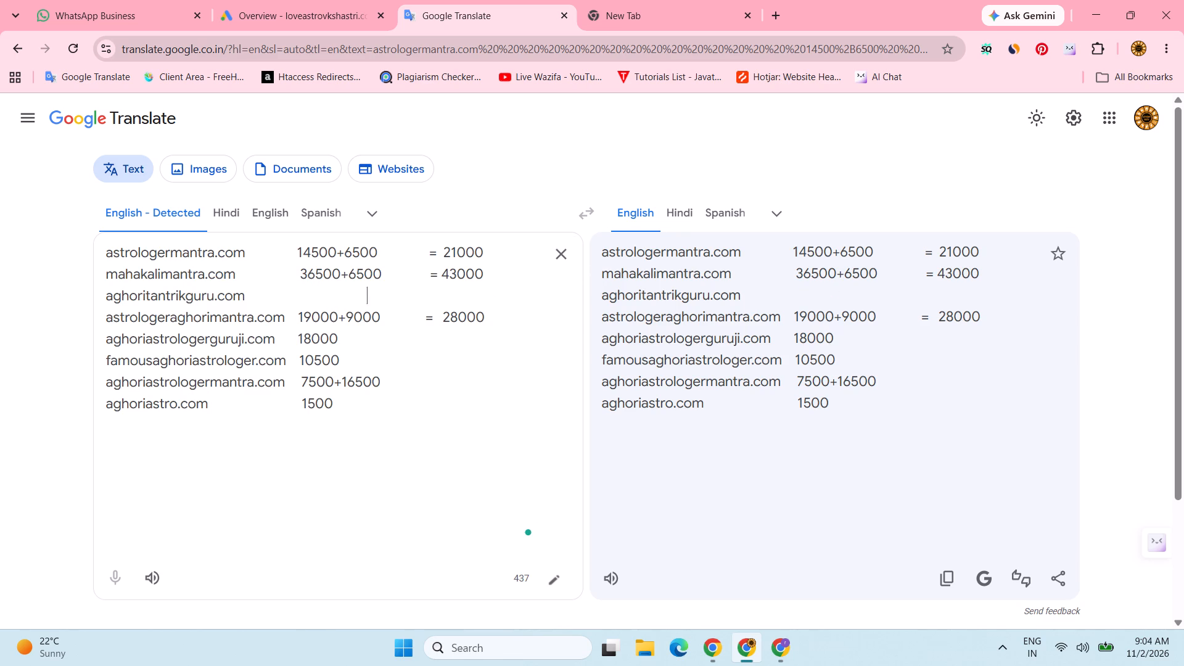
key("space")
key("space")
key("space")
key("space")
key("space")
key("space")
key("equal")
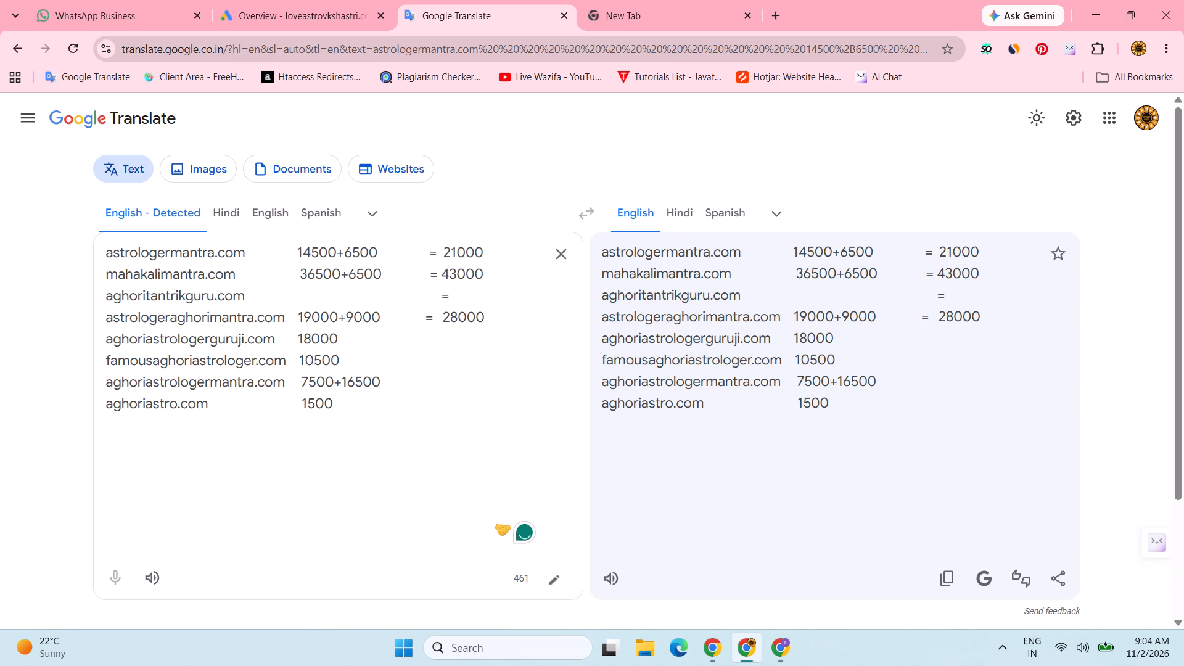
key("BackSpace")
key("BackSpace")
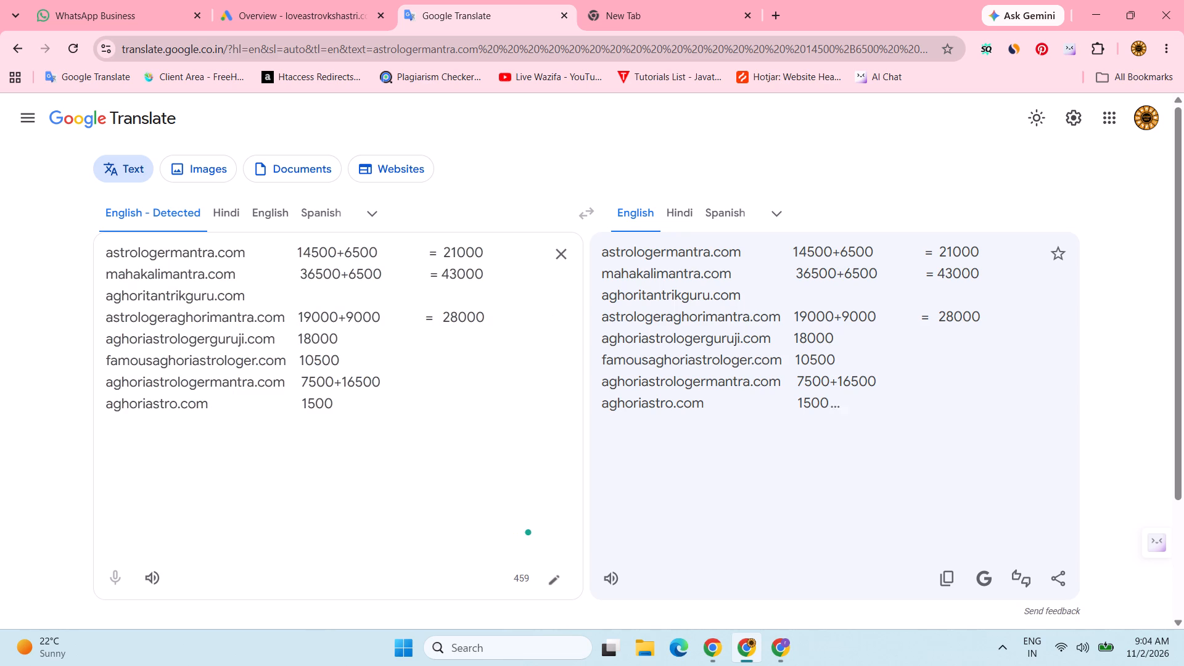
key("BackSpace")
key("BackSpace")
key("BackSpace")
type("=")
key("space")
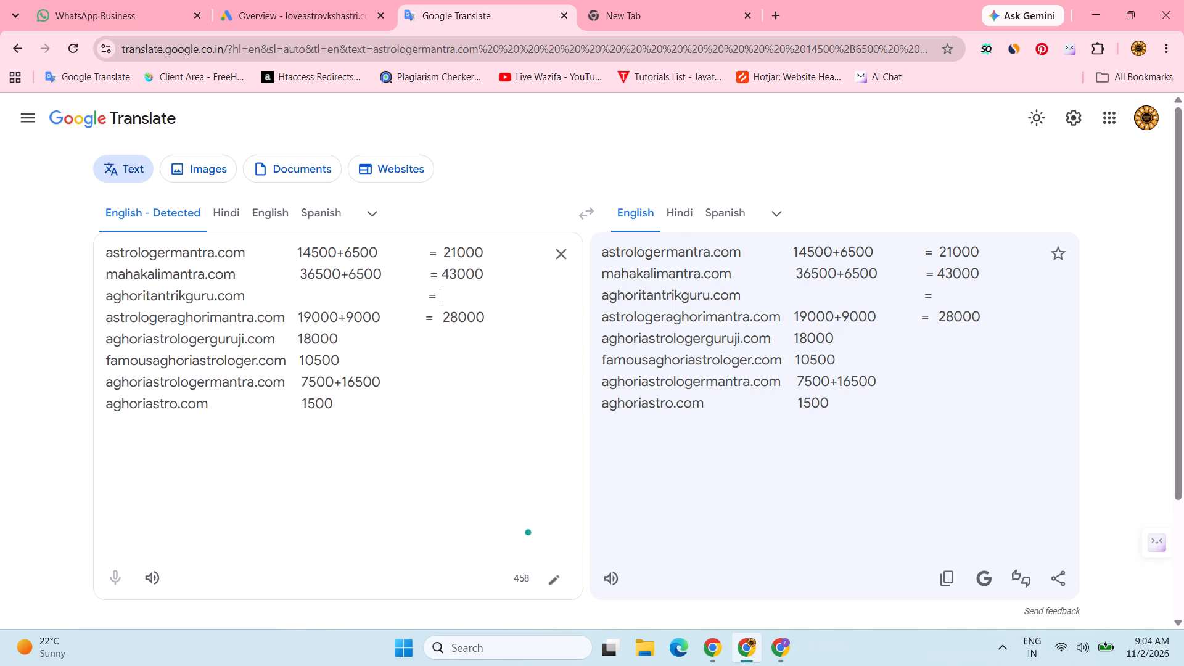
key("ctrl+v")
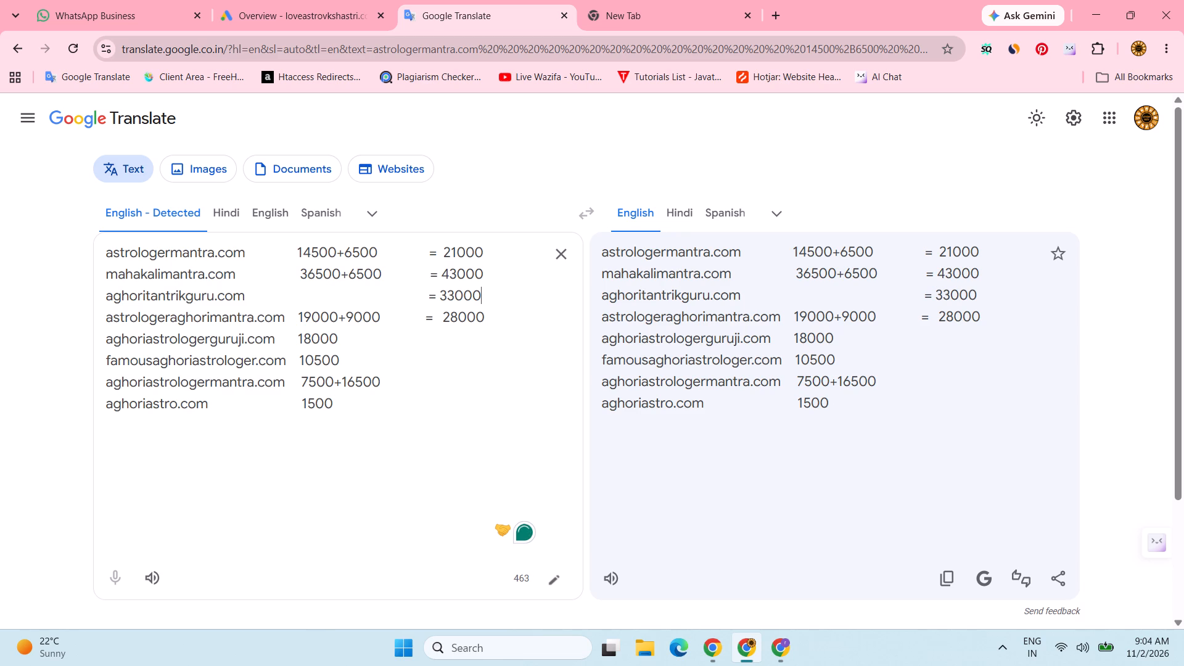
Move aghoriastrologerguruji.com's 18000 from the amounts column into the totals column, written as = 18000.
left_click_drag(338, 338, 300, 338)
key("ctrl+c")
left_click(354, 339)
double_click(319, 339)
key("ctrl+x")
key("space")
key("space")
key("space")
key("space")
key("space")
key("space")
key("space")
key("space")
key("space")
key("space")
key("space")
key("space")
key("space")
key("space")
key("space")
key("space")
key("space")
key("space")
key("space")
key("space")
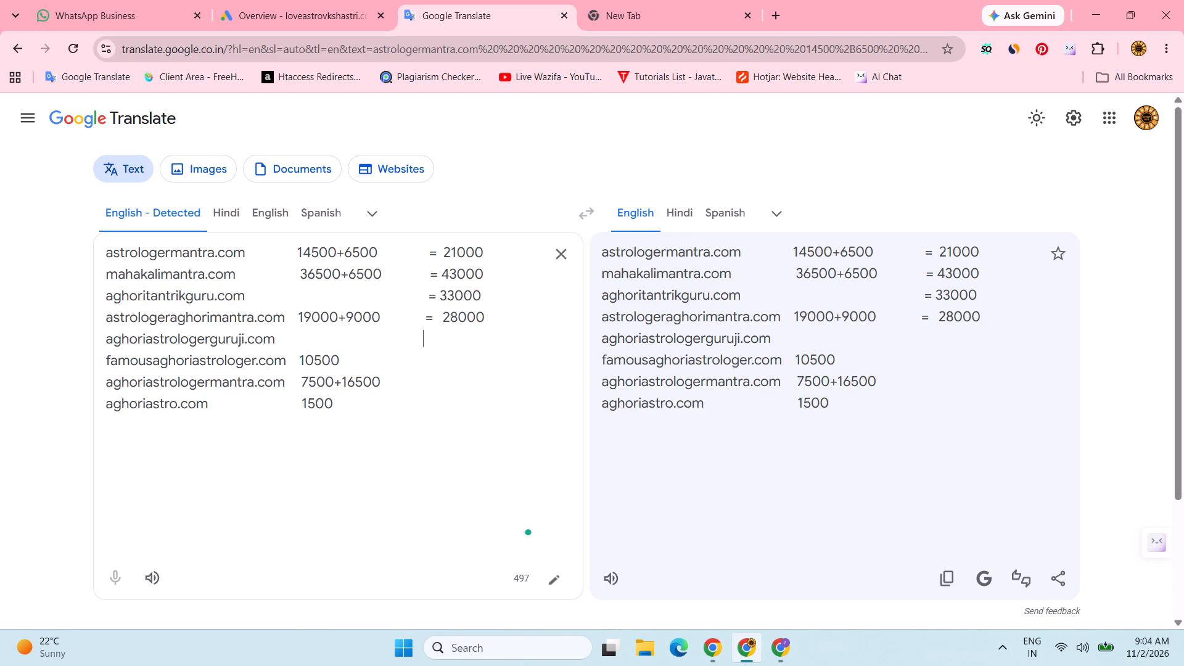
key("BackSpace")
key("ctrl+v")
left_click(426, 336)
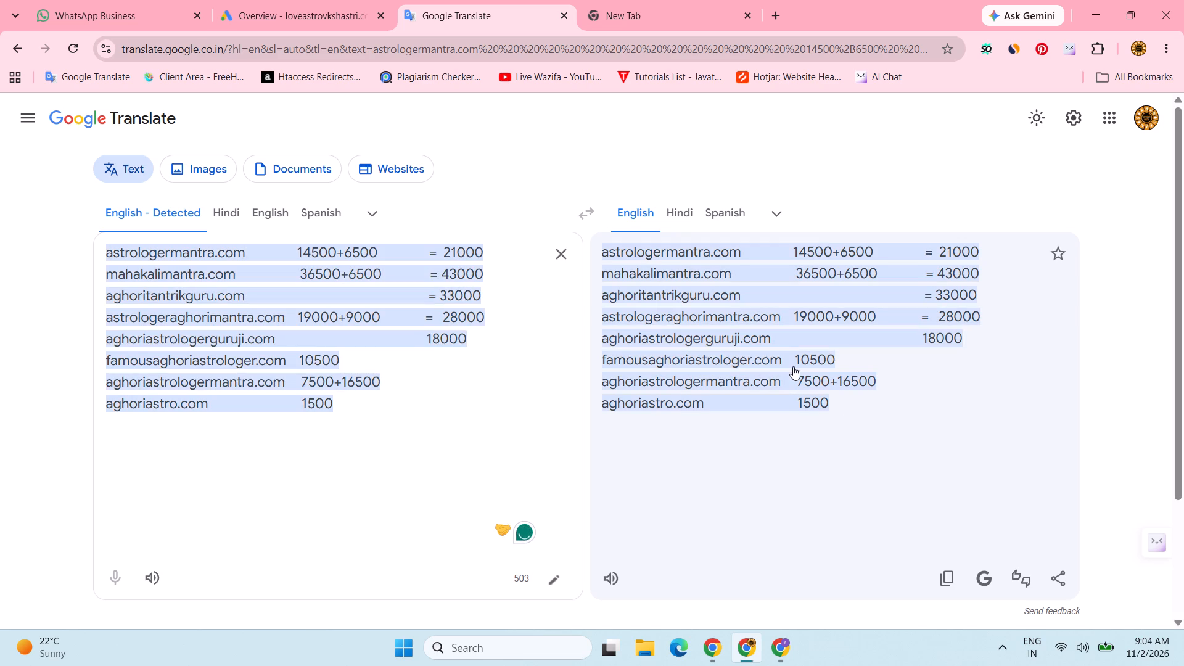
type("=")
key("space")
key("Left")
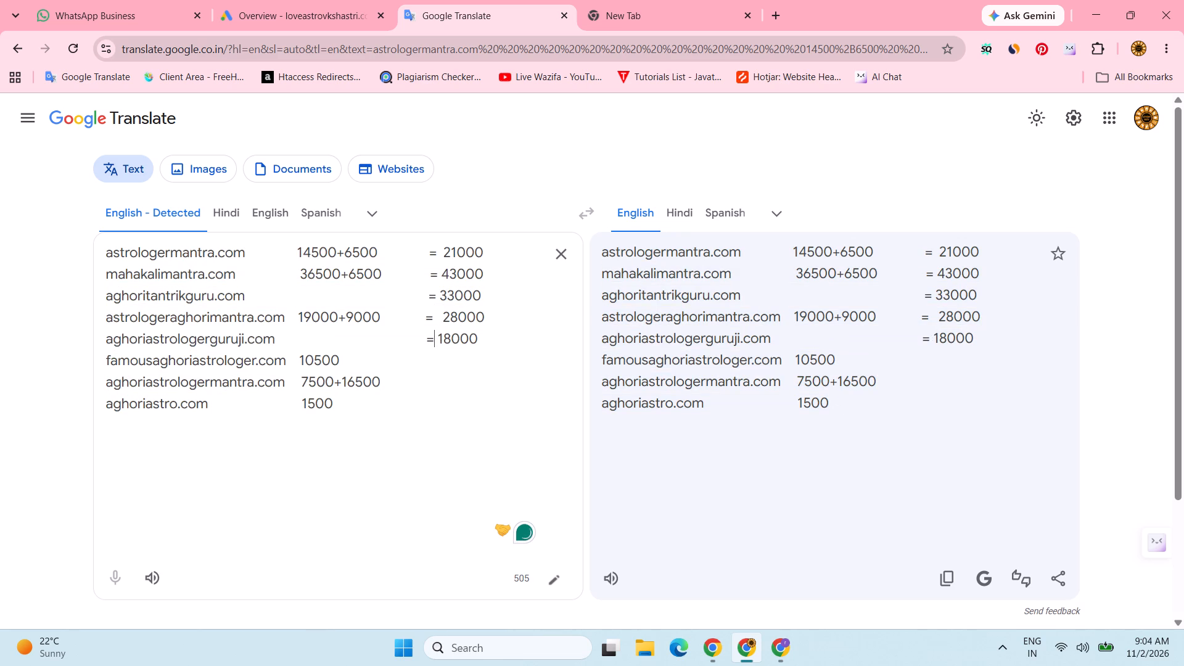
key("Left")
key("space")
Add one space before astrologeraghorimantra.com's = 28000 to line it up with the other totals.
key("Up")
key("Up")
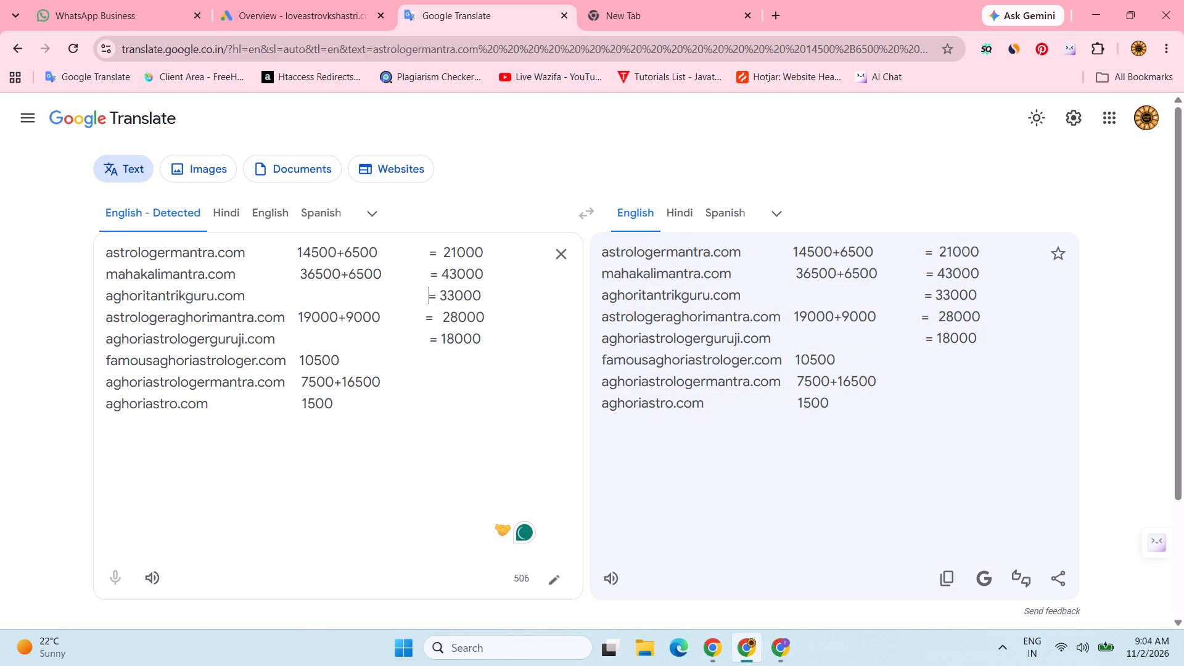
key("Down")
key("Left")
key("Right")
key("space")
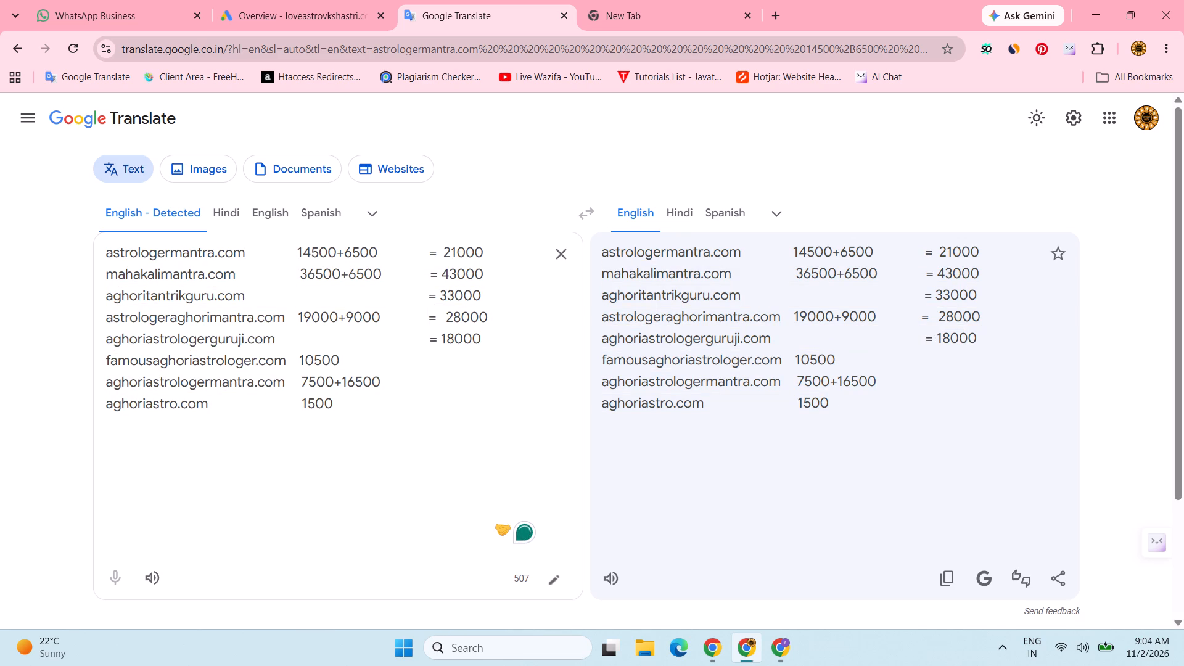
key("Down")
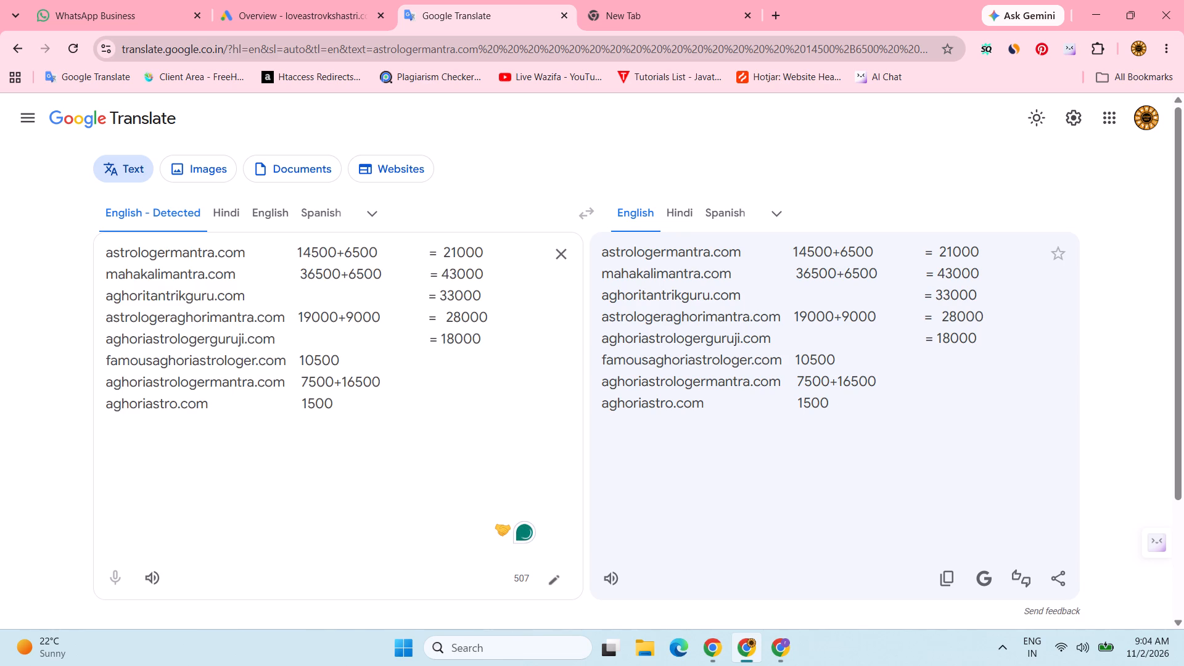
Move famousaghoriastrologer.com's 10500 from the amounts column into the totals column, written as = 10500.
left_click_drag(300, 360, 336, 361)
key("ctrl+x")
key("space")
key("space")
key("space")
key("space")
key("space")
key("space")
key("space")
key("space")
key("space")
key("space")
key("space")
key("space")
key("space")
key("space")
key("space")
key("space")
key("space")
key("space")
key("space")
key("space")
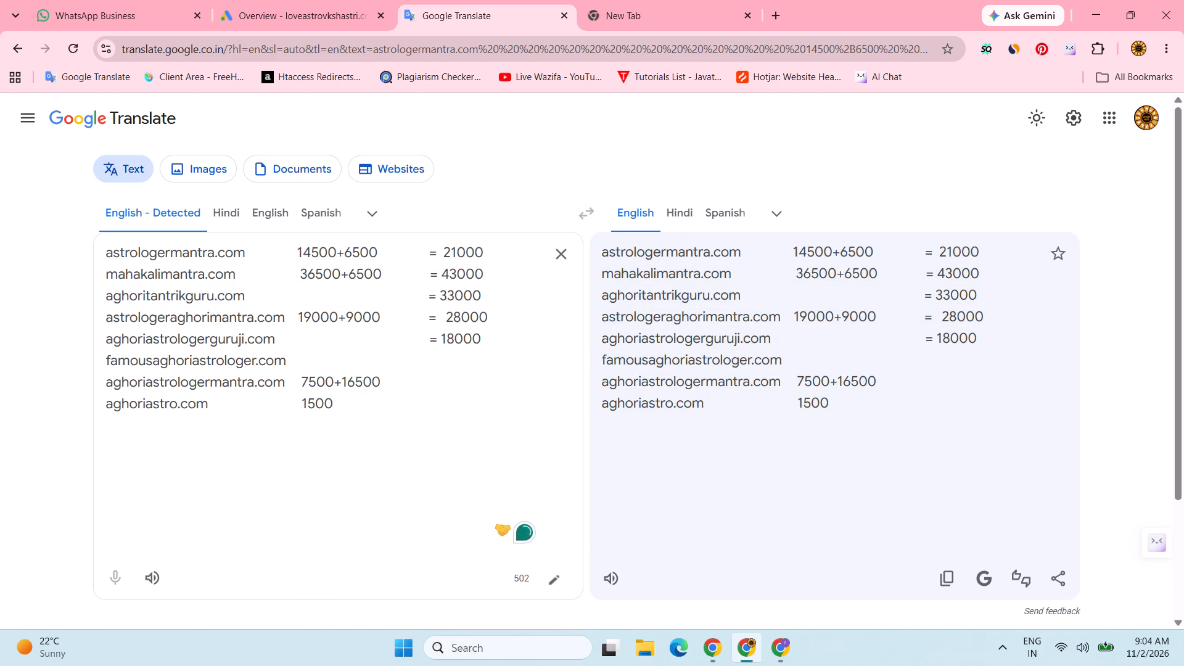
key("space")
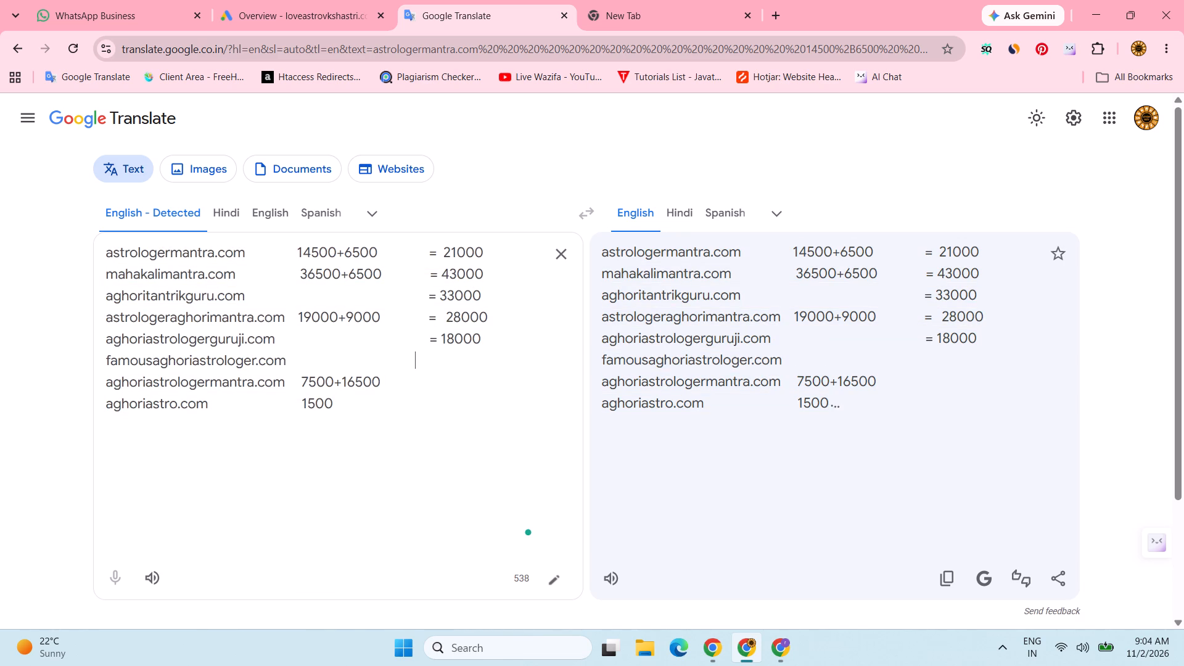
key("space")
key("space")
key("space")
key("space")
key("ctrl+v")
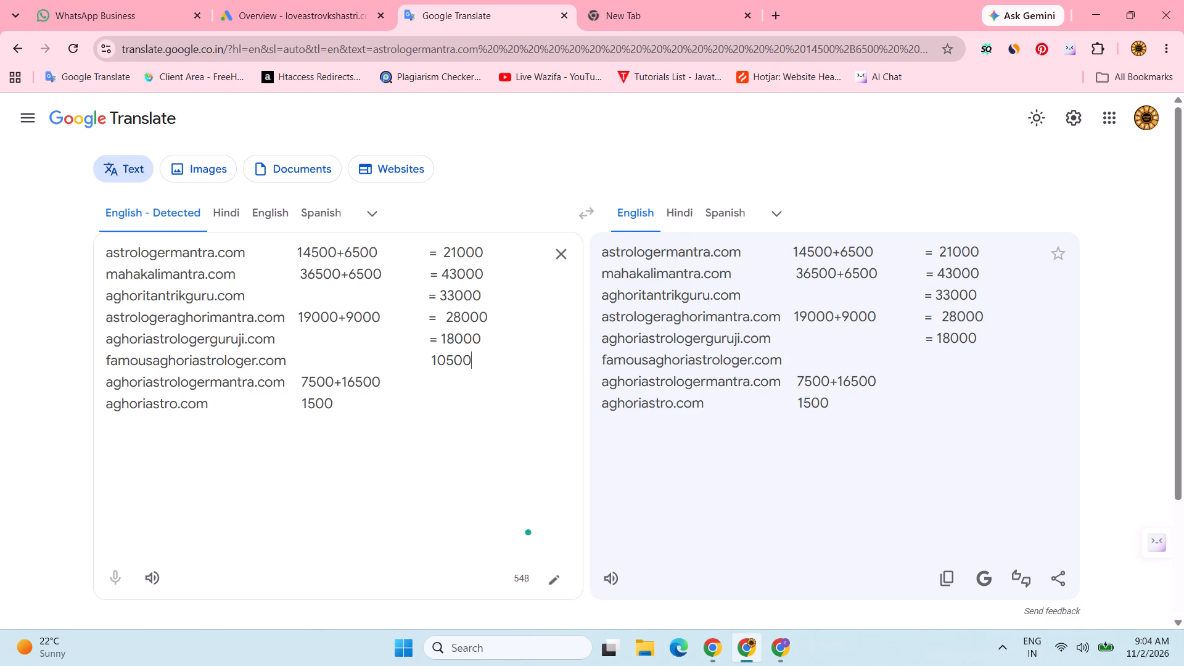
left_click(440, 356)
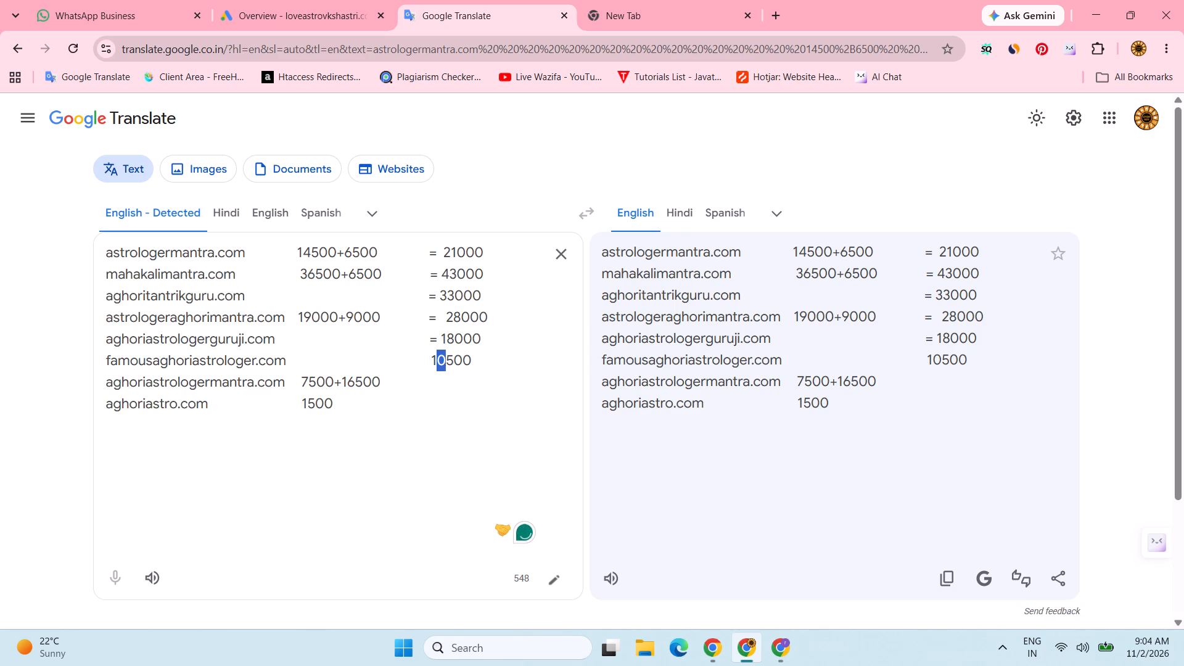
left_click(430, 356)
type("=")
key("space")
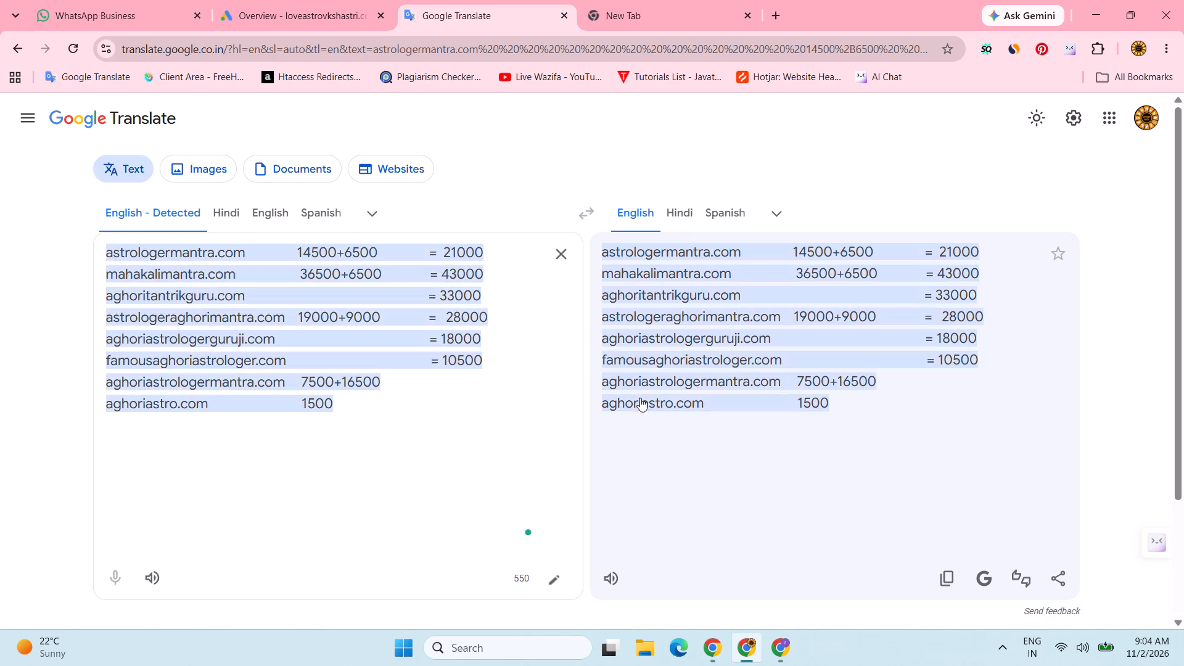
Copy aghoriastrologermantra.com's amounts from the notes and calculate 7500+16500 in the new browser tab.
left_click_drag(302, 382, 386, 380)
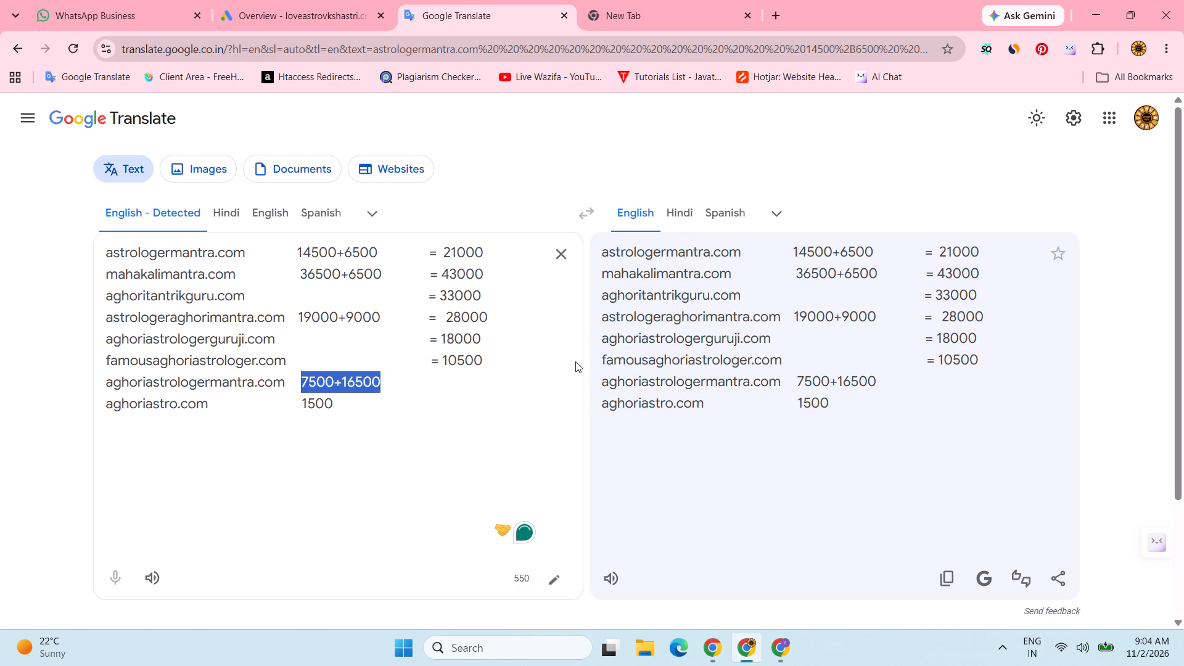
key("ctrl+c")
left_click(683, 0)
left_click(662, 37)
key("ctrl+a")
key("ctrl+v")
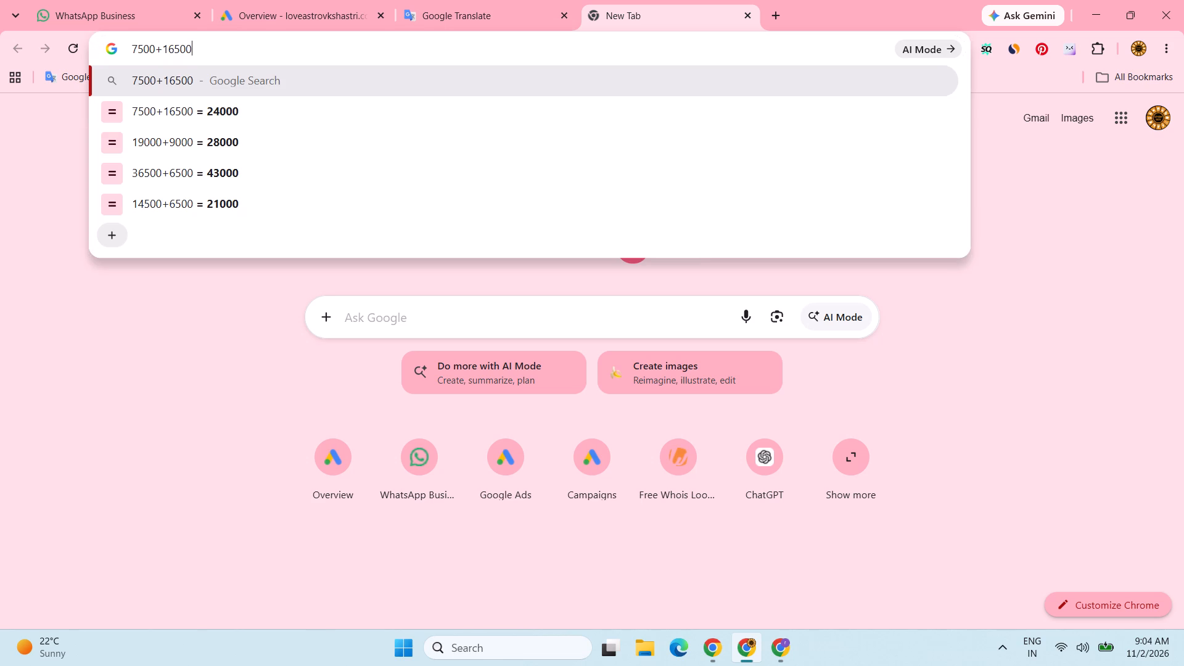
Add = 24000 to the aghoriastrologermantra.com line in the Google Translate notes, spaced to line up with the totals above.
left_click(507, 6)
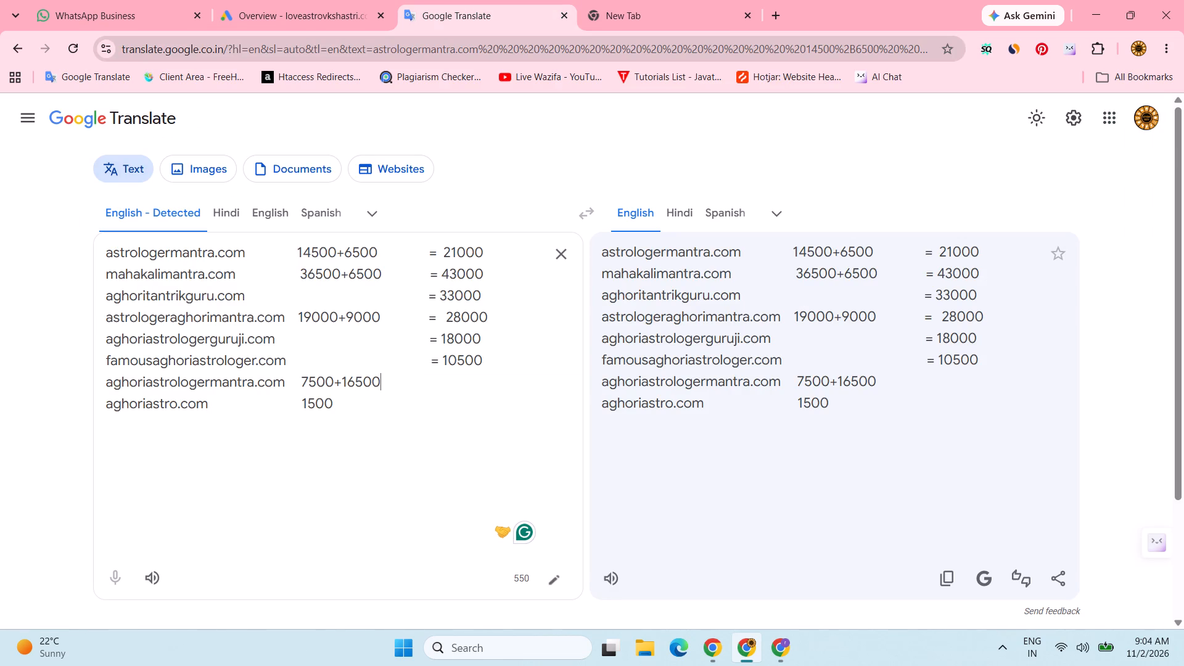
key("space")
key("space")
key("space")
key("space")
key("space")
key("space")
key("space")
key("space")
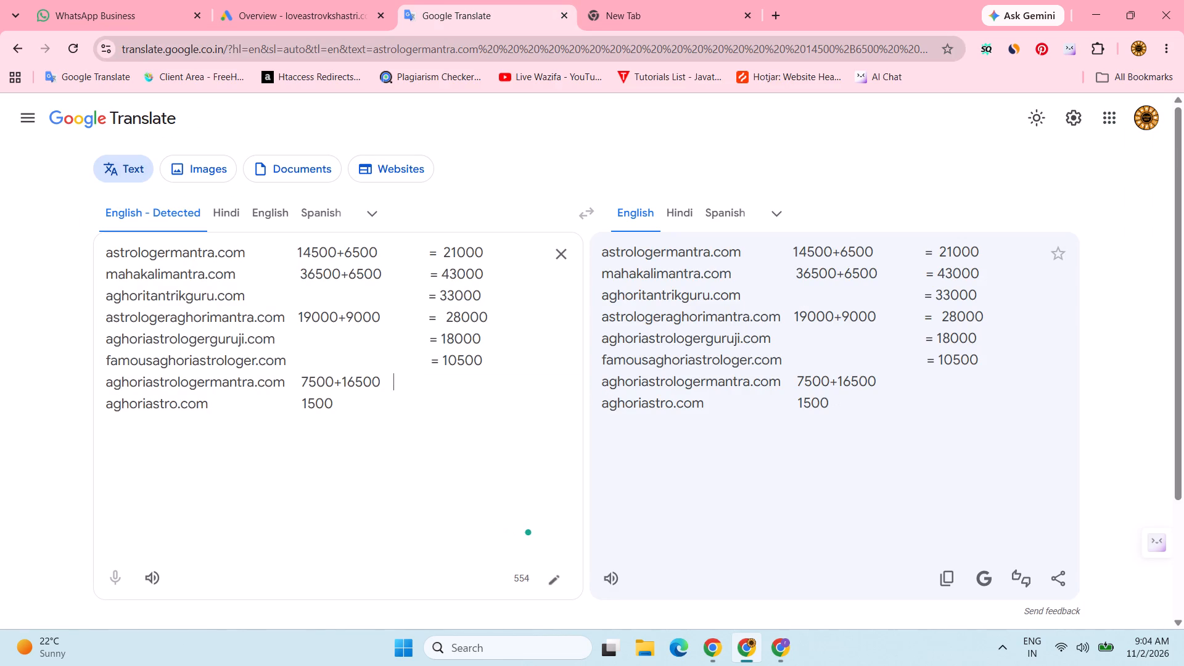
key("space")
key("space")
key("space")
key("space")
key("space")
key("space")
key("space")
key("space")
type("24000")
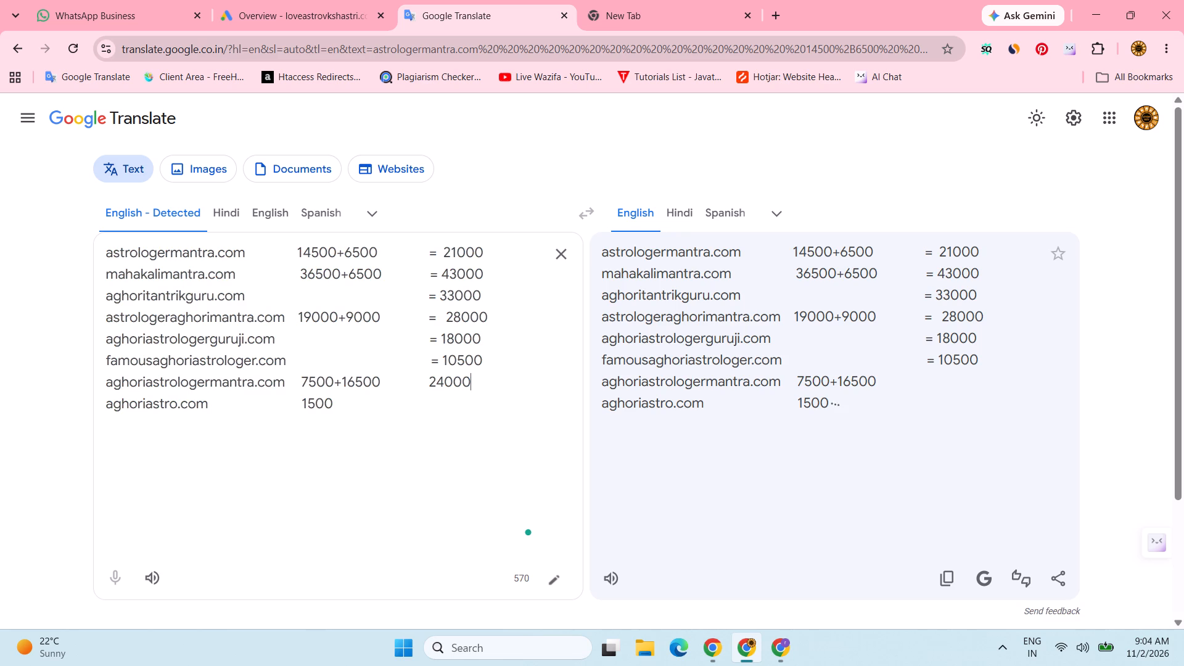
key("BackSpace")
key("BackSpace")
key("BackSpace")
key("BackSpace")
key("BackSpace")
key("space")
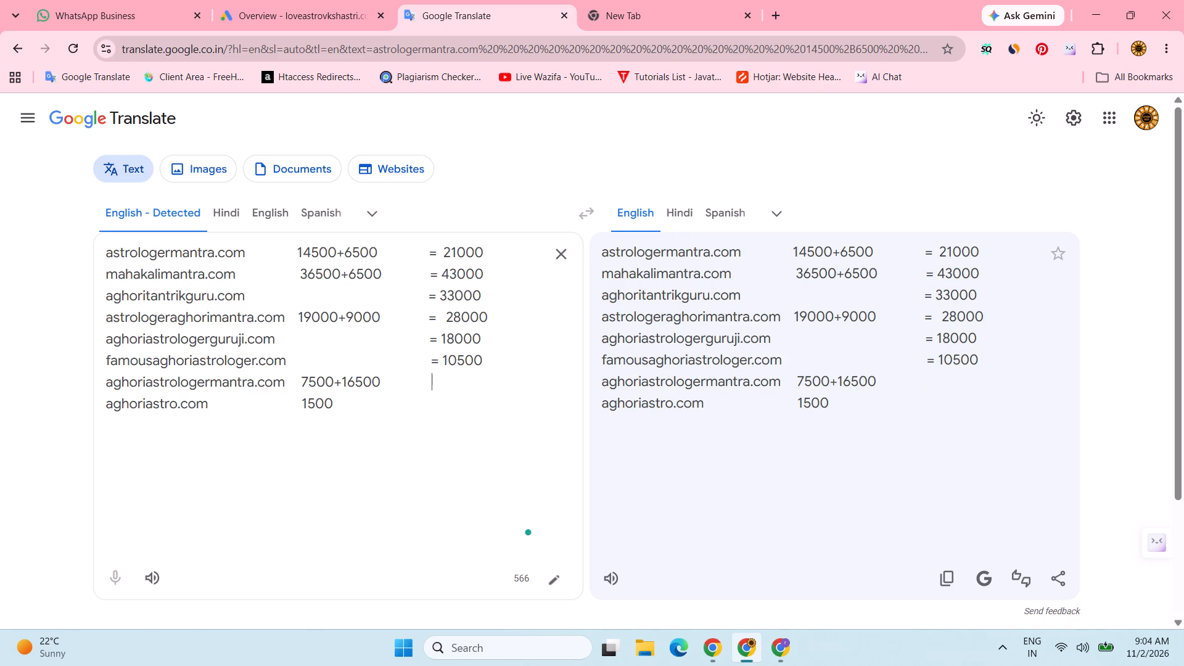
key("space")
key("BackSpace")
type("= 24000")
Move aghoriastro.com's 1500 from the amounts column into the totals column, written as = 1500.
left_click(429, 400)
left_click_drag(339, 408, 302, 406)
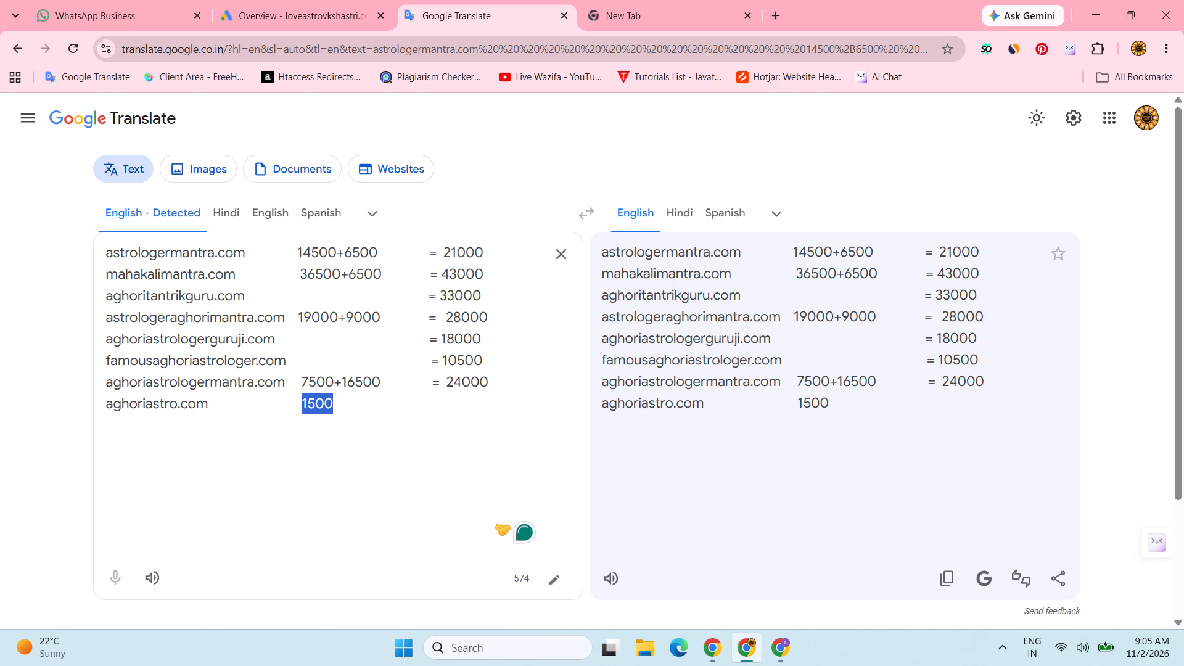
key("ctrl+x")
key("space")
key("space")
key("space")
key("space")
key("space")
key("space")
key("space")
key("space")
key("space")
key("space")
key("space")
key("space")
key("space")
key("space")
key("space")
key("space")
key("space")
key("space")
key("space")
key("space")
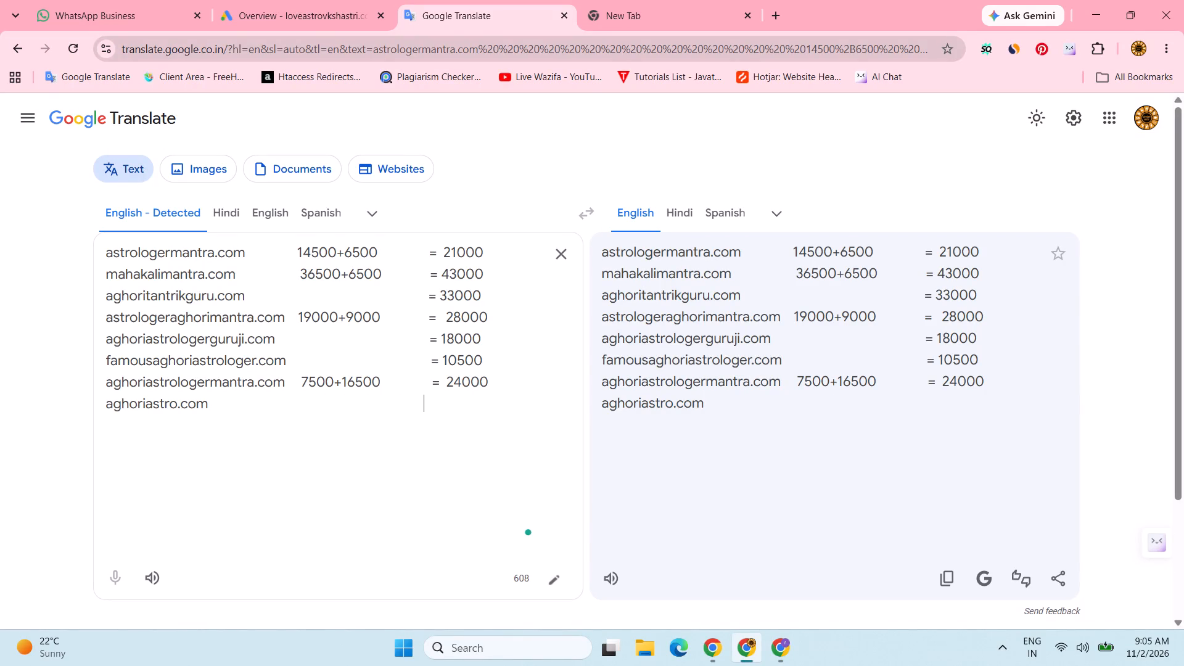
key("space")
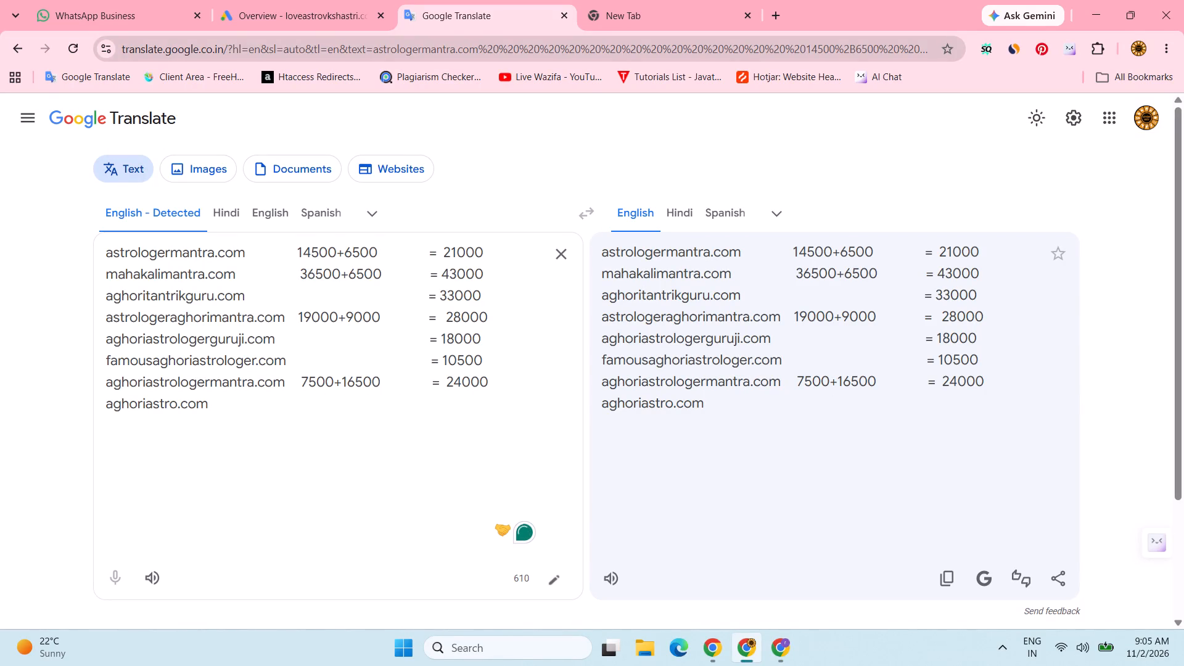
key("space")
type("=")
key("space")
key("ctrl+v")
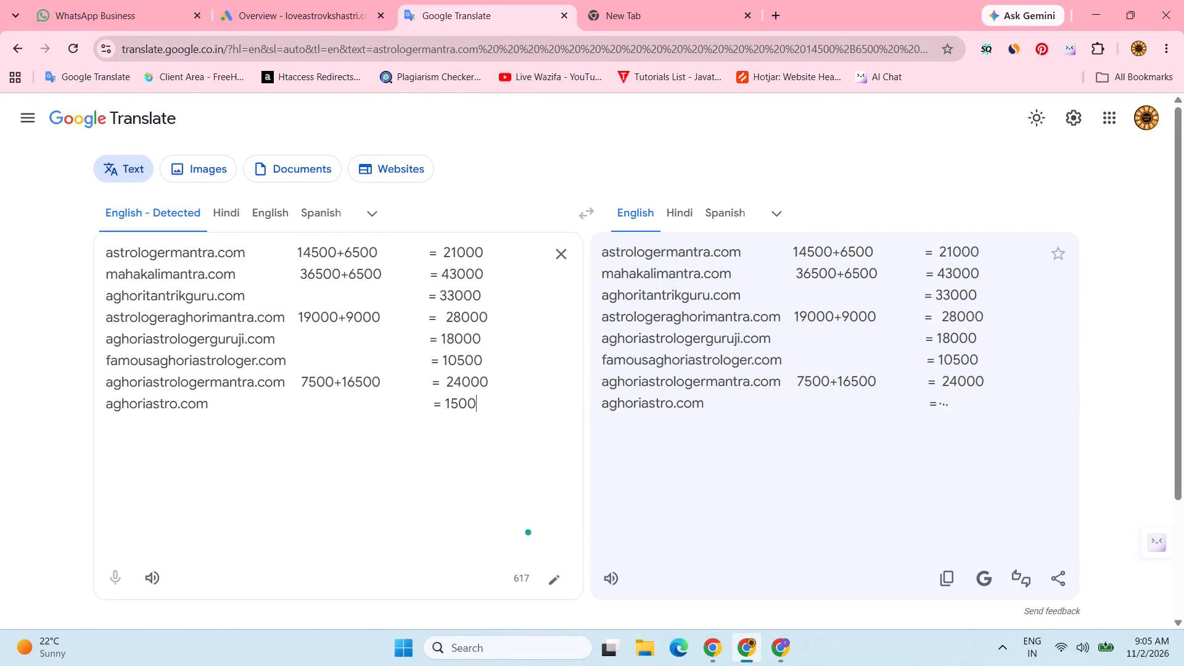
Copy astrologermantra.com's 21000 total and start a grand-total sum with it in the Google Translate tab's address bar.
left_click_drag(446, 250, 495, 250)
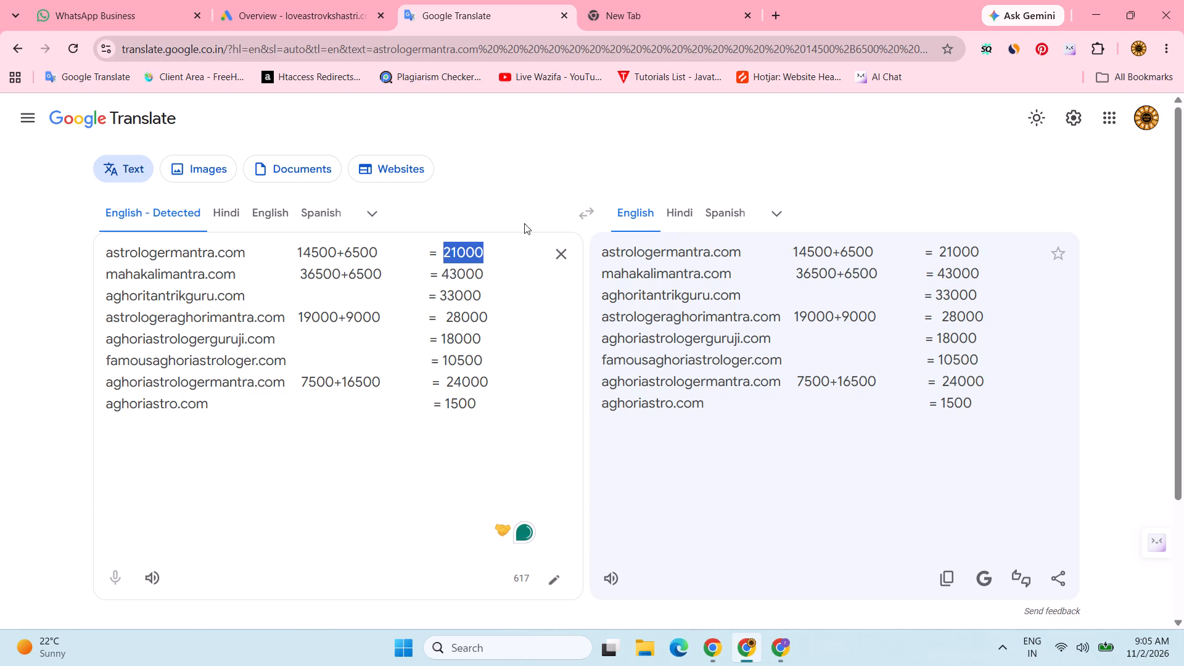
key("ctrl+c")
left_click(621, 14)
left_click(620, 52)
key("ctrl+a")
key("ctrl+v")
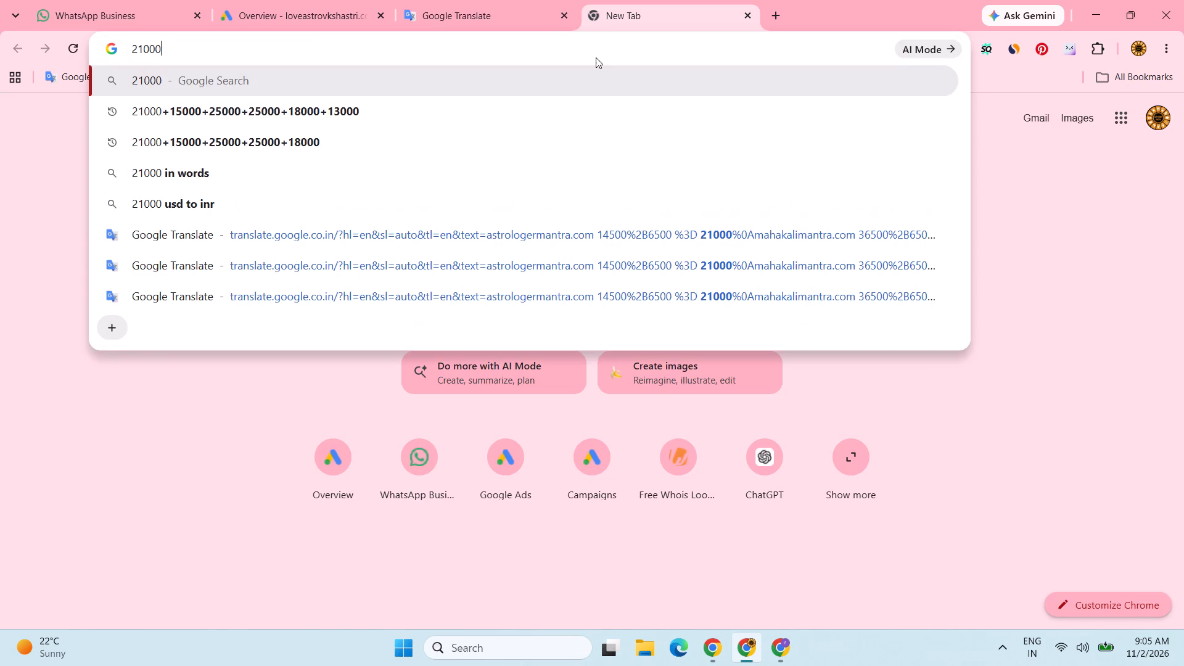
left_click(525, 15)
left_click(498, 49)
key("ctrl+v")
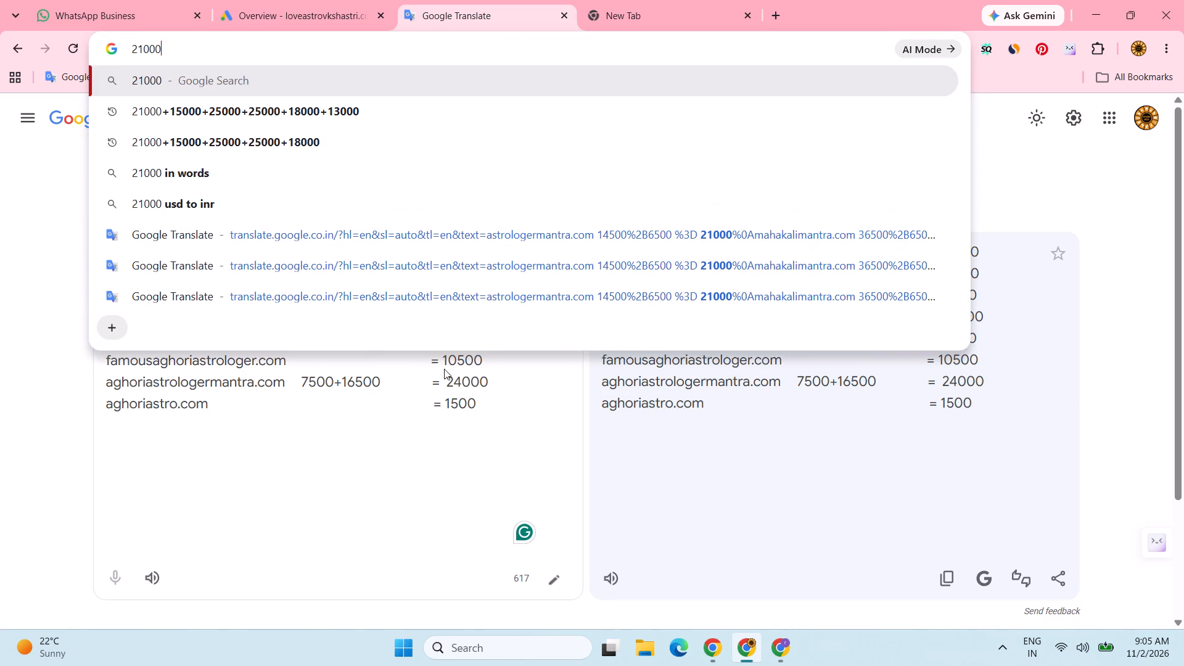
Copy mahakalimantra.com's 43000 total and extend the address bar sum to 21000+43000+.
left_click(447, 407)
left_click_drag(442, 272, 481, 272)
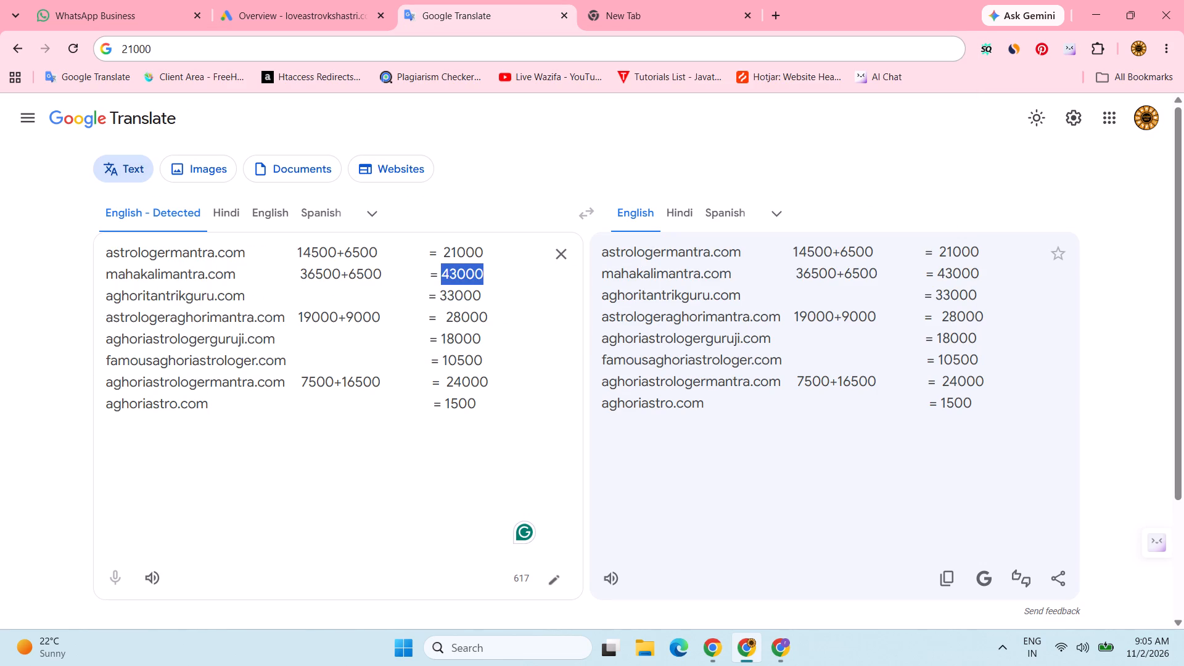
left_click_drag(481, 272, 483, 272)
key("ctrl+c")
left_click(248, 41)
left_click(247, 41)
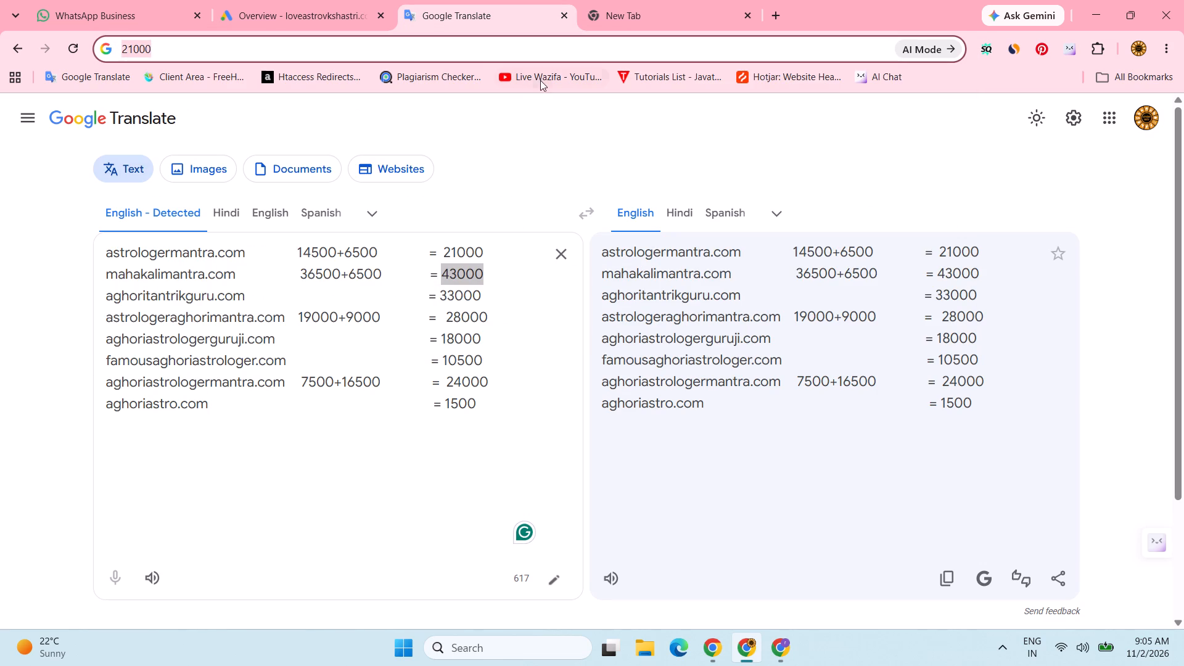
left_click(421, 51)
key("plus")
key("ctrl+v")
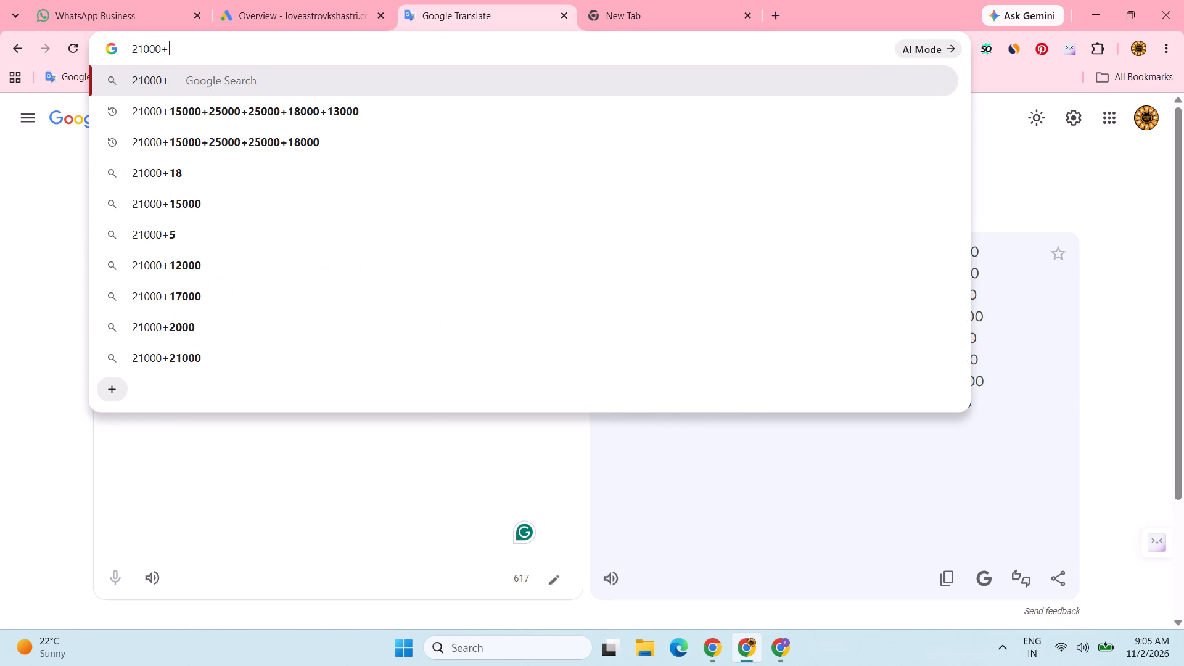
key("plus")
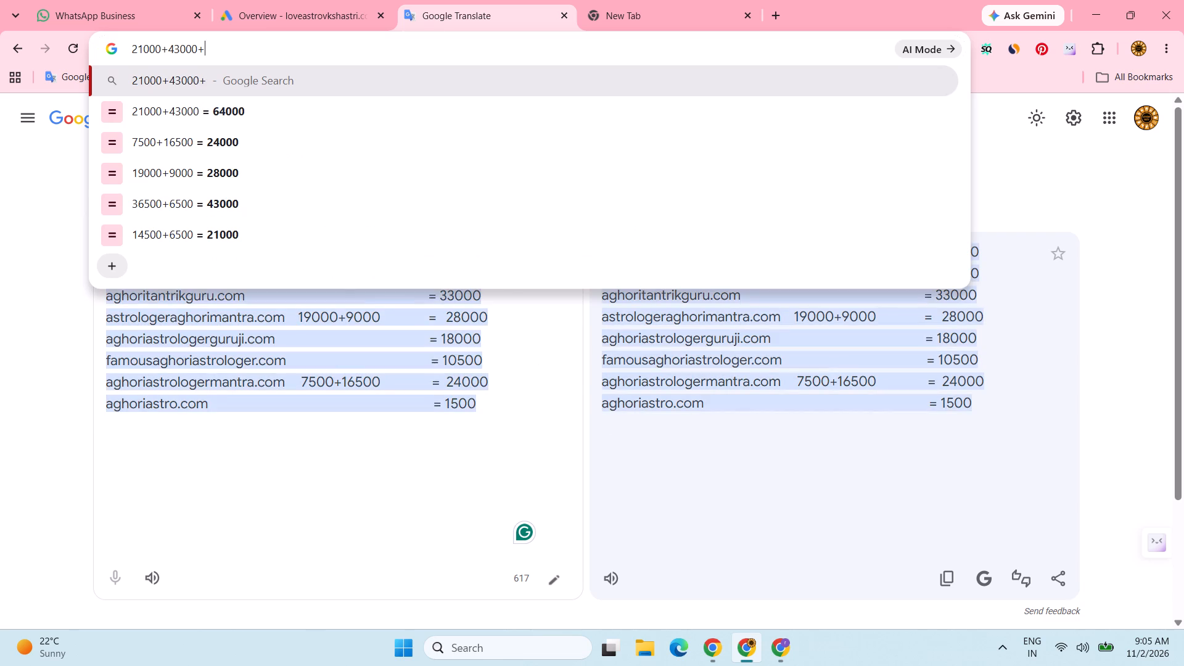
Copy aghoritantrikguru.com's 33000 total and append it to the sum, making 21000+43000+33000.
left_click(512, 354)
left_click_drag(440, 293, 477, 294)
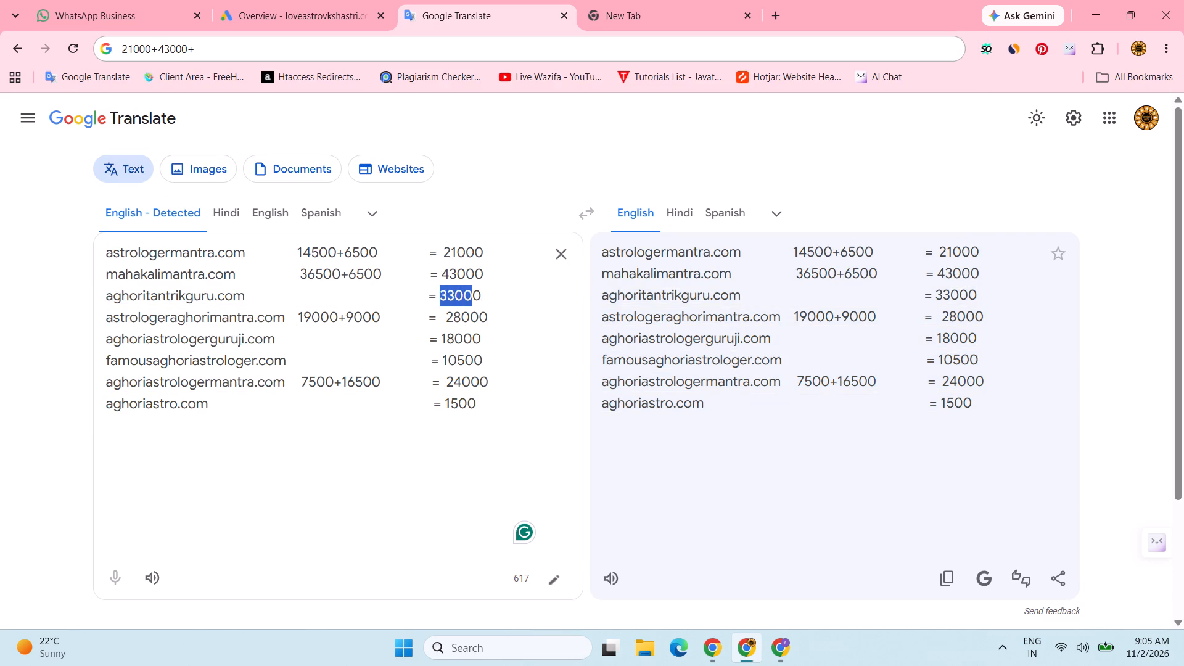
left_click_drag(477, 294, 481, 295)
key("ctrl+c")
left_click(202, 49)
left_click(226, 49)
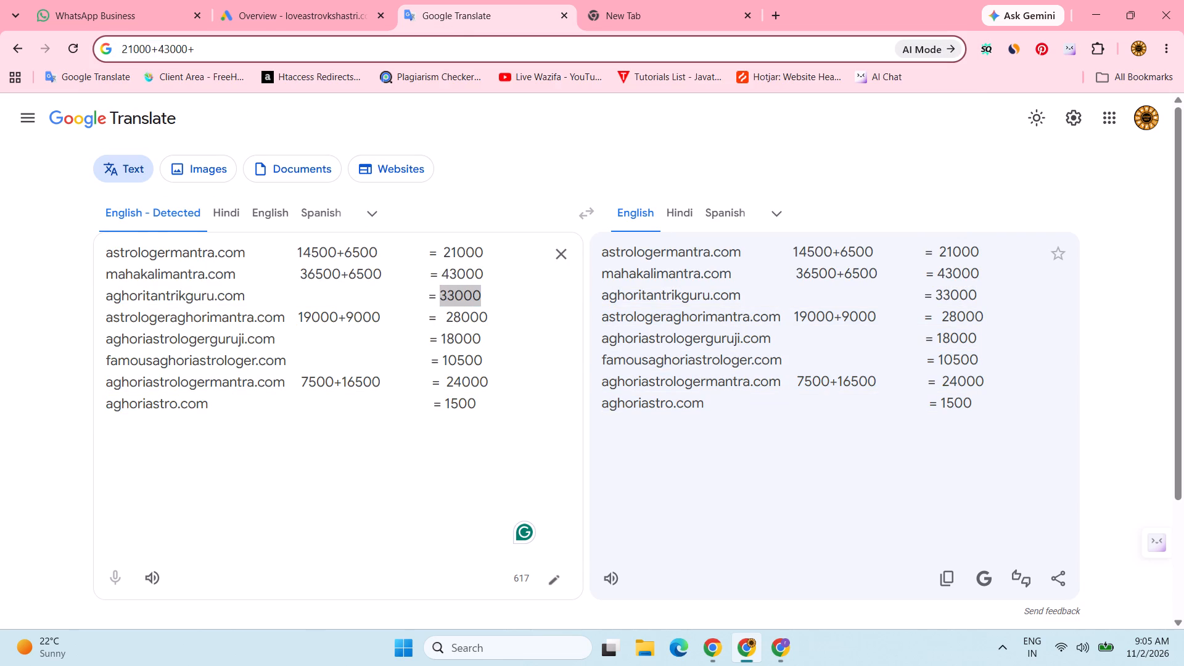
key("ctrl+v")
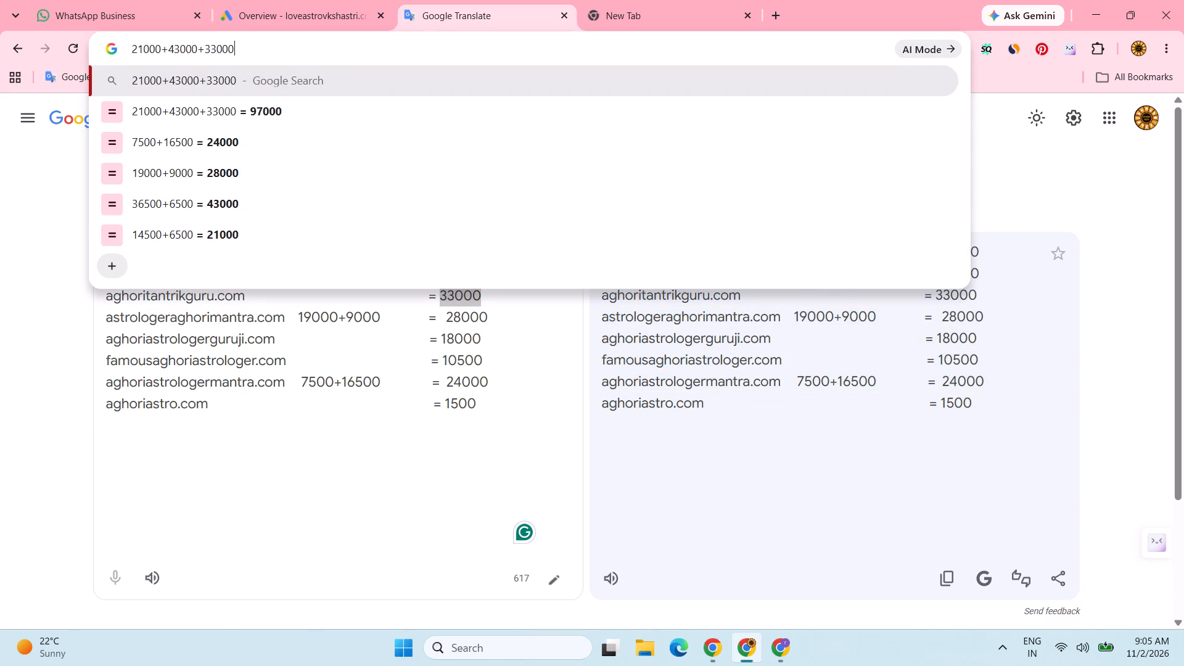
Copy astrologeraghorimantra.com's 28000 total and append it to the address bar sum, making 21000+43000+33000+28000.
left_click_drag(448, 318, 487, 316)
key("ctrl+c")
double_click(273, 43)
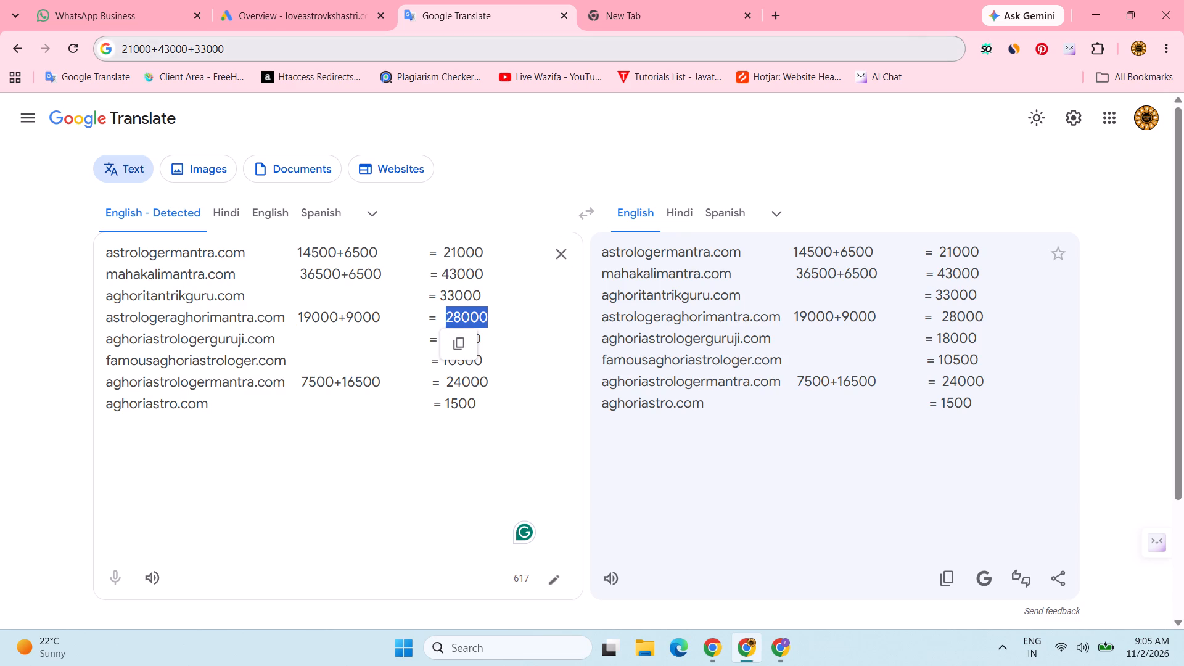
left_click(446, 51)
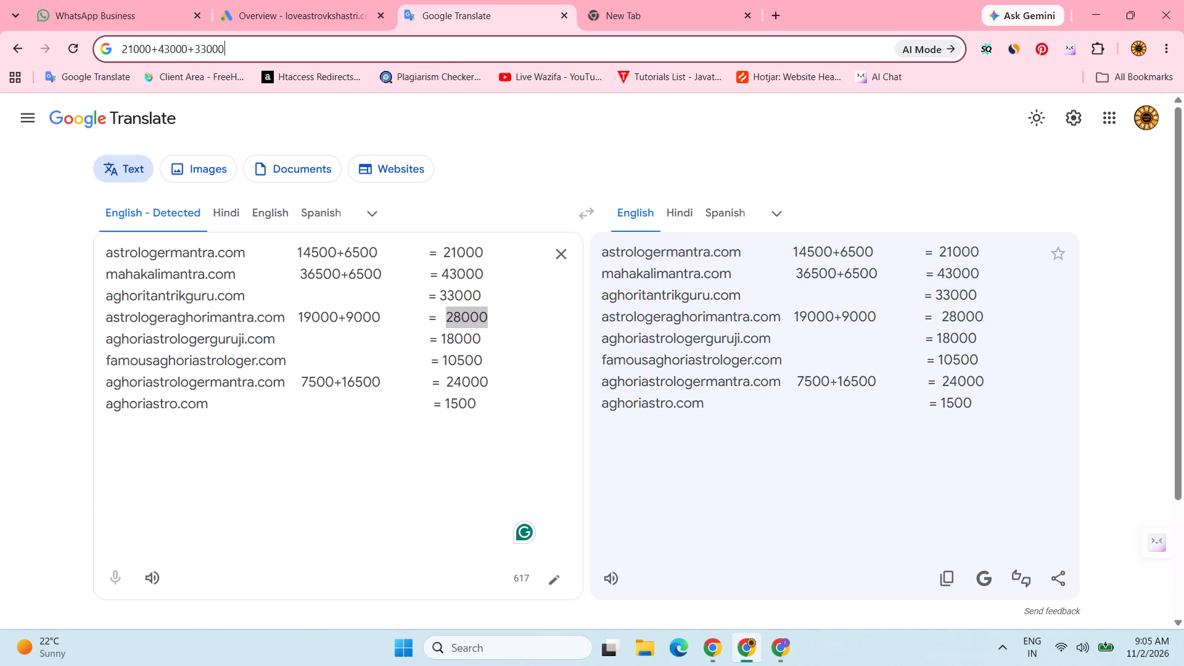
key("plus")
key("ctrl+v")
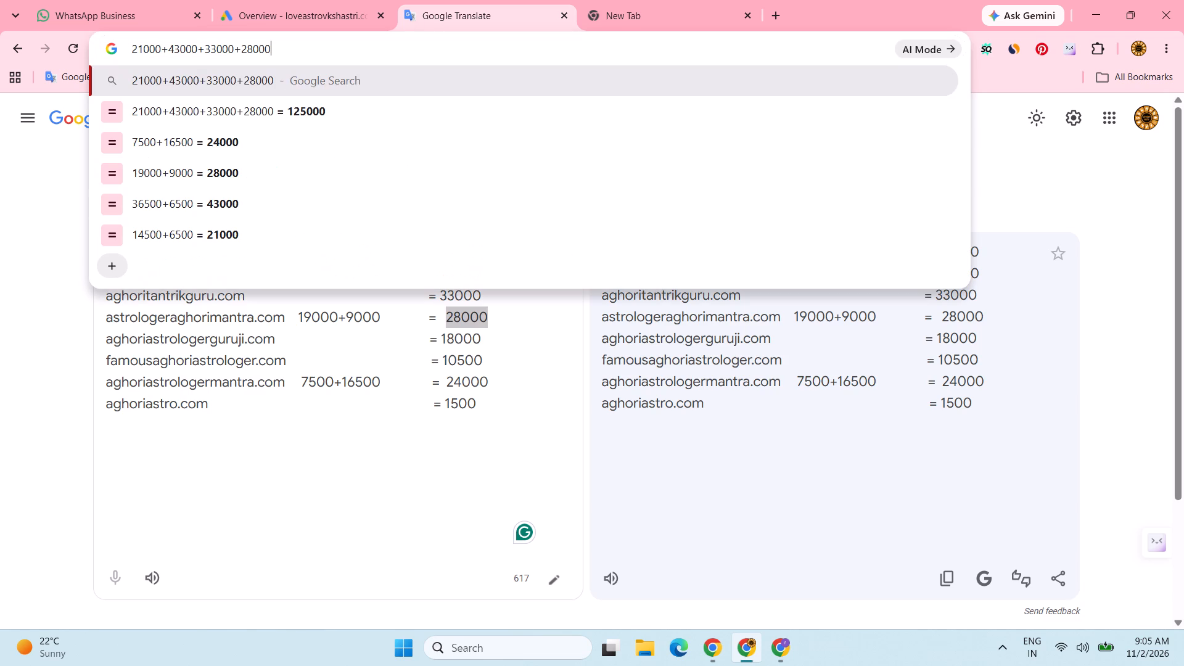
Remove the extra space before astrologeraghorimantra.com's 28000 total in the source text.
left_click(450, 314)
key("Left")
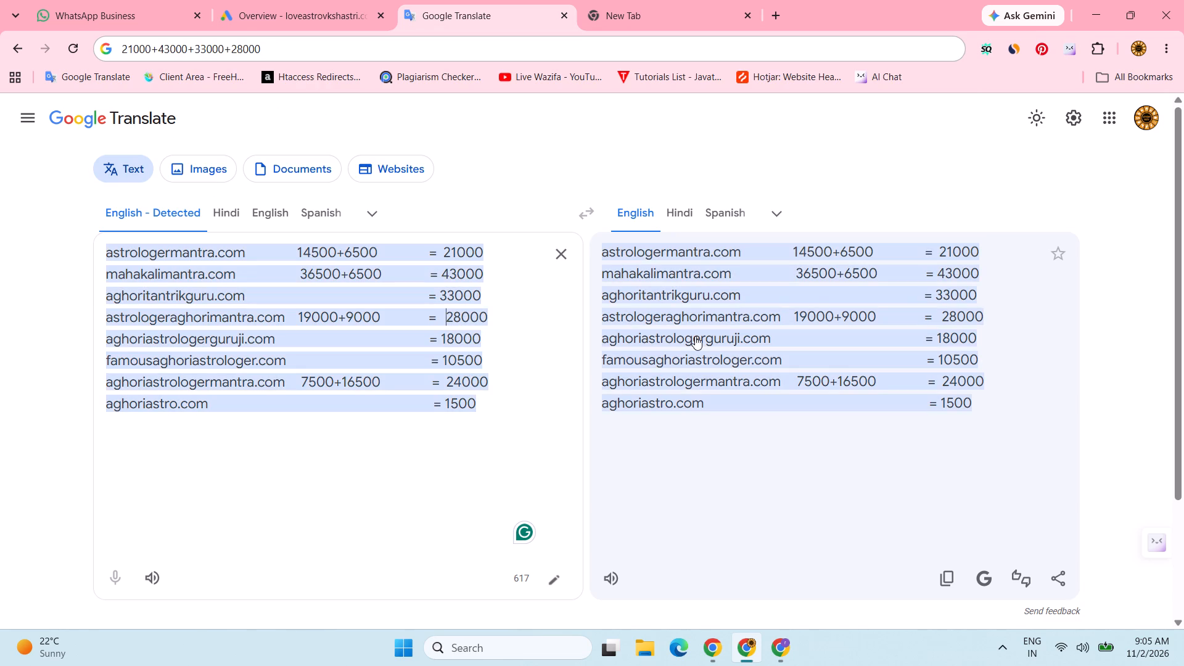
key("BackSpace")
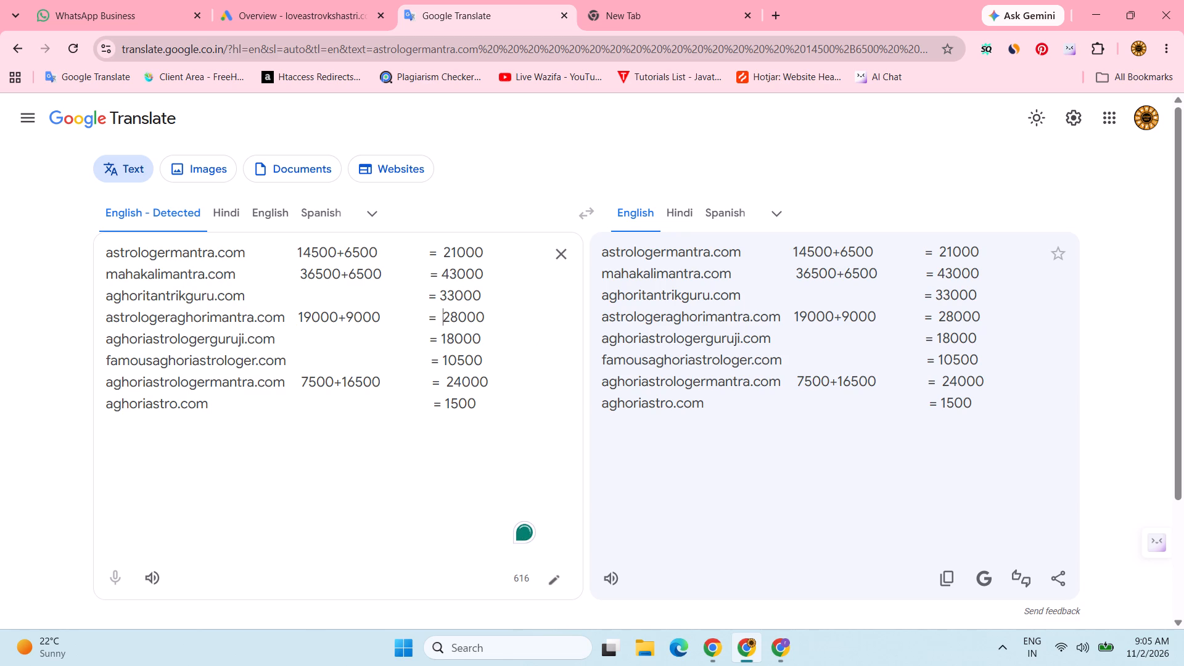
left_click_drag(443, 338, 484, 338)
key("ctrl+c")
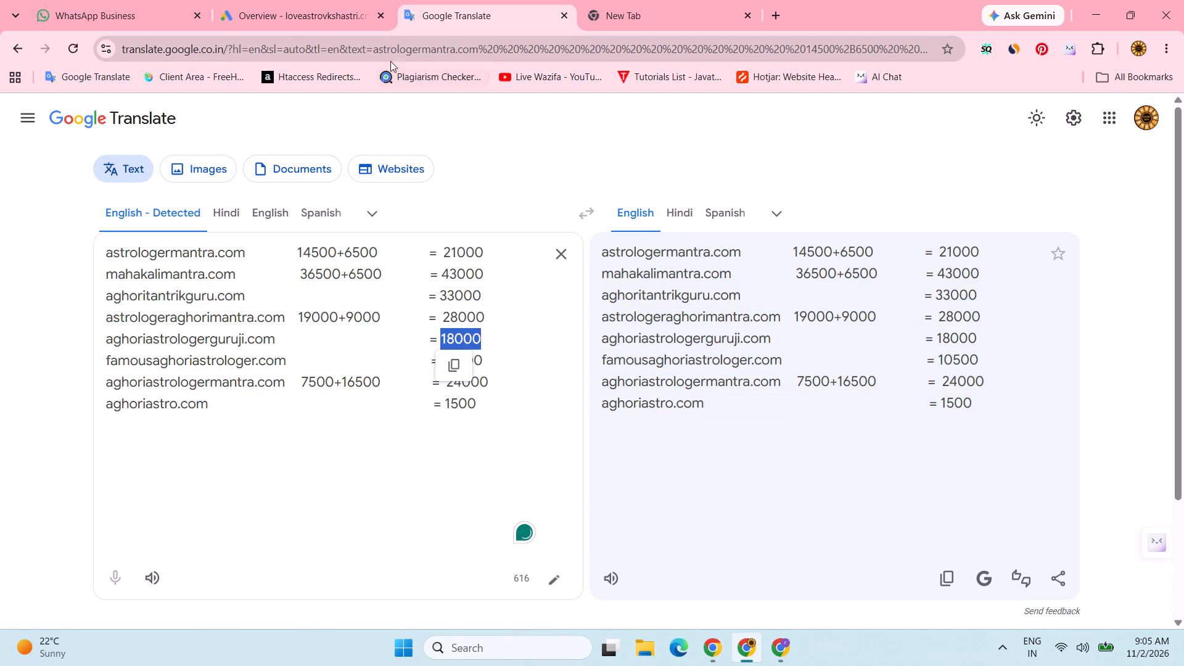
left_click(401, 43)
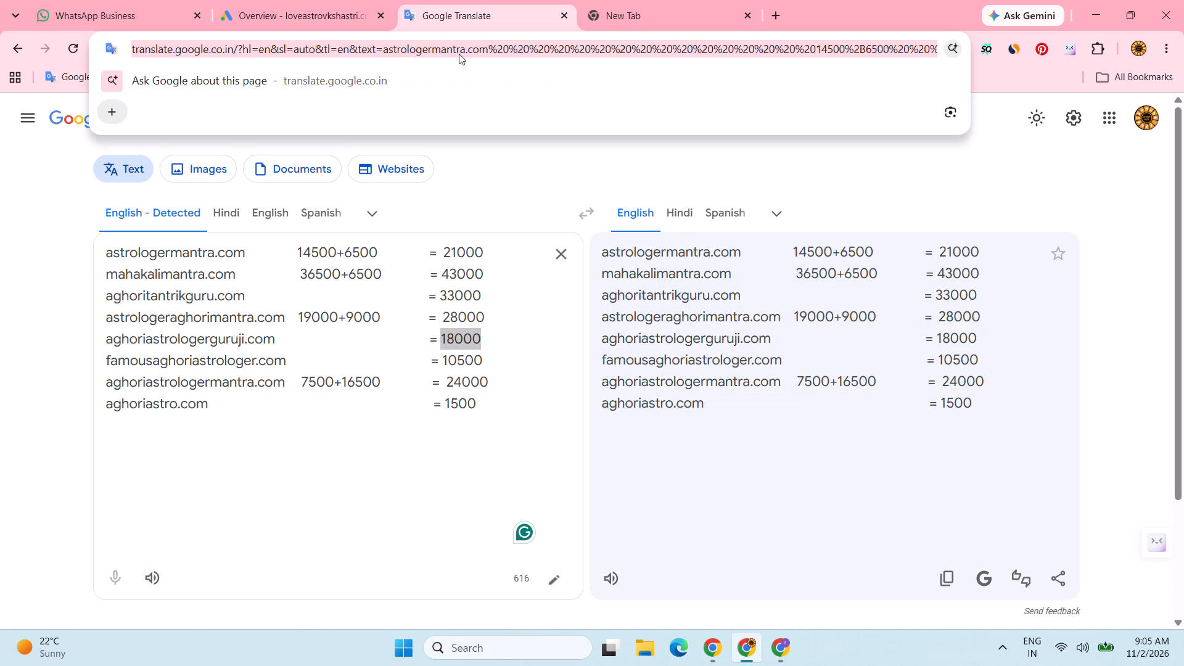
Add a "total" line below the aghoriastro.com row, leaving two blank lines between them.
left_click(503, 397)
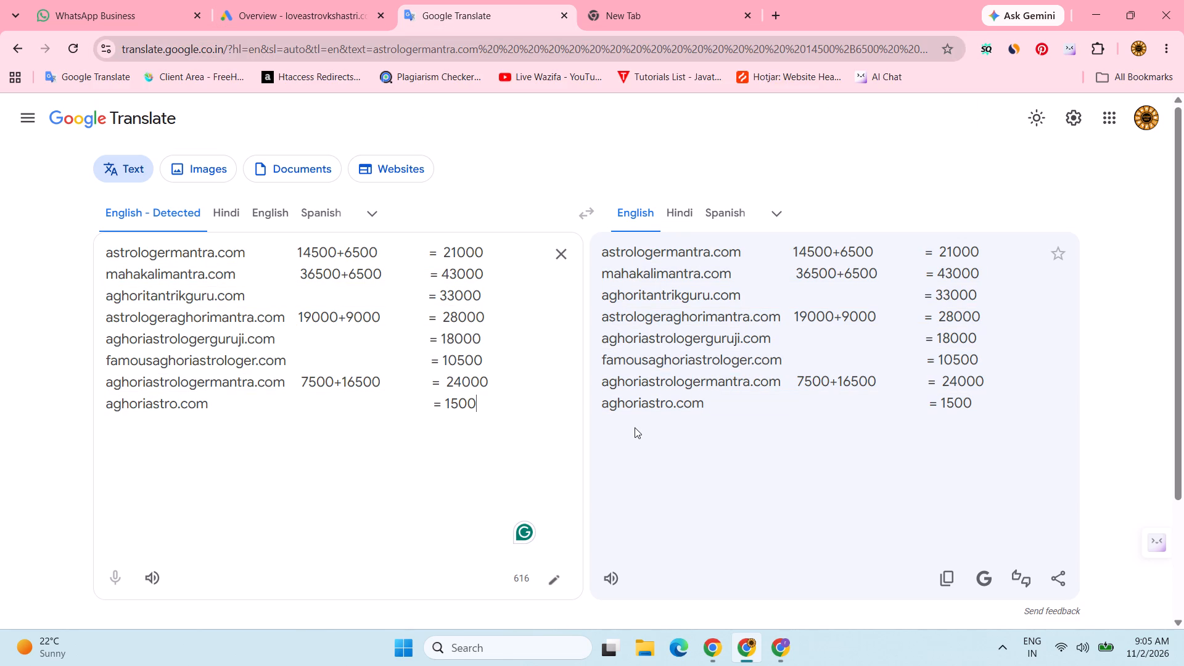
key("Return")
key("Return")
key("Return")
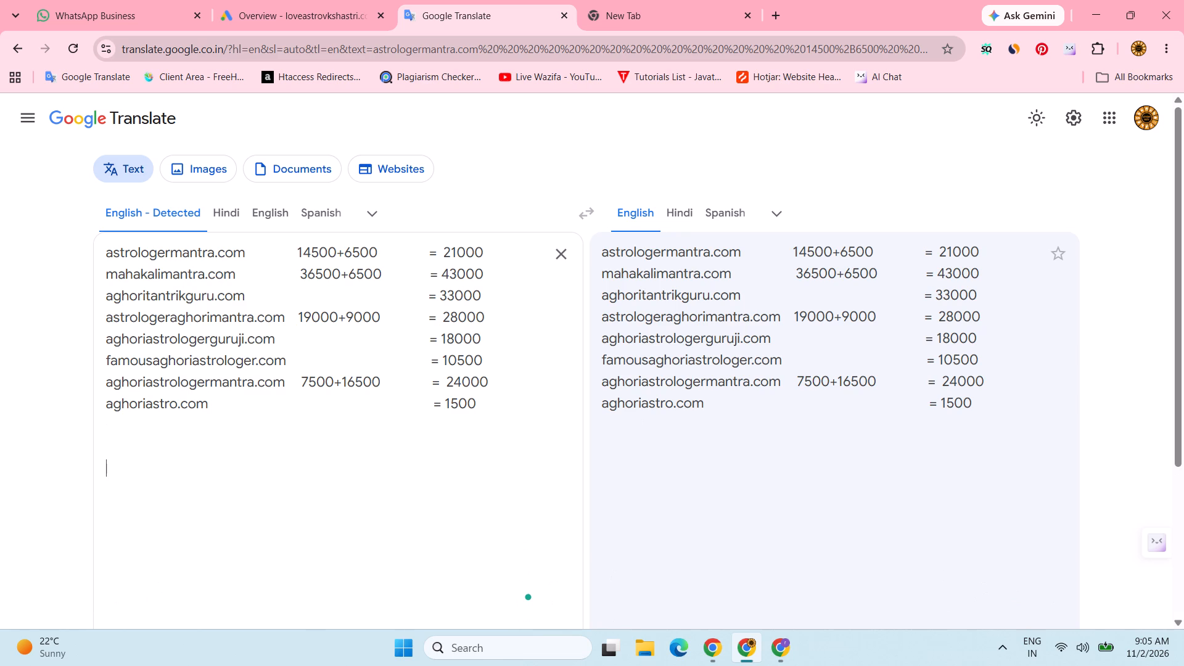
type("total")
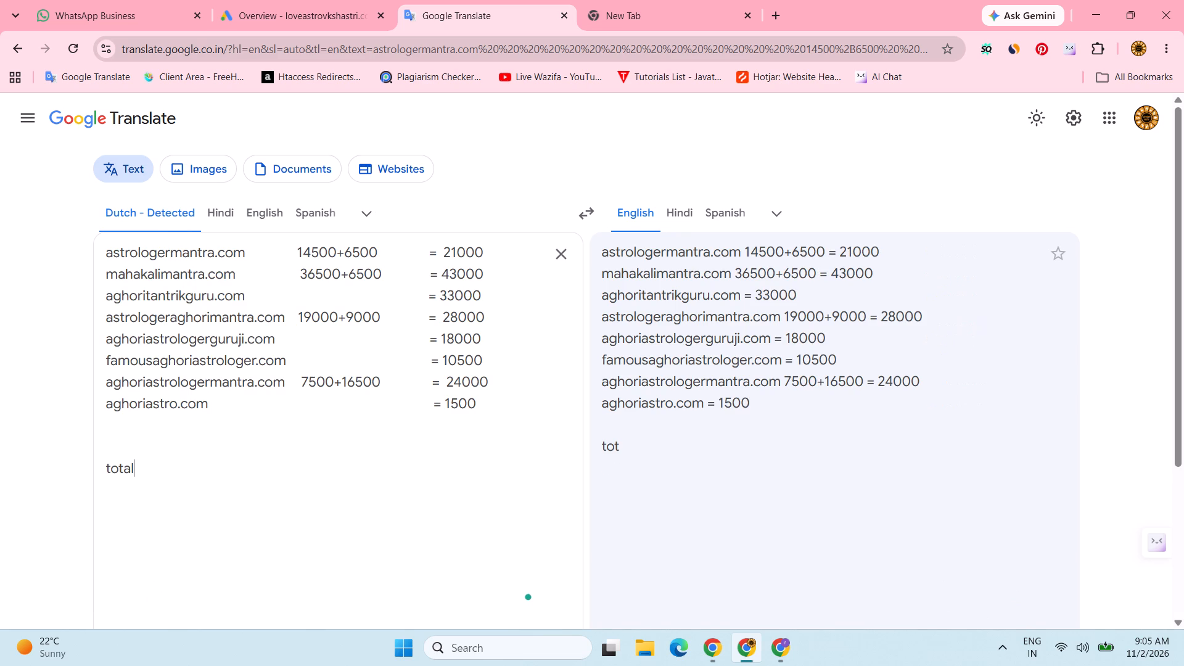
key("space")
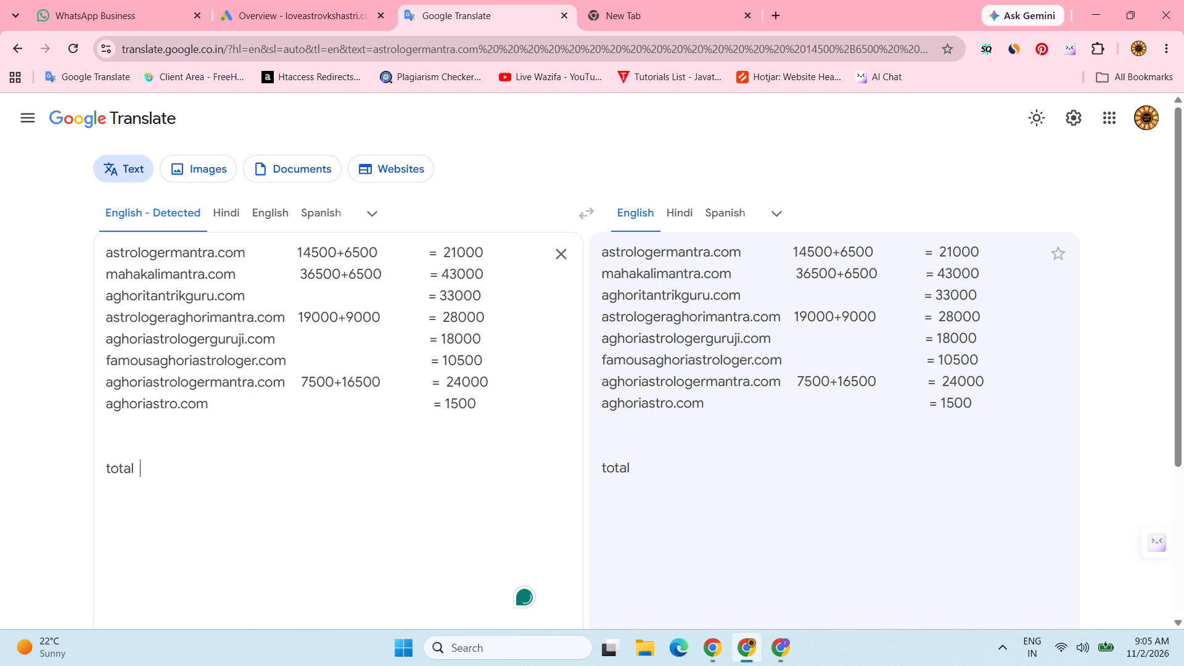
Place the text cursor in astrologermantra.com's 21000 total.
left_click(450, 249)
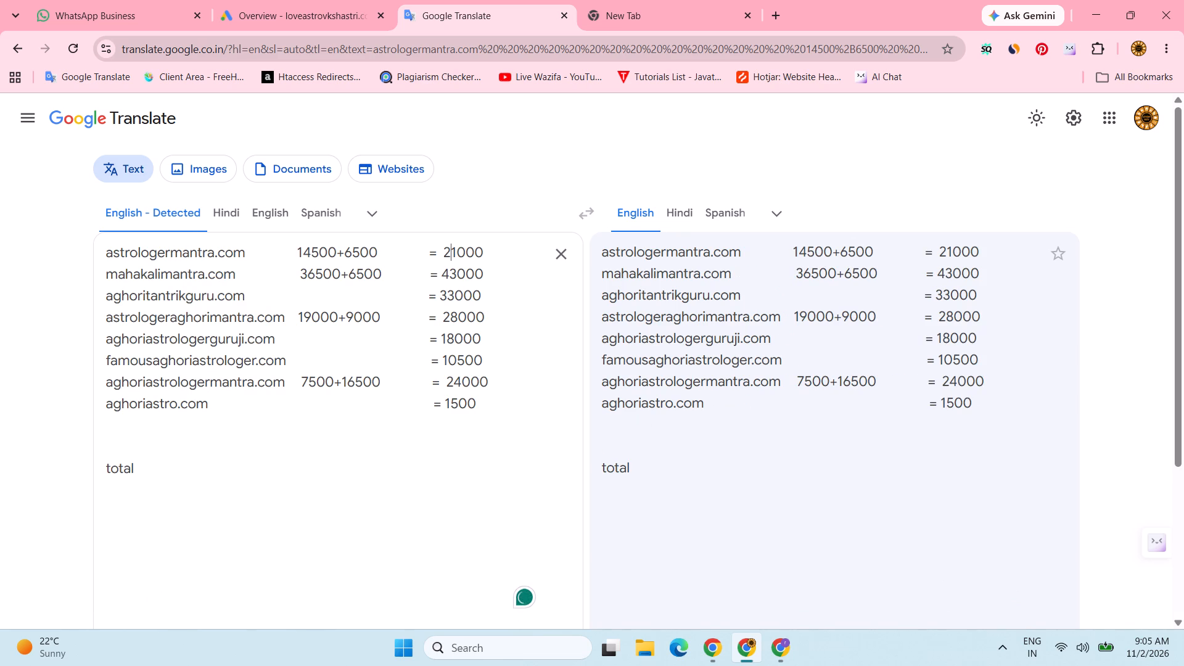
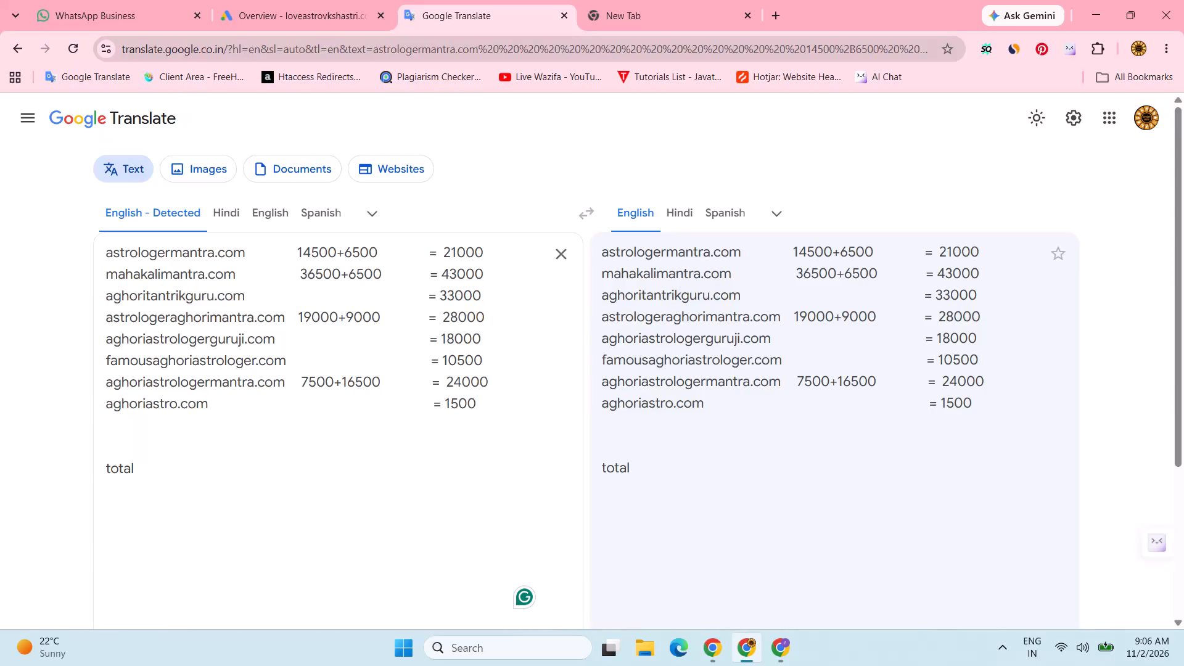
Complete the "total" line below the site list in the source text with "= 179000".
left_click(216, 482)
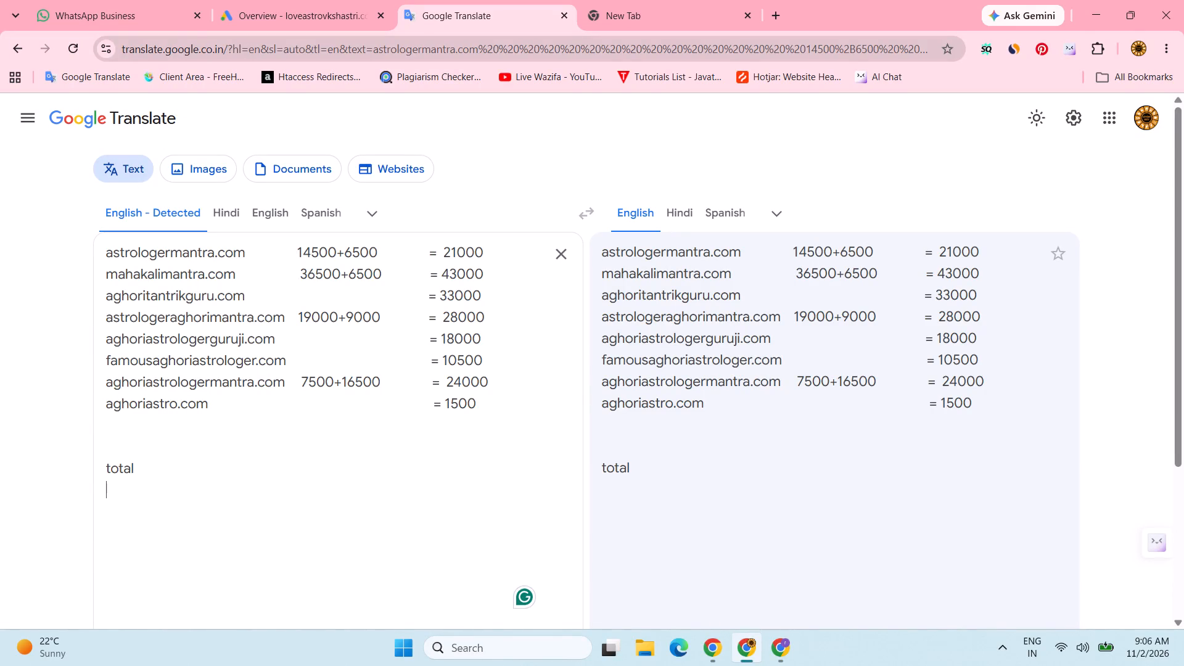
left_click(252, 464)
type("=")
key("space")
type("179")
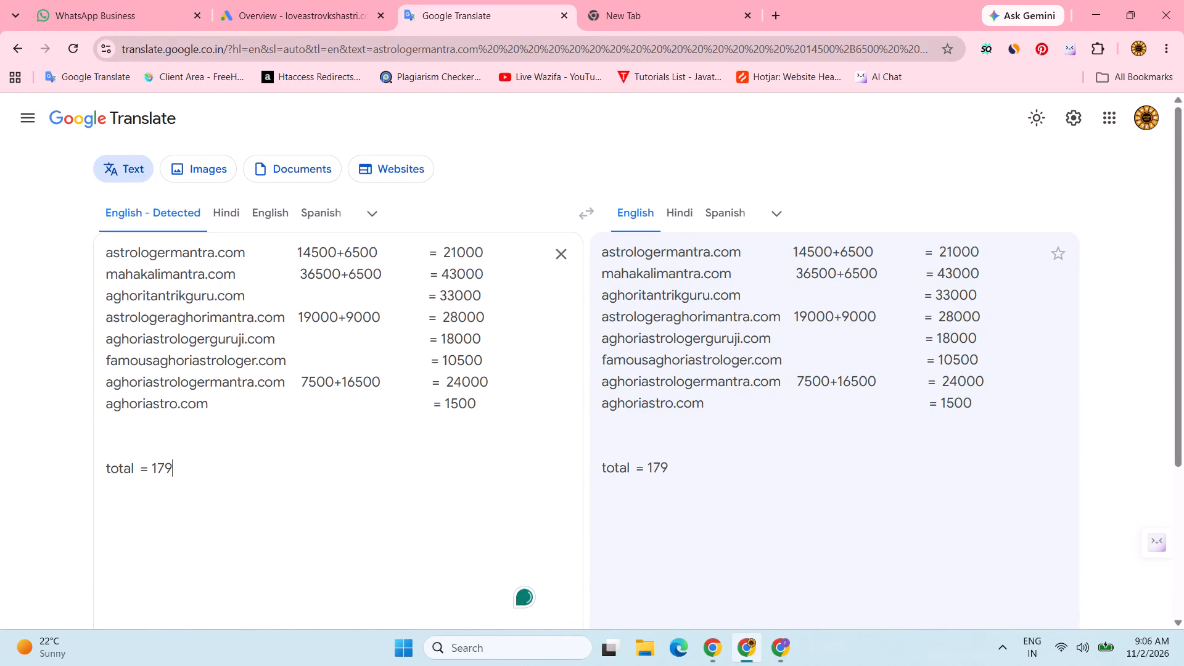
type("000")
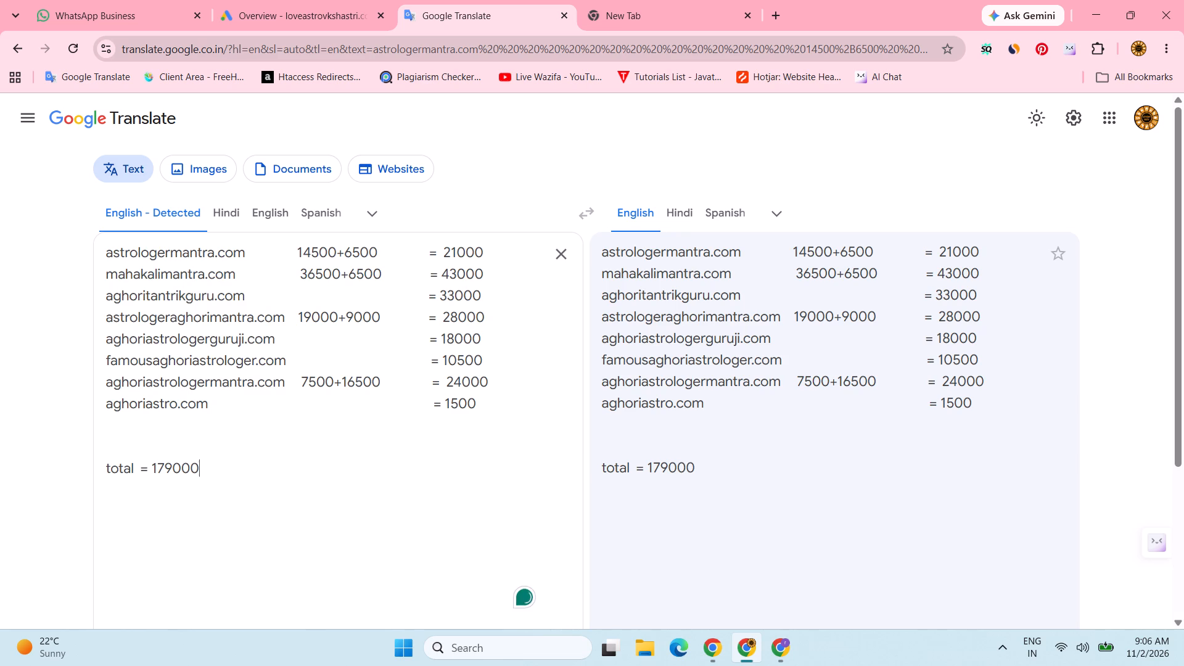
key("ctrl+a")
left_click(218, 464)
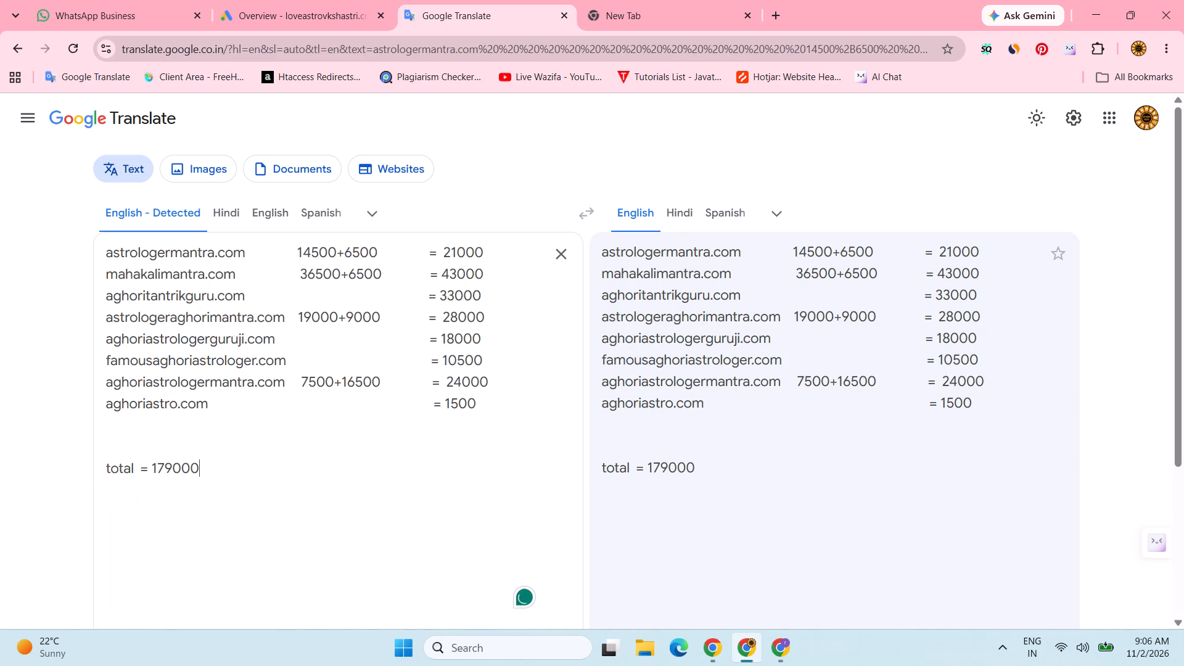
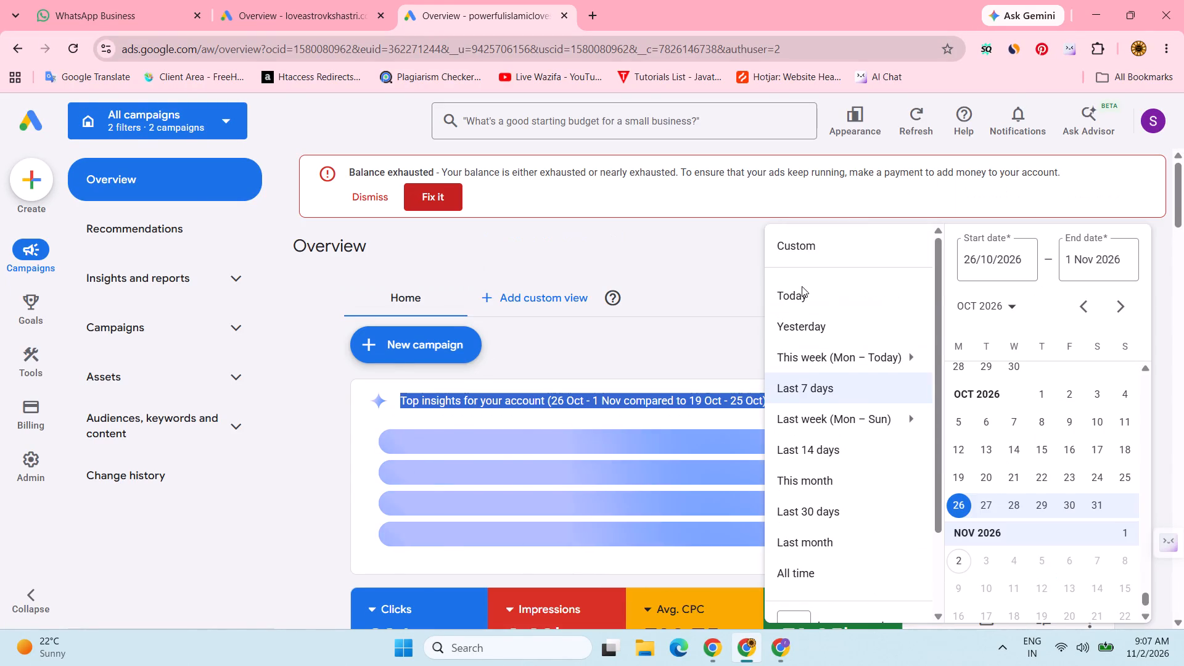
View the powerfulislamic account's overview figures for today and for the previous day, 1 Nov 2026.
left_click(794, 299)
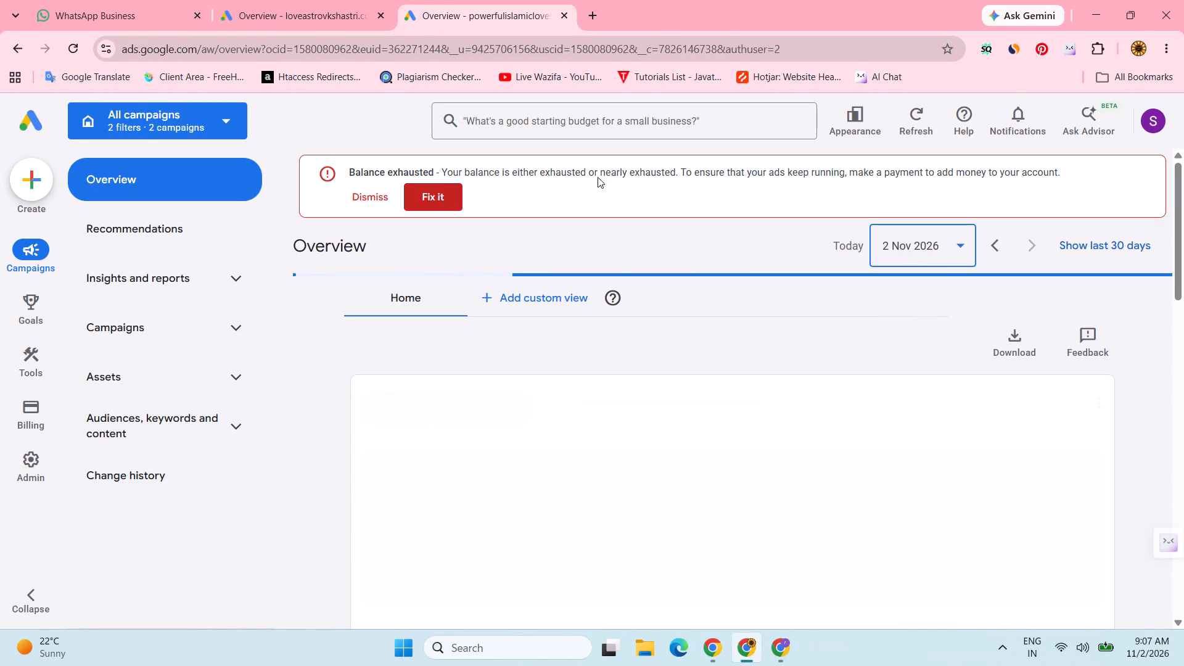
left_click_drag(595, 175, 1013, 166)
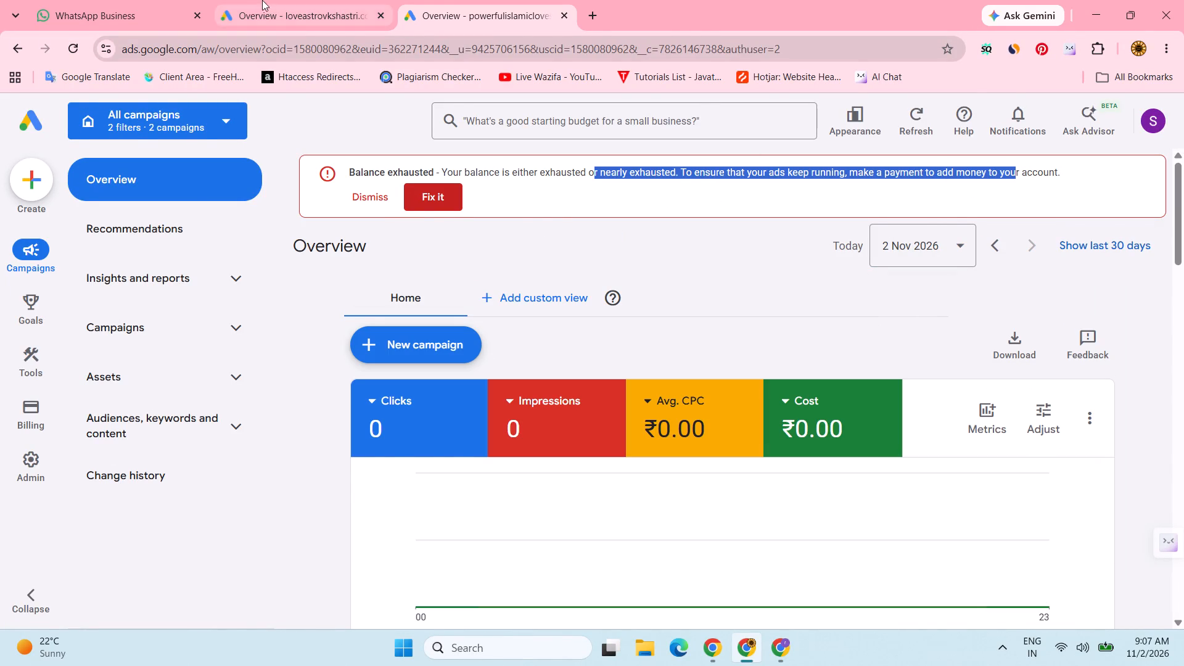
left_click(262, 0)
left_click(472, 0)
left_click(1004, 249)
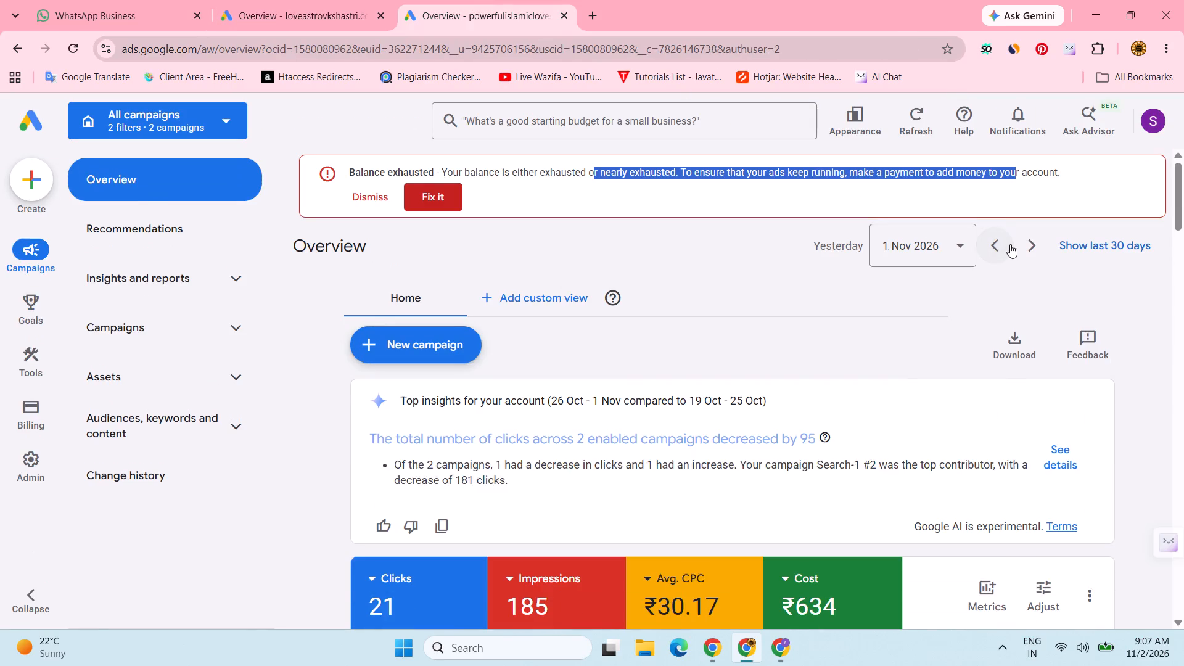
scroll(871, 382, "down", 4)
Pause the Search-1 #2 campaign in the account's campaign list.
left_click(130, 337)
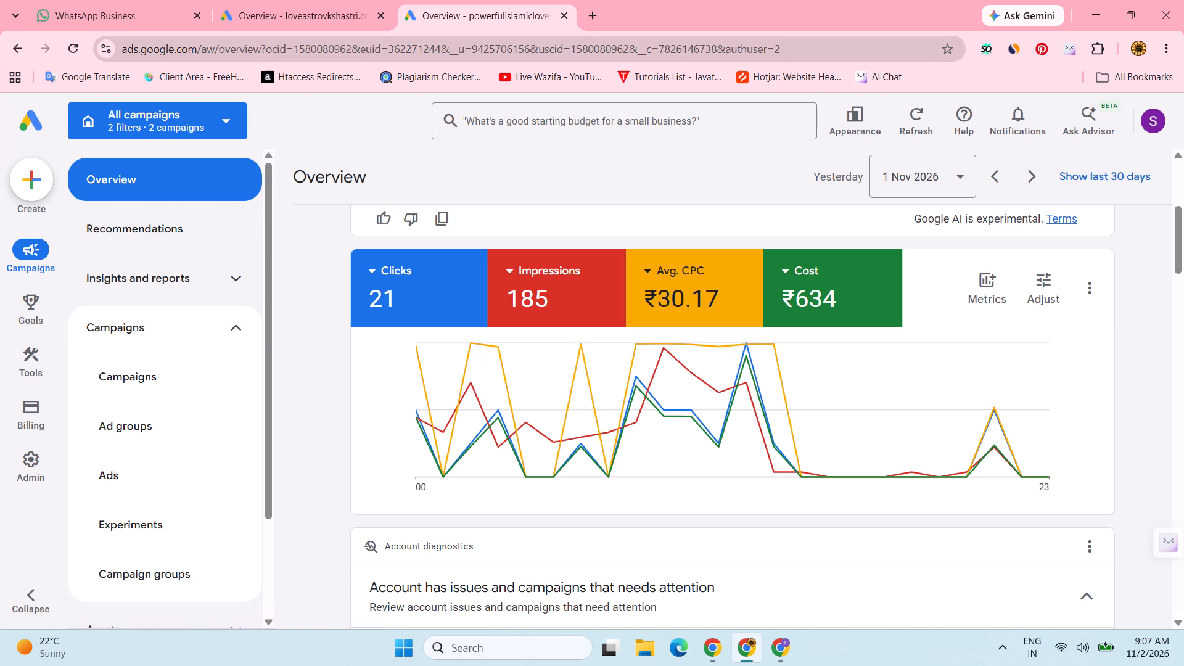
scroll(605, 262, "up", 4)
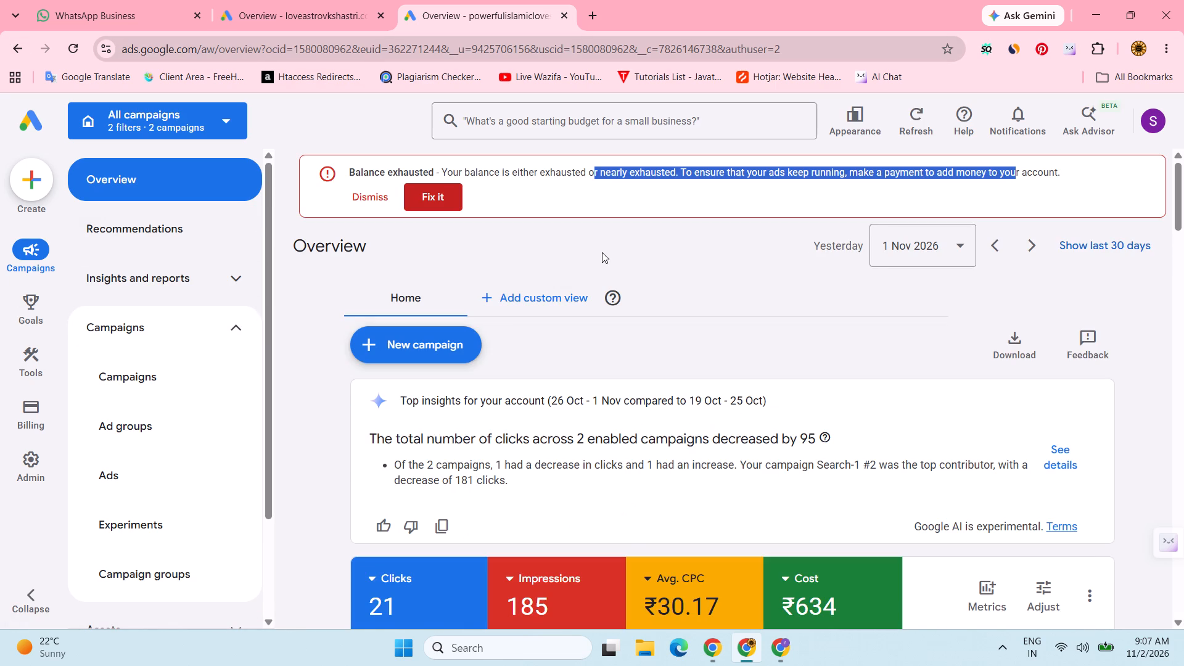
left_click(150, 377)
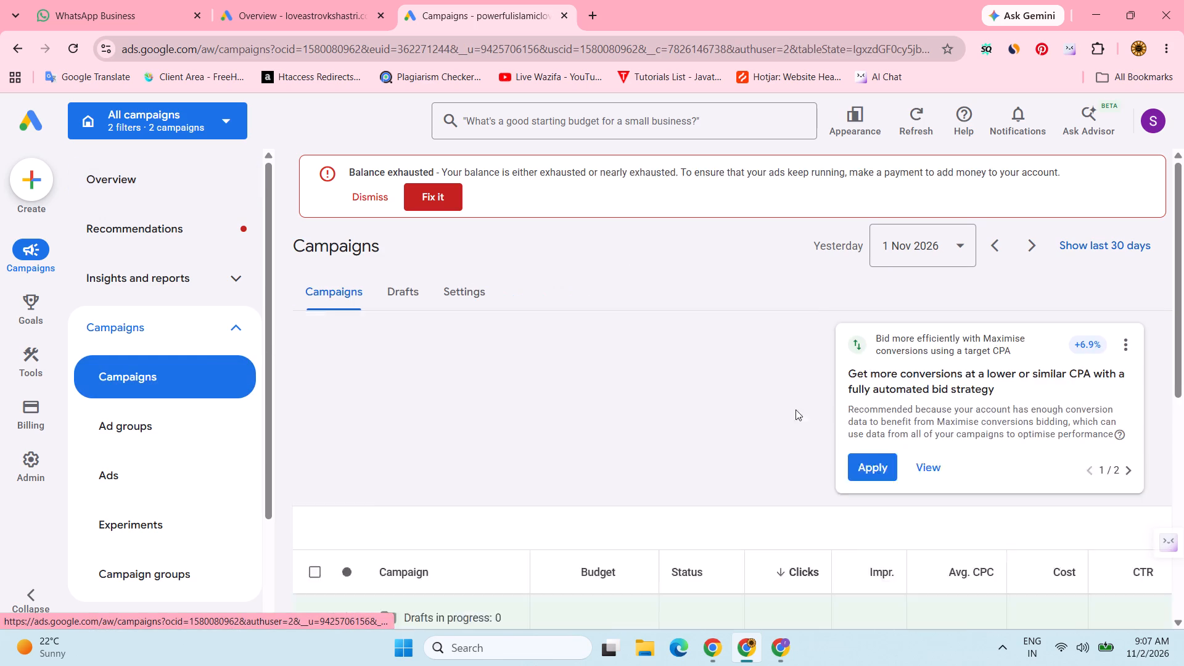
scroll(795, 422, "down", 7)
scroll(794, 392, "up", 2)
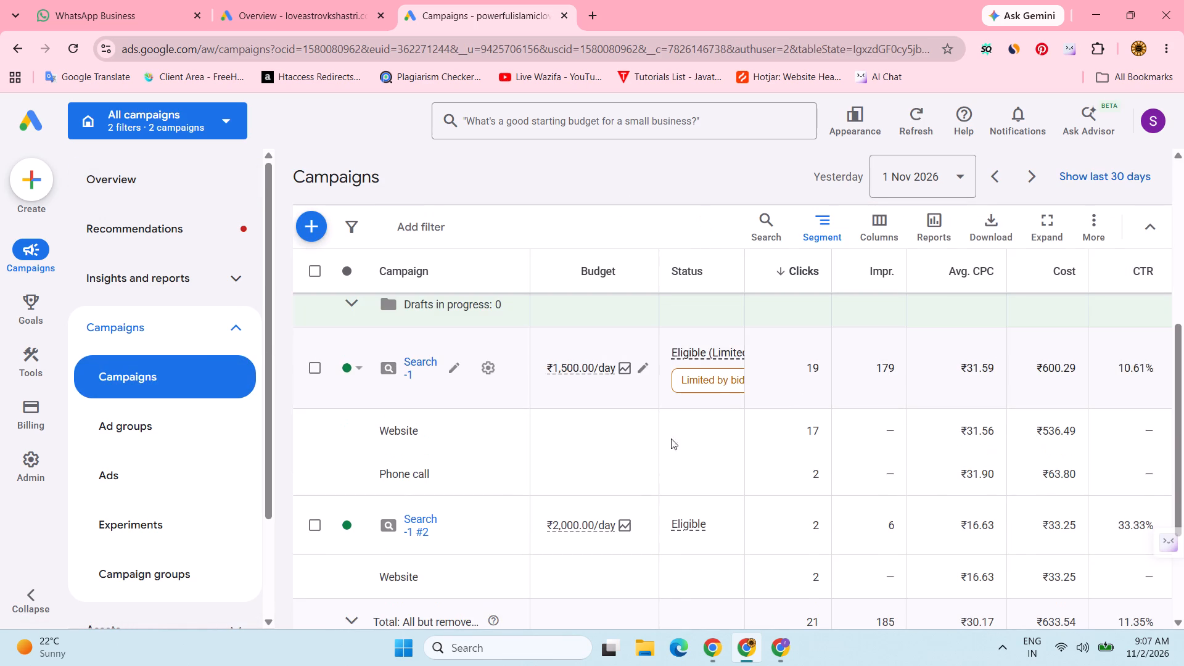
left_click(347, 524)
left_click(380, 562)
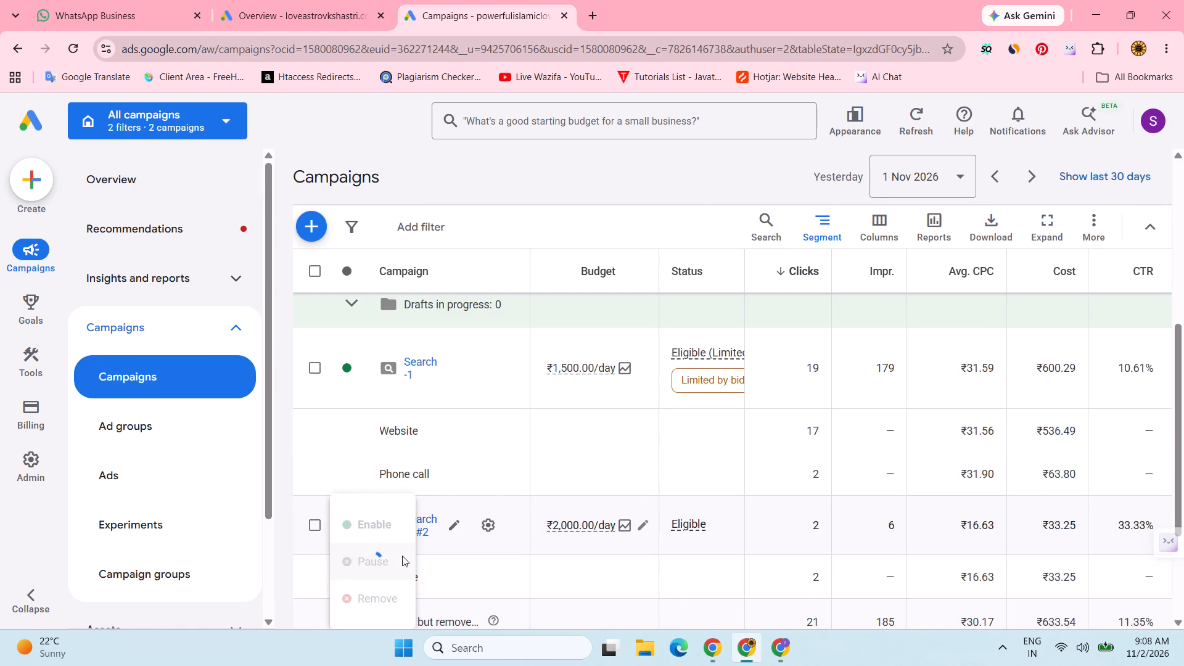
Examine the clicks and average CPC of the Website and Phone call rows under the Search-1 campaign.
left_click_drag(379, 472, 424, 472)
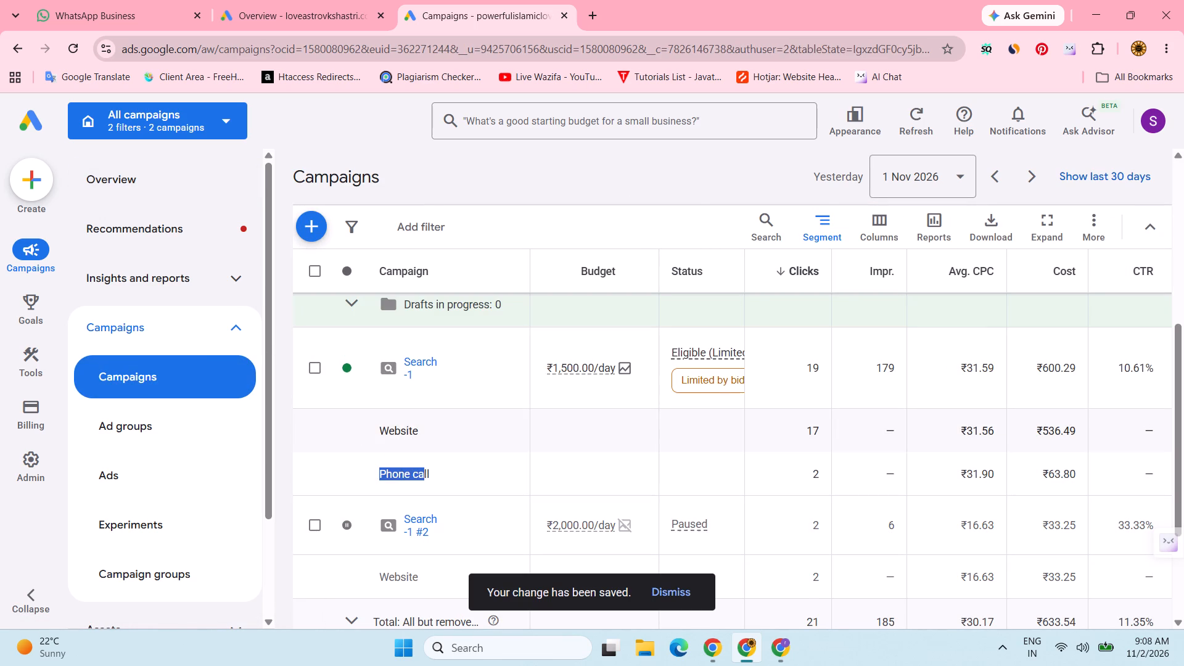
left_click_drag(359, 432, 457, 469)
left_click(654, 456)
left_click_drag(820, 474, 805, 479)
left_click_drag(807, 435, 823, 430)
left_click(1005, 434)
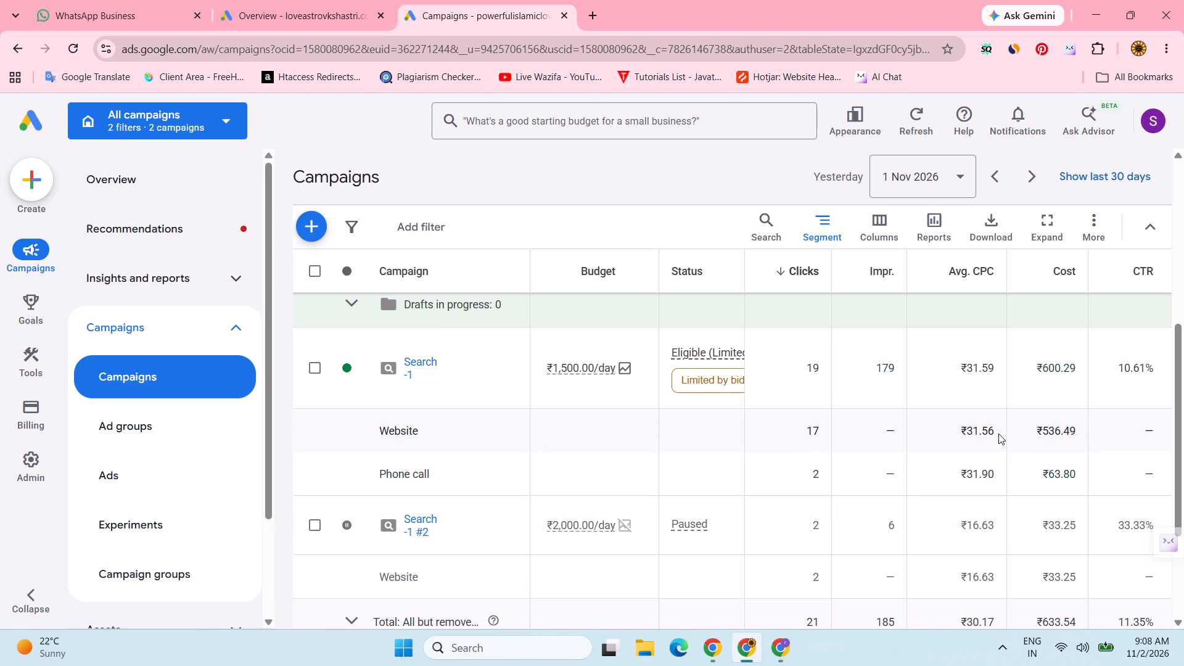
left_click_drag(998, 434, 957, 427)
left_click(956, 429)
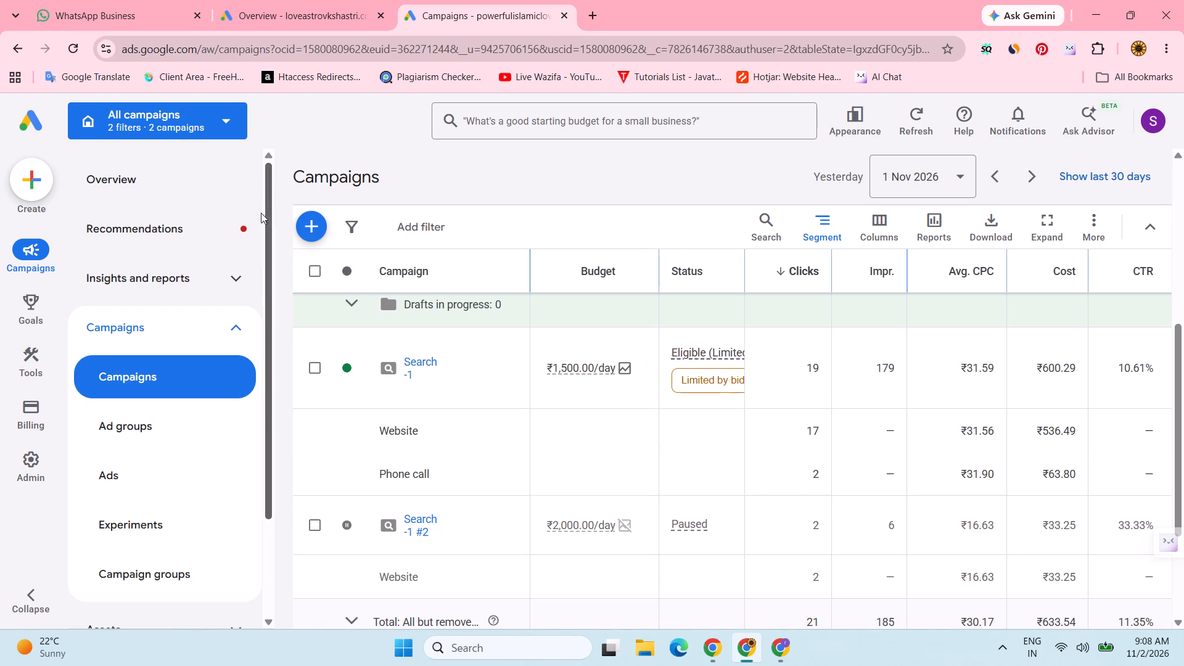
Return to the account overview and check the 1 Nov 2026 performance figures.
left_click(39, 121)
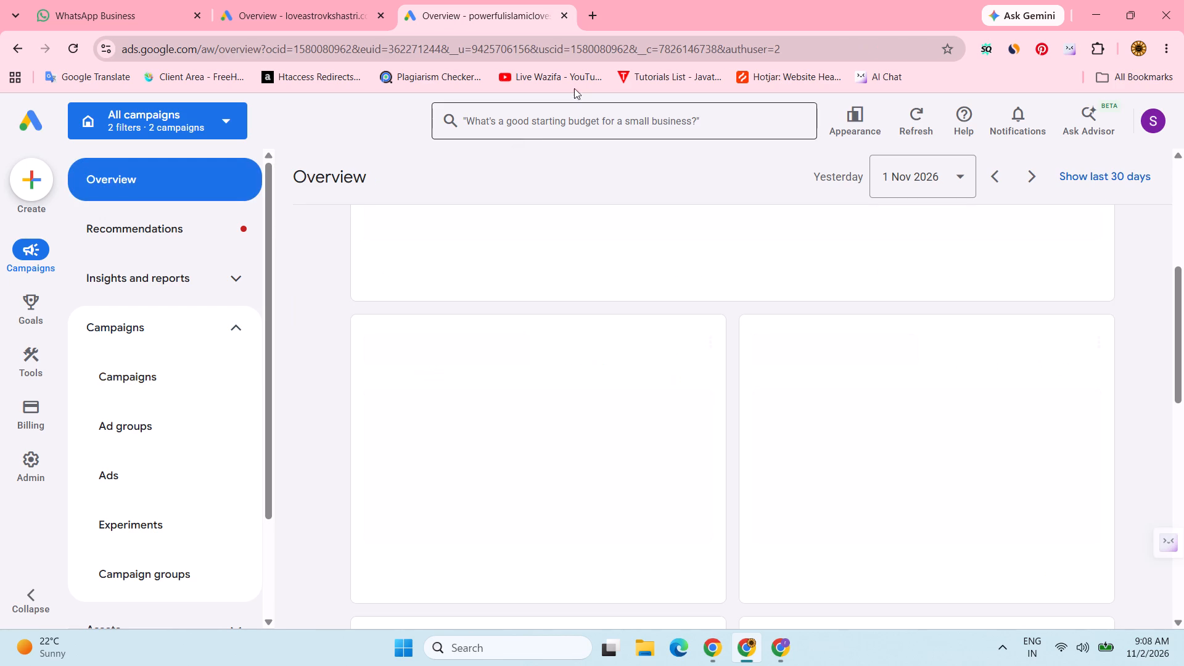
scroll(149, 496, "down", 3)
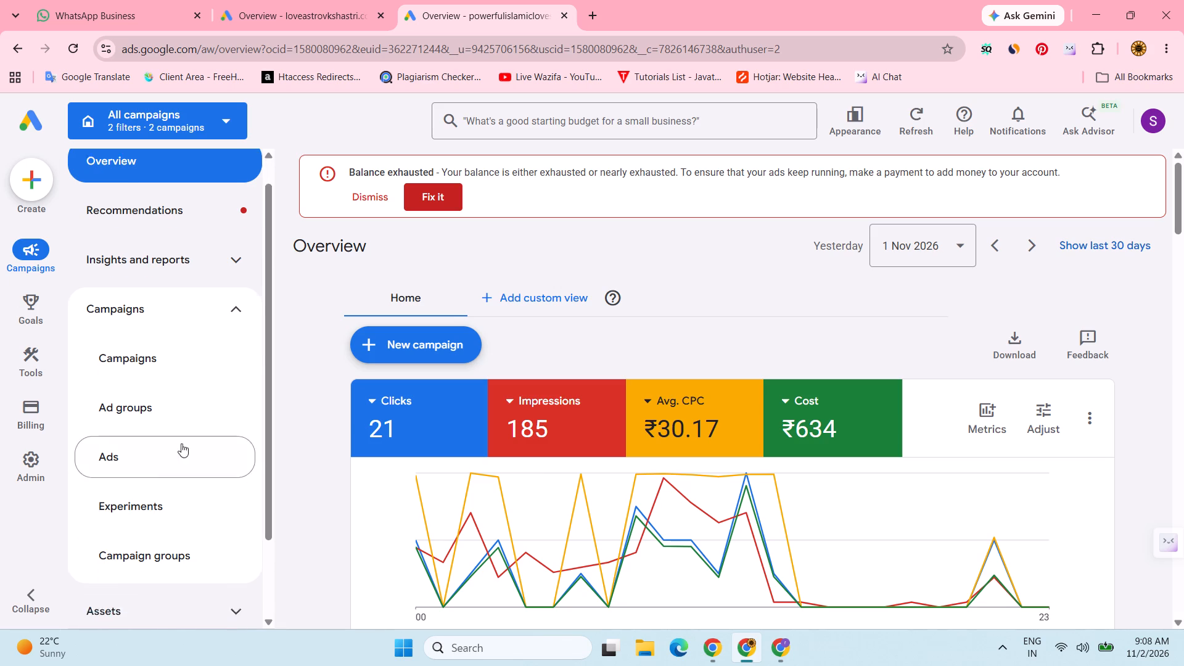
Review the account's search keywords for 1 Nov 2026, sorting them by clicks in ascending and then descending order.
scroll(181, 443, "down", 3)
left_click(158, 533)
left_click(158, 592)
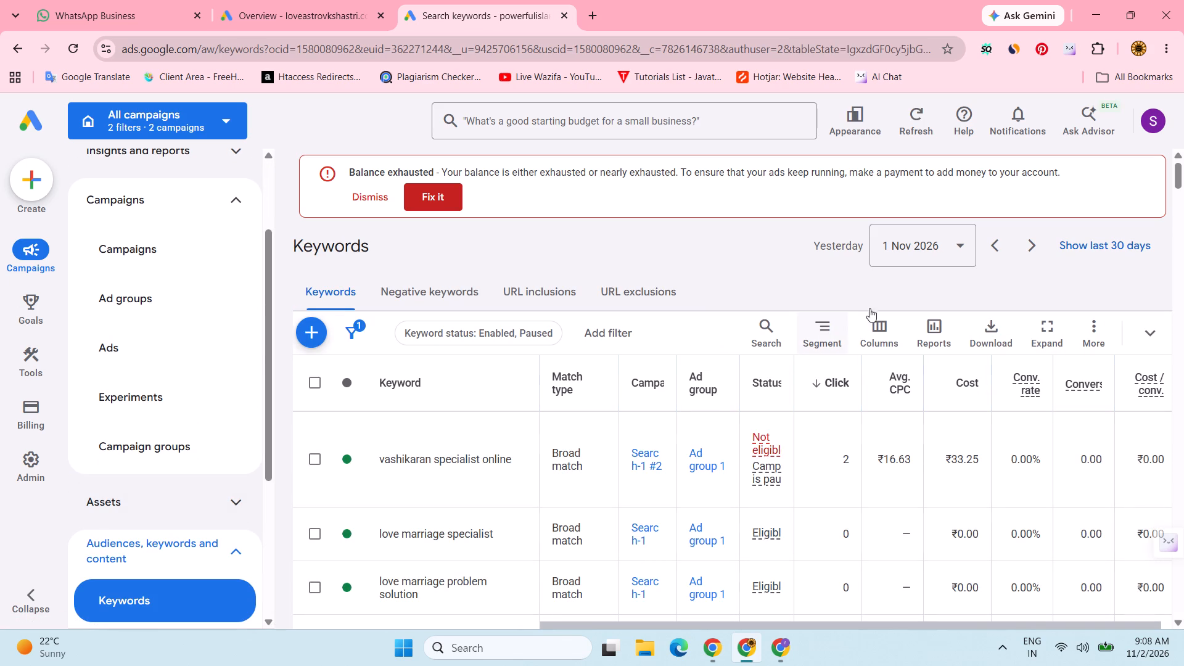
scroll(939, 503, "down", 5)
scroll(923, 485, "up", 4)
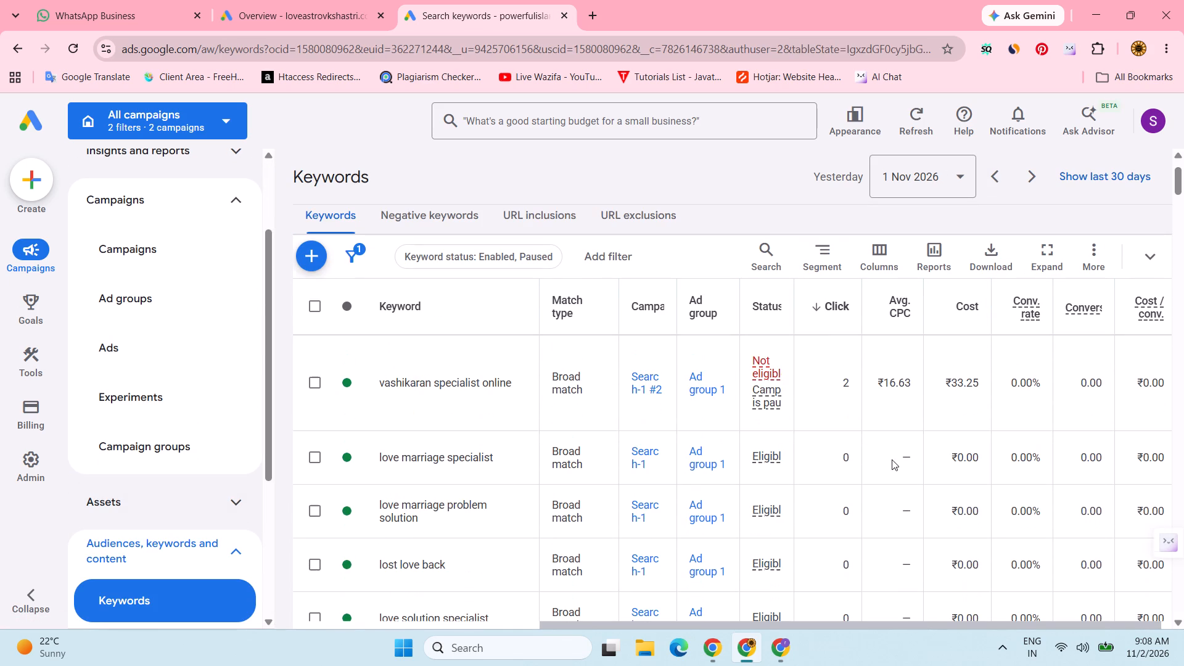
left_click(838, 308)
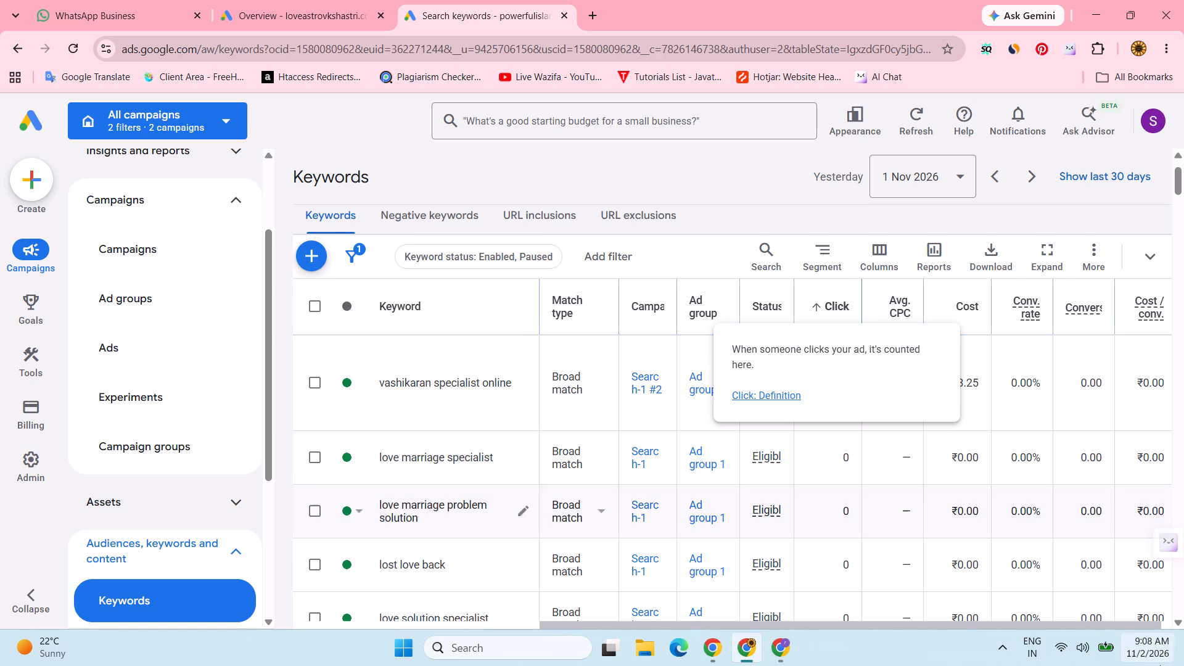
scroll(802, 475, "up", 2)
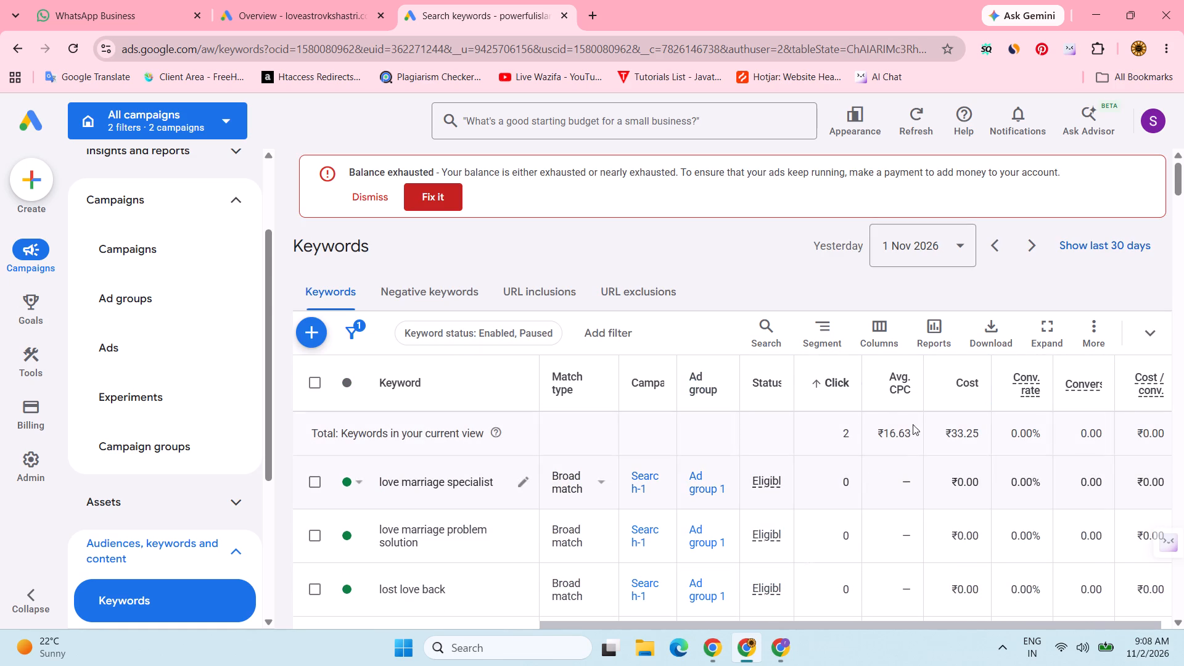
left_click(850, 387)
Go back from the keyword list to the account overview.
left_click(2, 117)
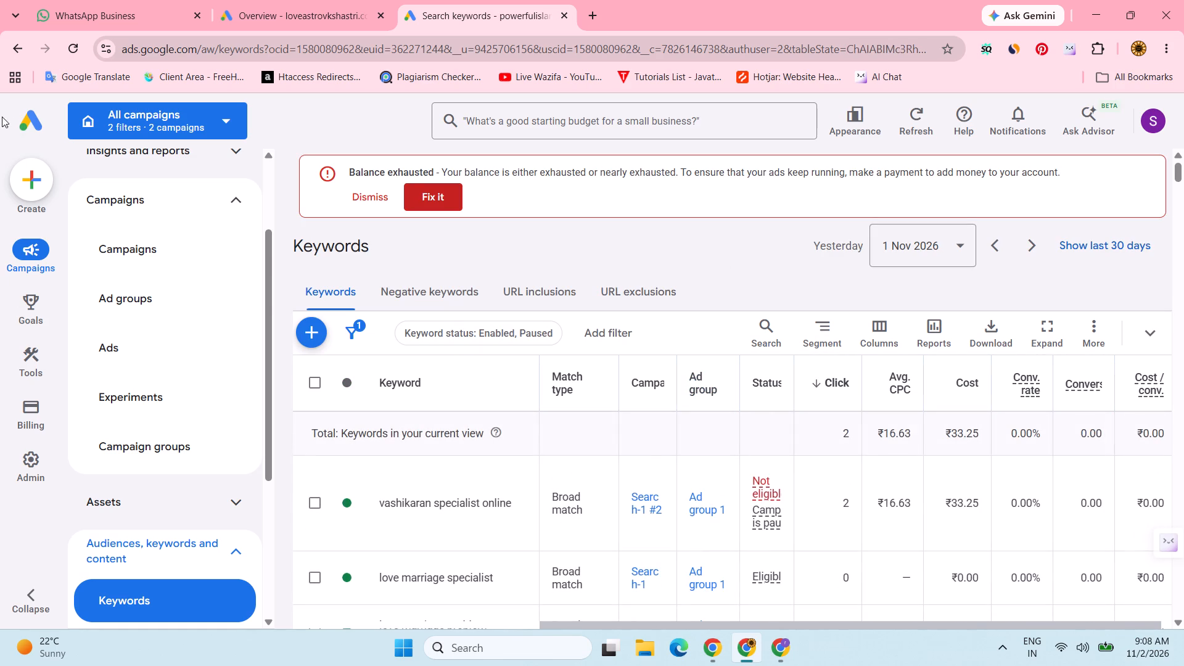
left_click(44, 122)
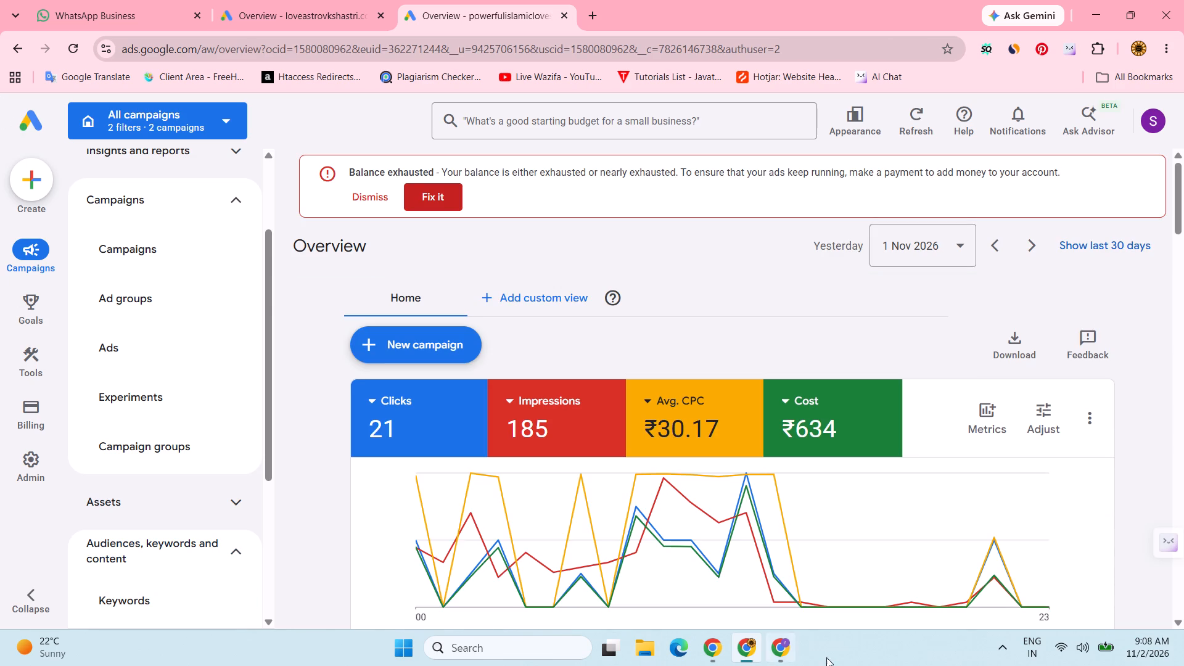